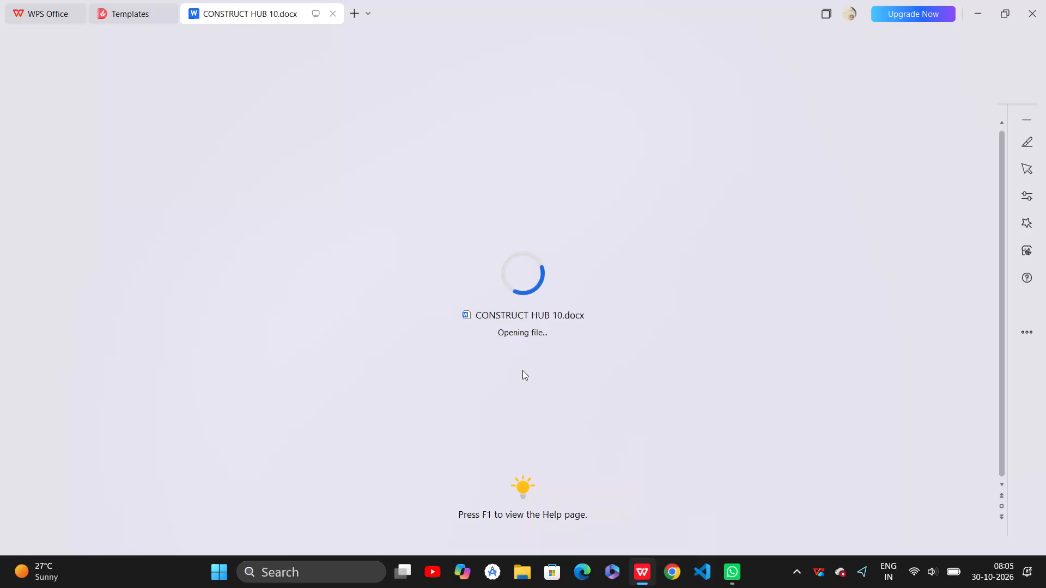
# Look through the title page of the CONSTRUCT HUB project report from the university heading down to the university emblem.
pyautogui.scroll(-3, 522, 370)
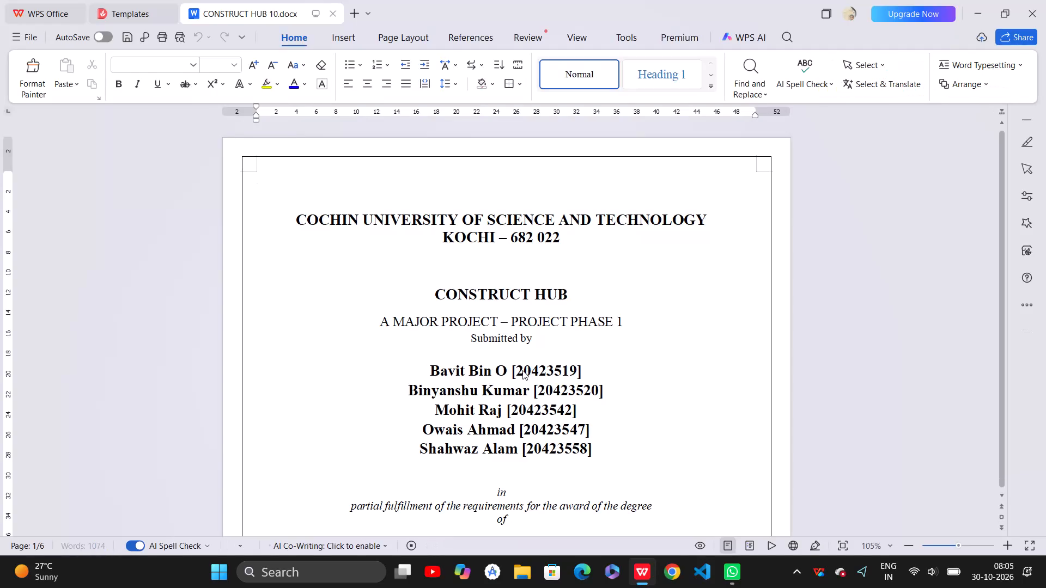
pyautogui.scroll(-2, 567, 219)
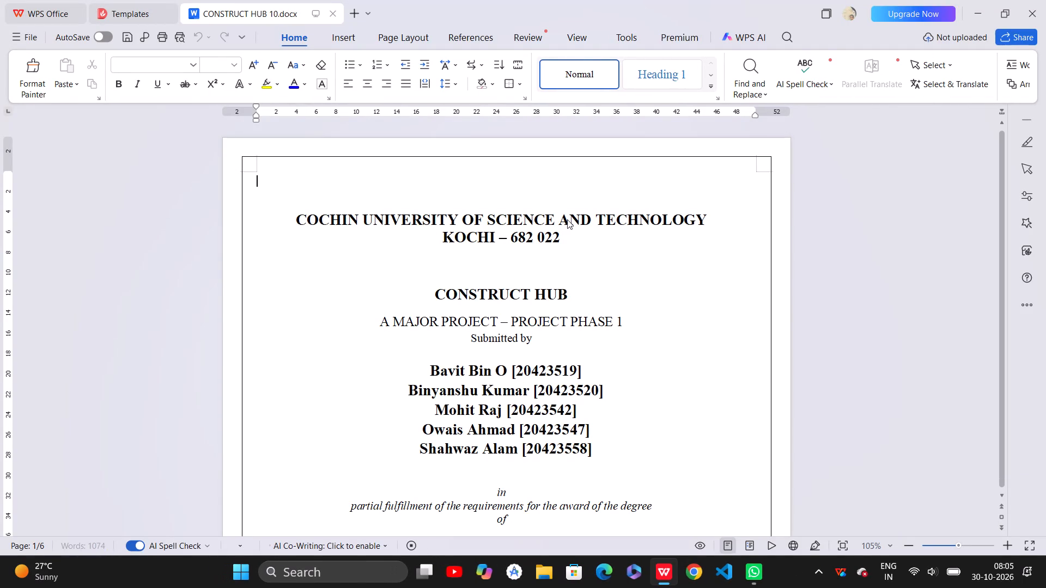
pyautogui.scroll(4, 567, 219)
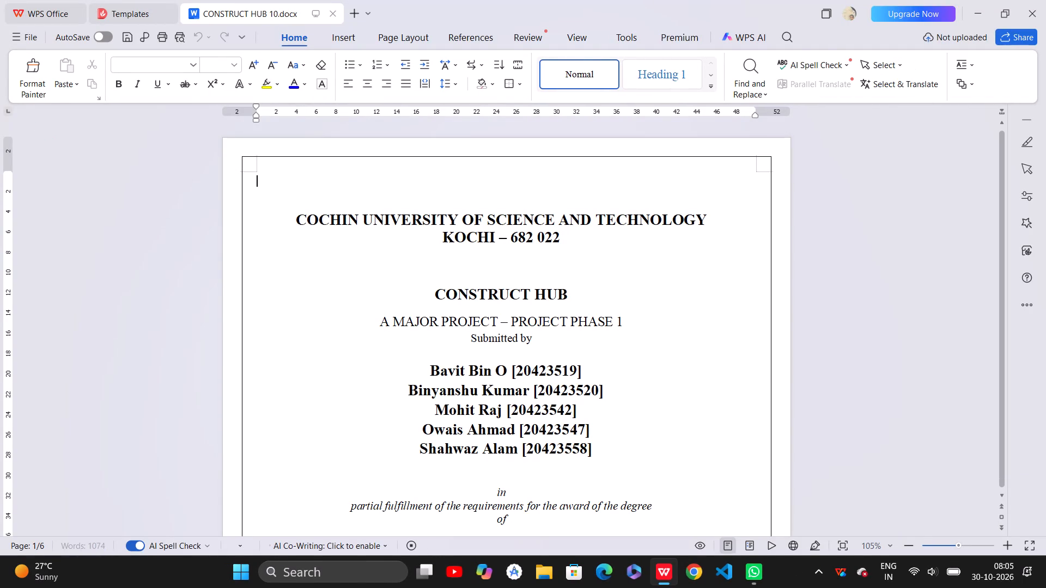
pyautogui.scroll(-1, 199, 216)
pyautogui.scroll(-2, 518, 283)
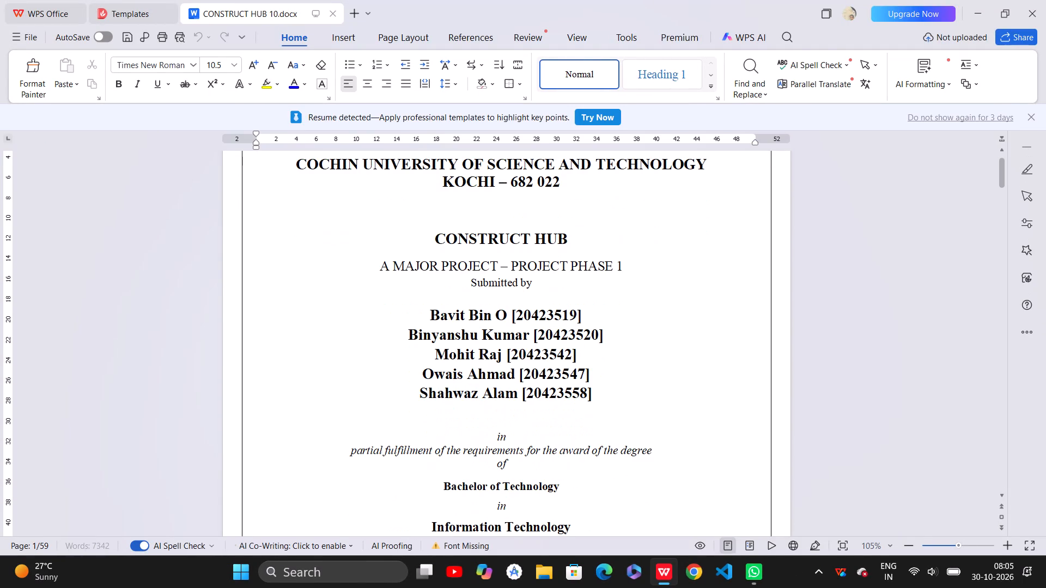
pyautogui.scroll(-4, 587, 290)
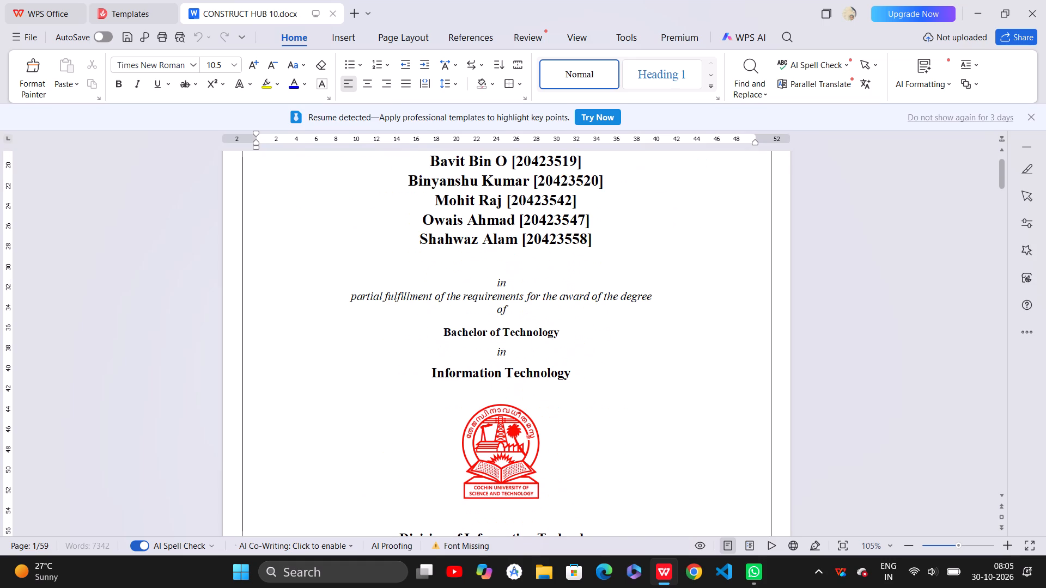
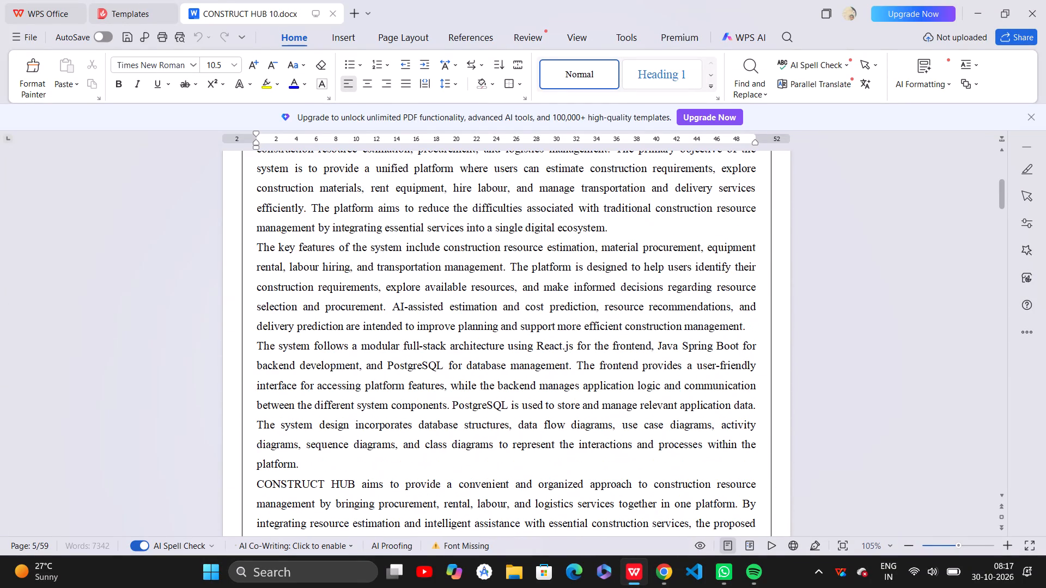
# Look through the report from the abstract to the end of the CONTENTS page, down to the Chapter 5 References and Citations entry.
pyautogui.scroll(-9, 542, 328)
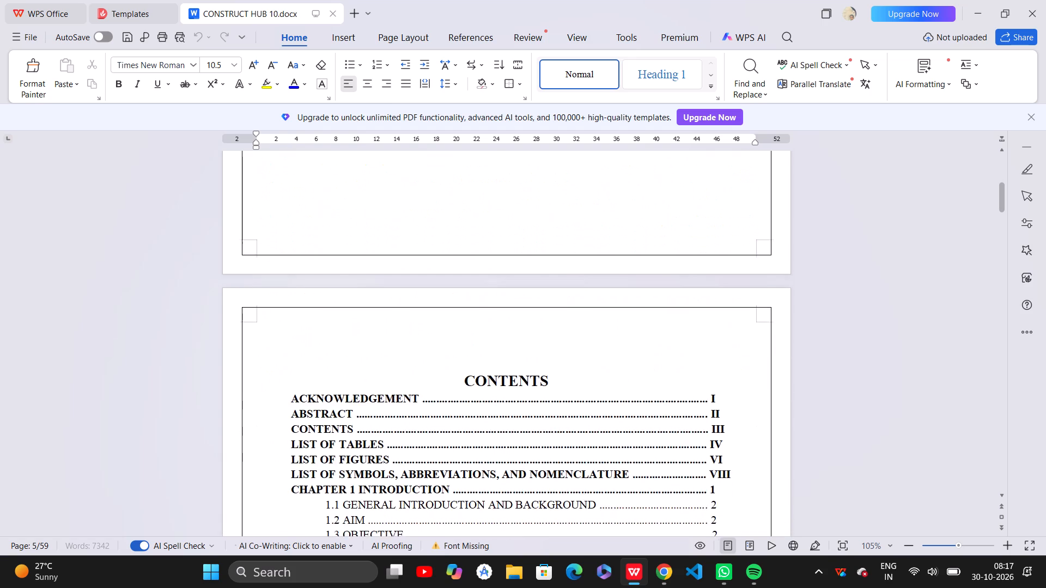
pyautogui.scroll(-7, 542, 328)
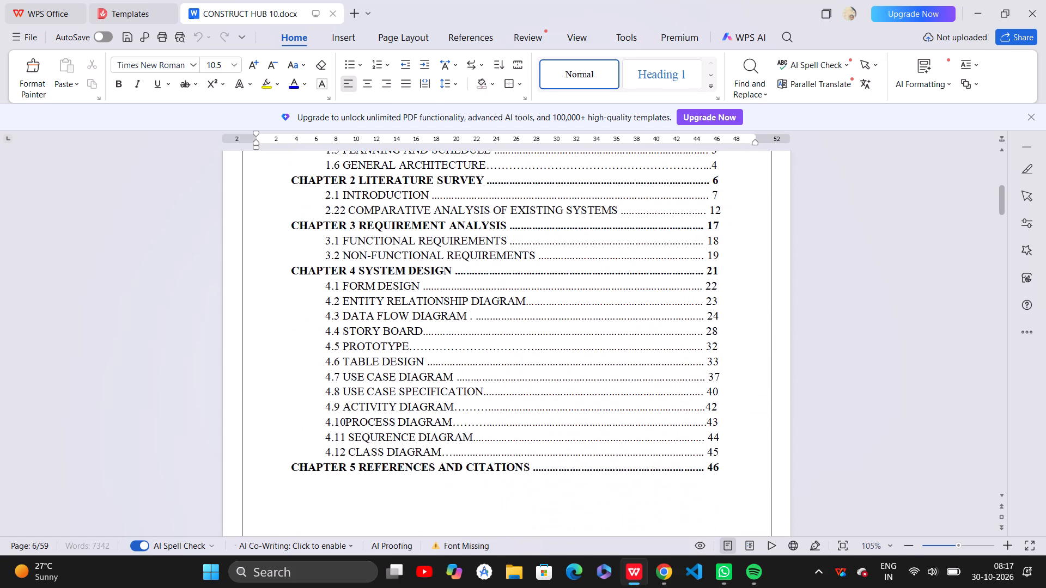
pyautogui.scroll(-4, 542, 328)
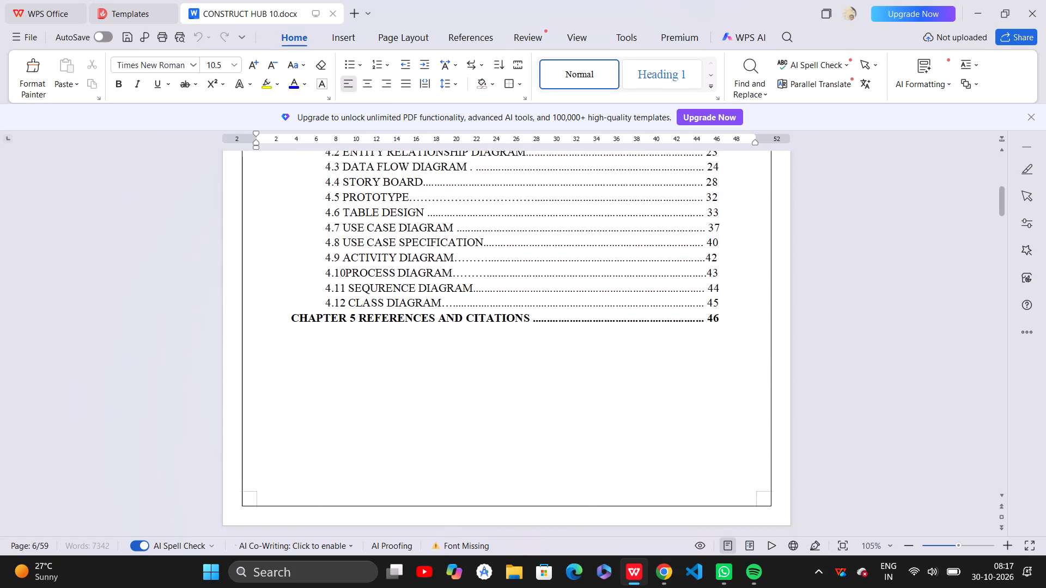
# Look through the List of Tables, comparing the table design and use case specification entries with their page numbers.
pyautogui.scroll(-12, 542, 328)
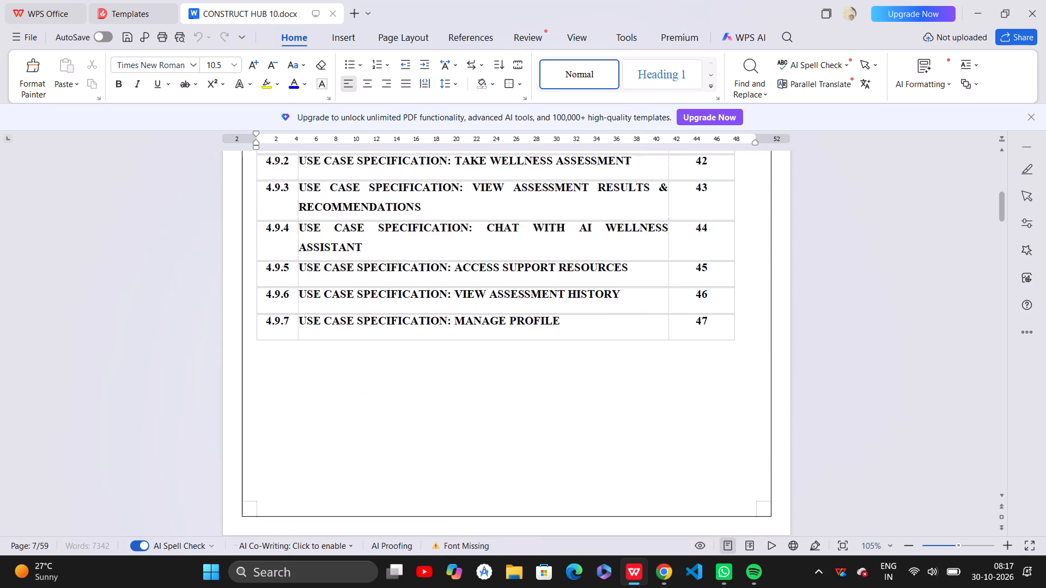
pyautogui.scroll(-4, 542, 328)
pyautogui.scroll(8, 542, 328)
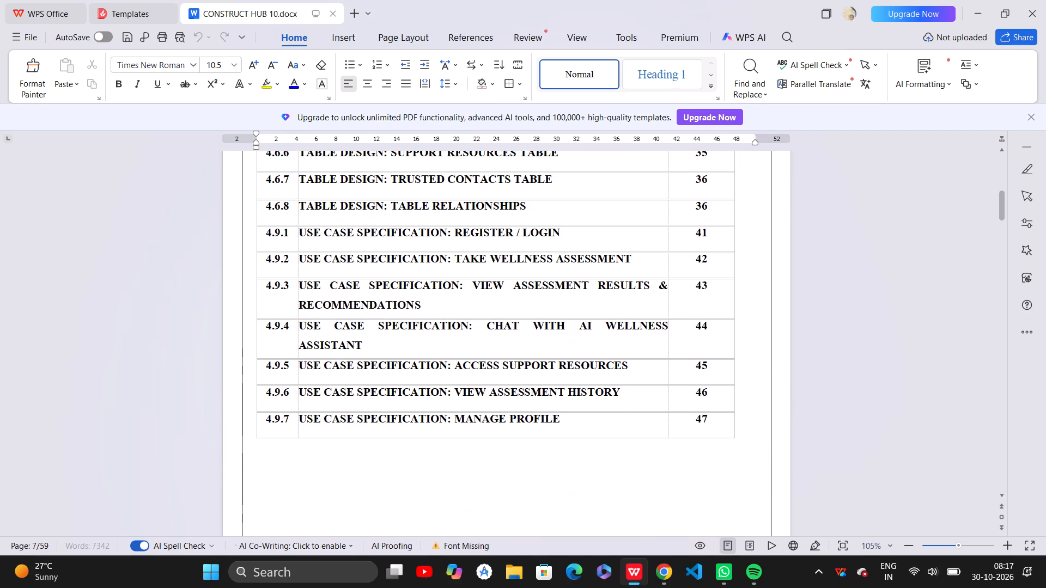
pyautogui.scroll(2, 542, 328)
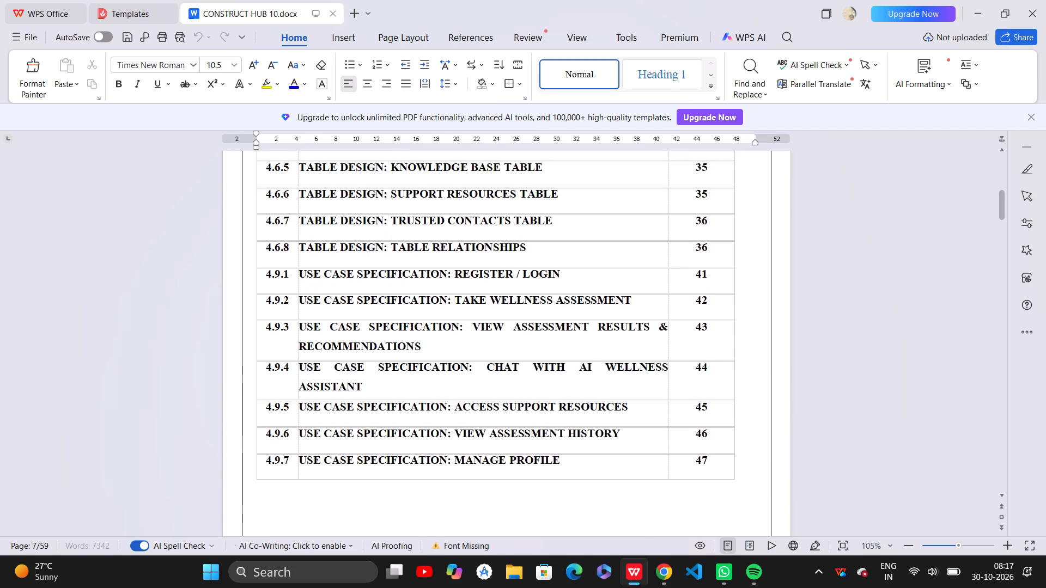
pyautogui.scroll(3, 542, 328)
pyautogui.scroll(-1, 542, 328)
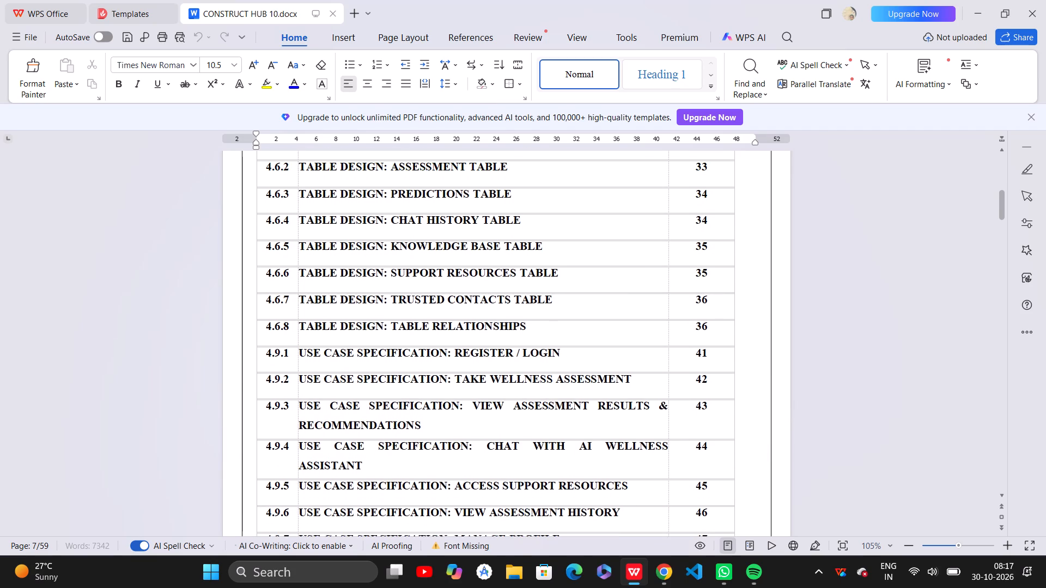
pyautogui.scroll(-5, 542, 328)
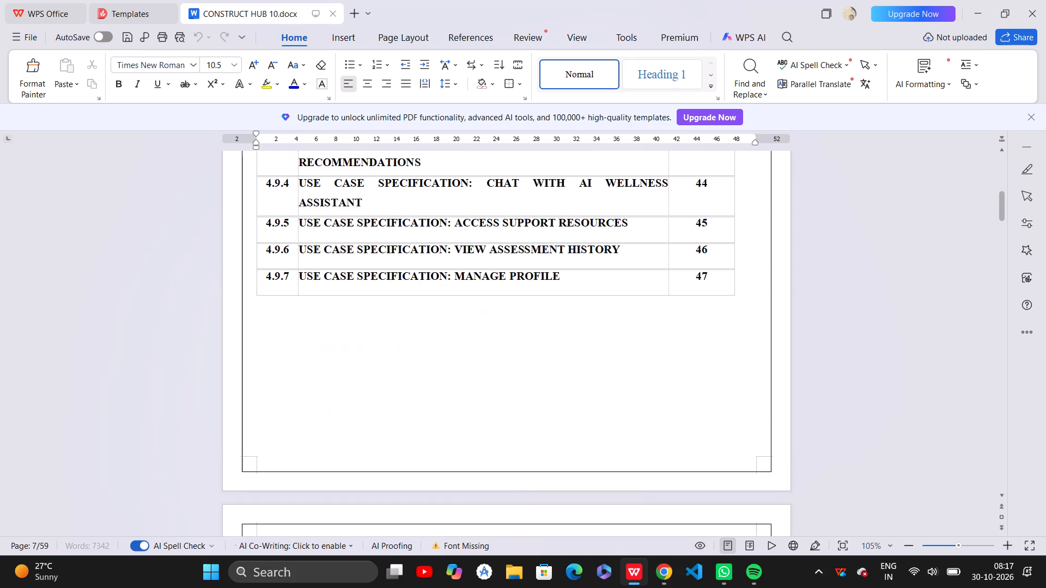
pyautogui.scroll(-2, 542, 328)
pyautogui.scroll(3, 542, 328)
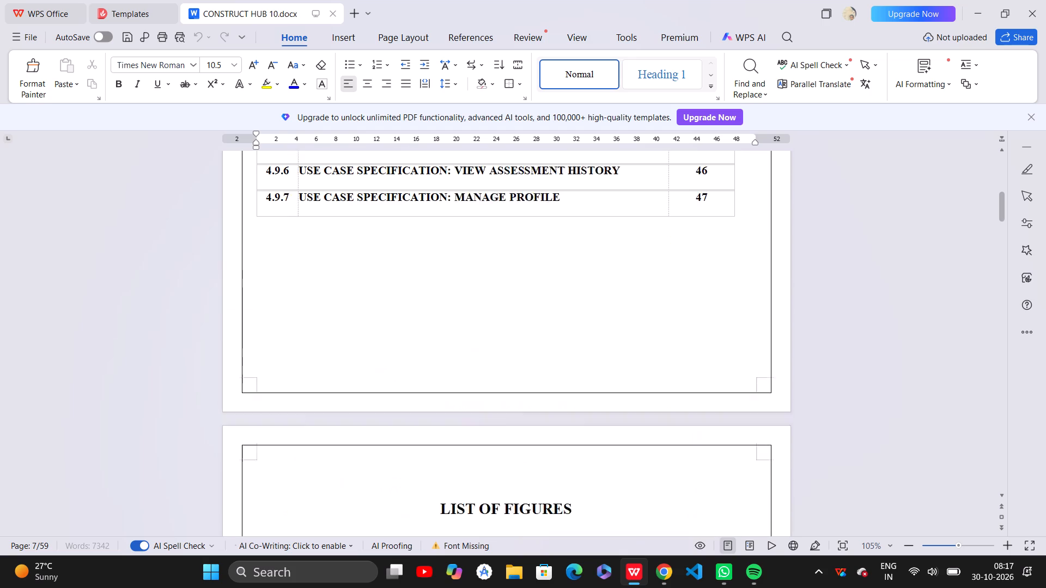
pyautogui.scroll(3, 542, 328)
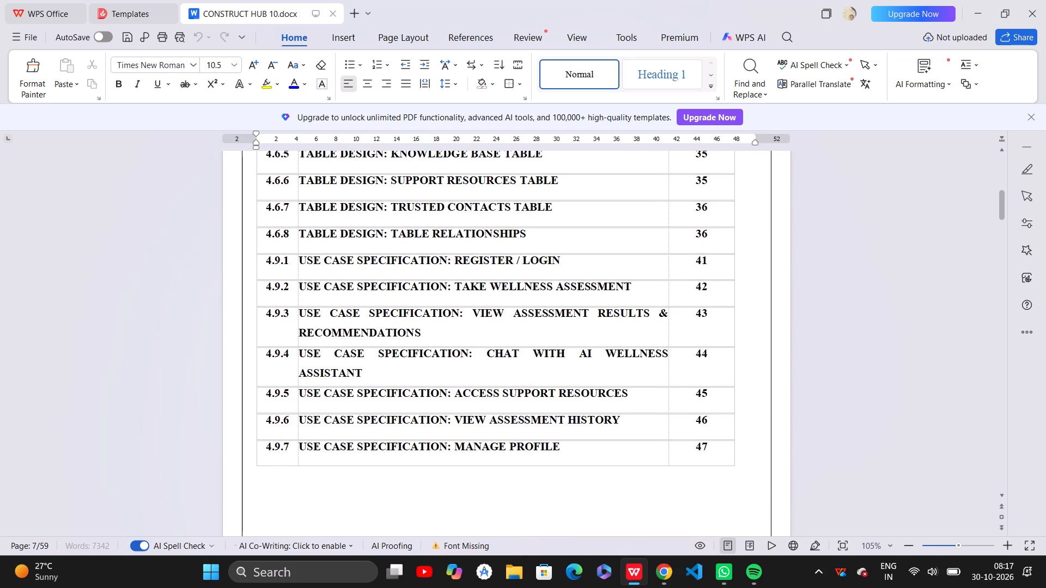
pyautogui.scroll(4, 542, 328)
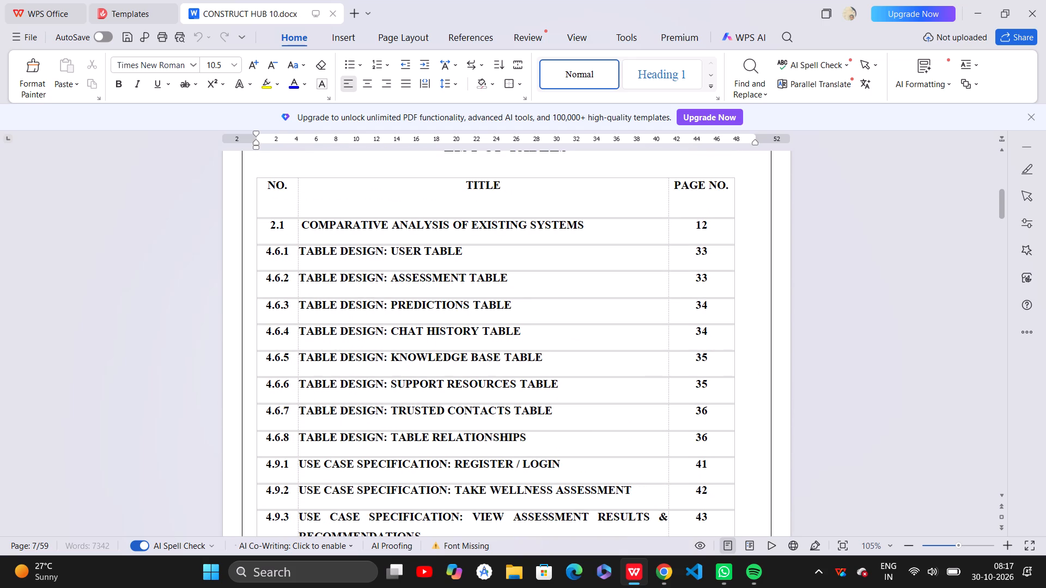
pyautogui.scroll(-2, 542, 328)
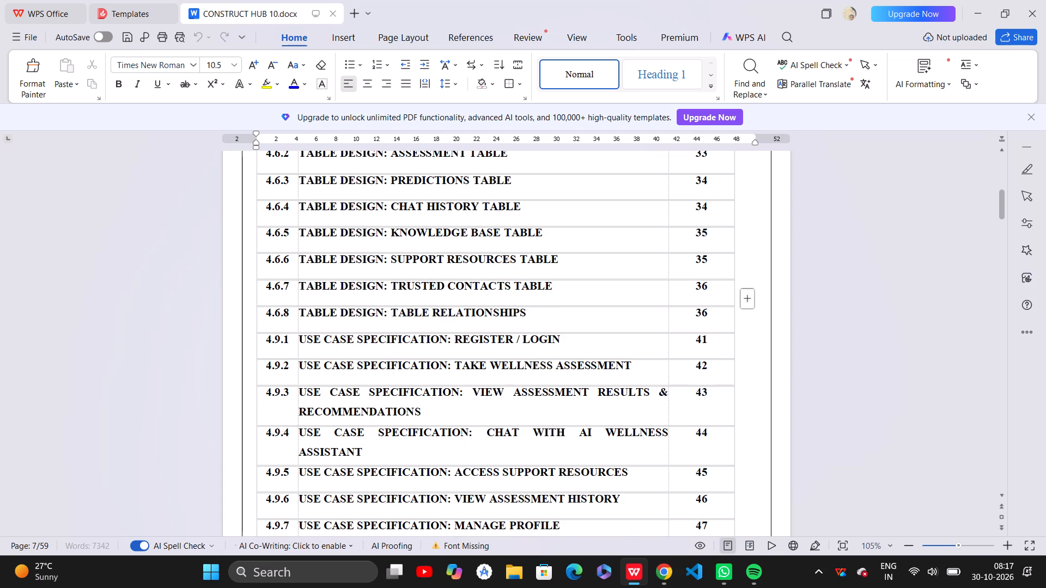
pyautogui.scroll(-1, 531, 368)
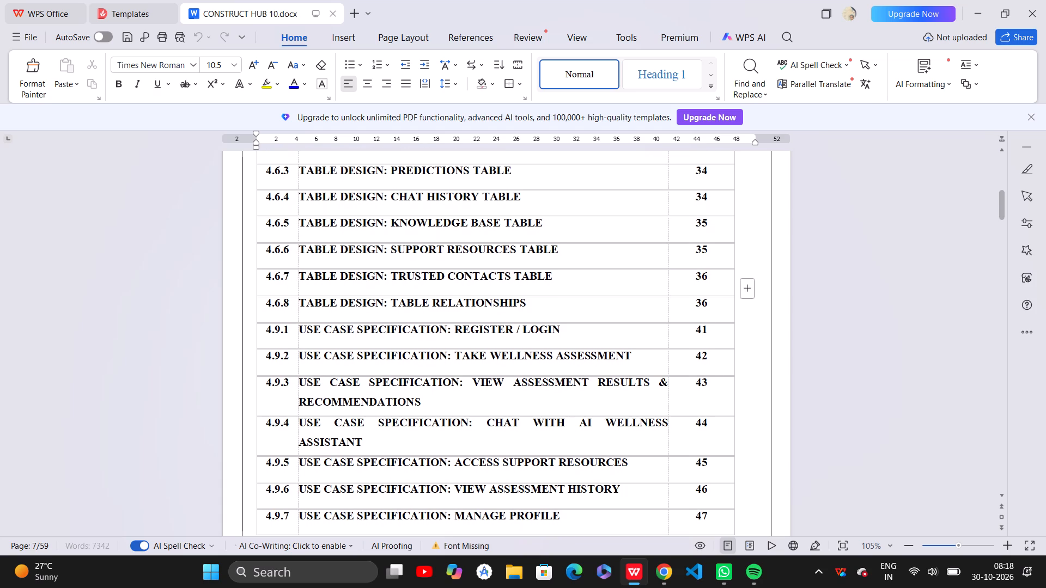
pyautogui.scroll(-1, 531, 368)
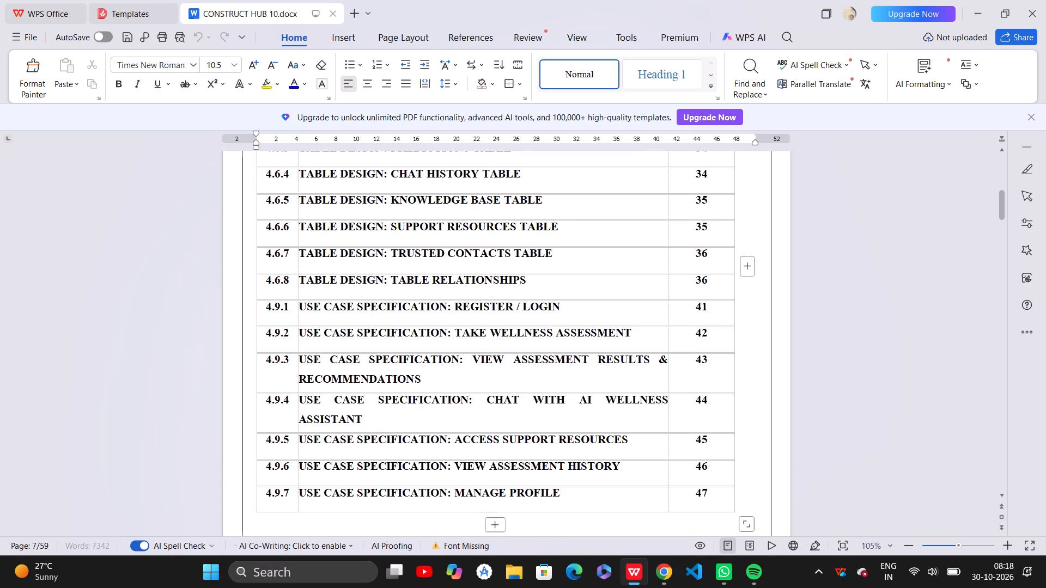
pyautogui.scroll(-2, 531, 368)
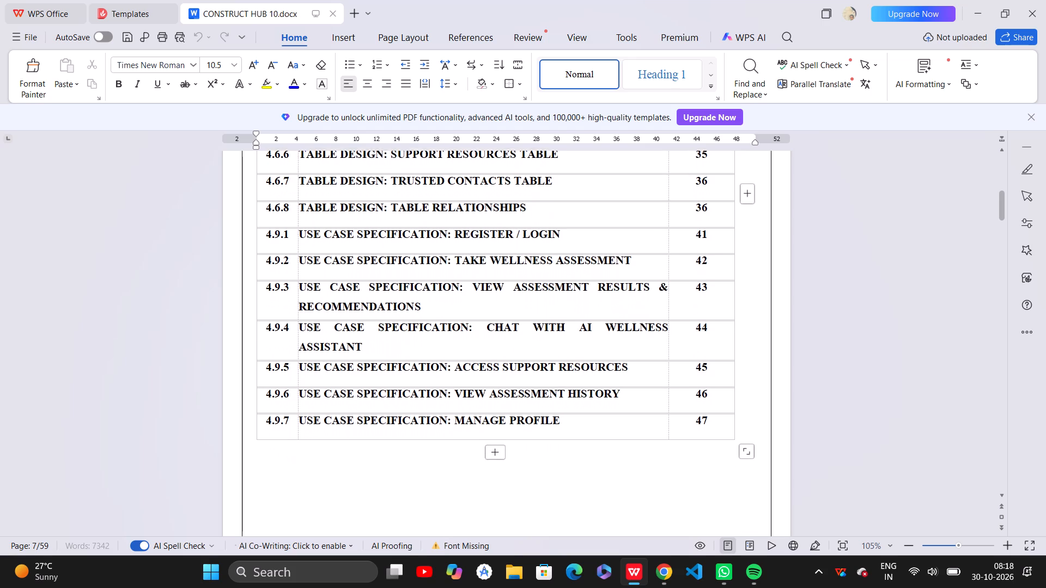
pyautogui.scroll(-4, 531, 368)
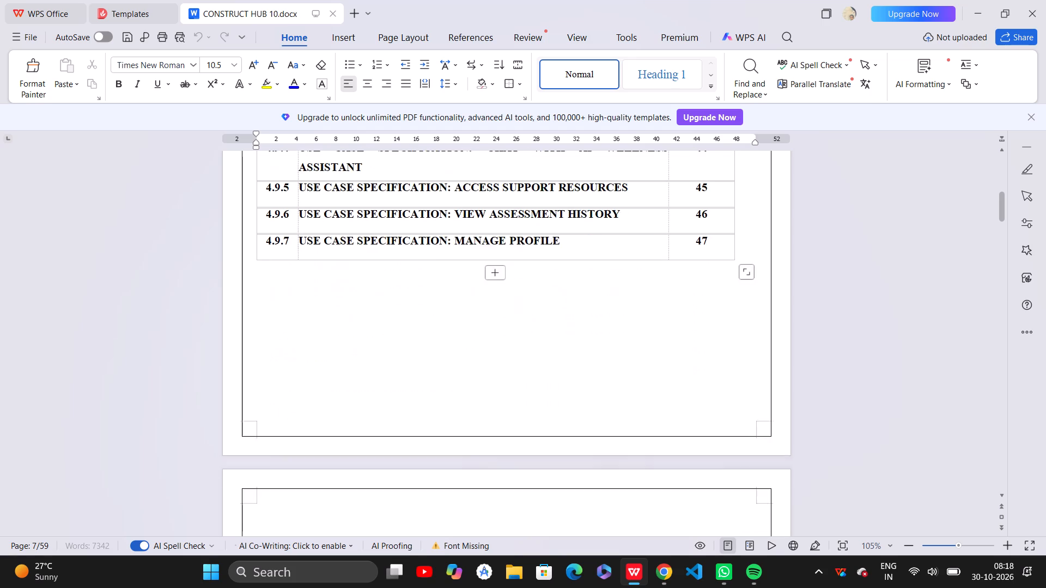
# Look through the List of Figures, the abbreviations and nomenclature, the Symbols page and the blank pages after it.
pyautogui.scroll(-14, 531, 368)
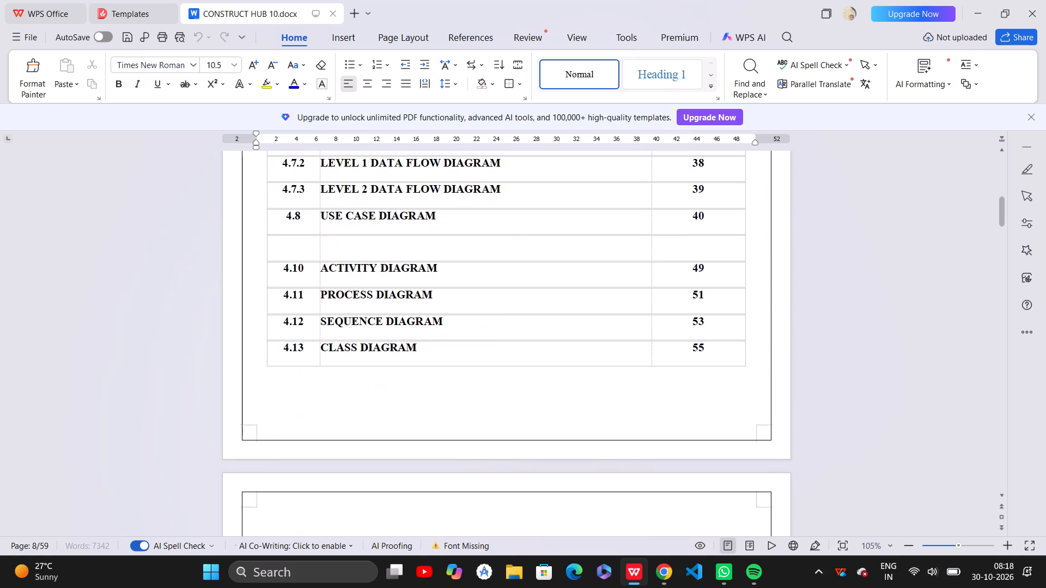
pyautogui.scroll(-7, 531, 368)
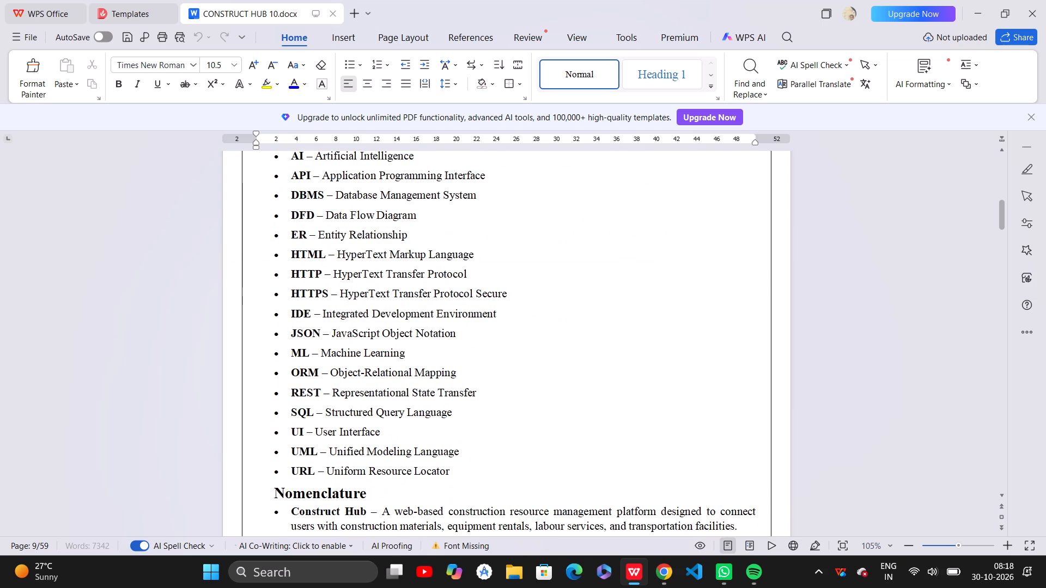
pyautogui.scroll(-10, 531, 368)
pyautogui.scroll(1, 531, 368)
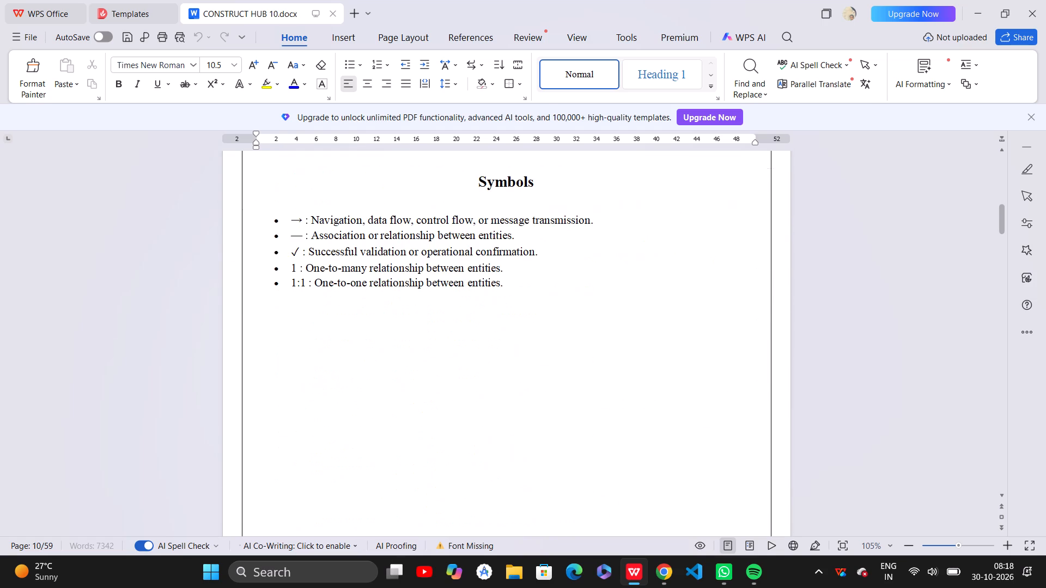
pyautogui.scroll(5, 531, 368)
pyautogui.scroll(-3, 531, 368)
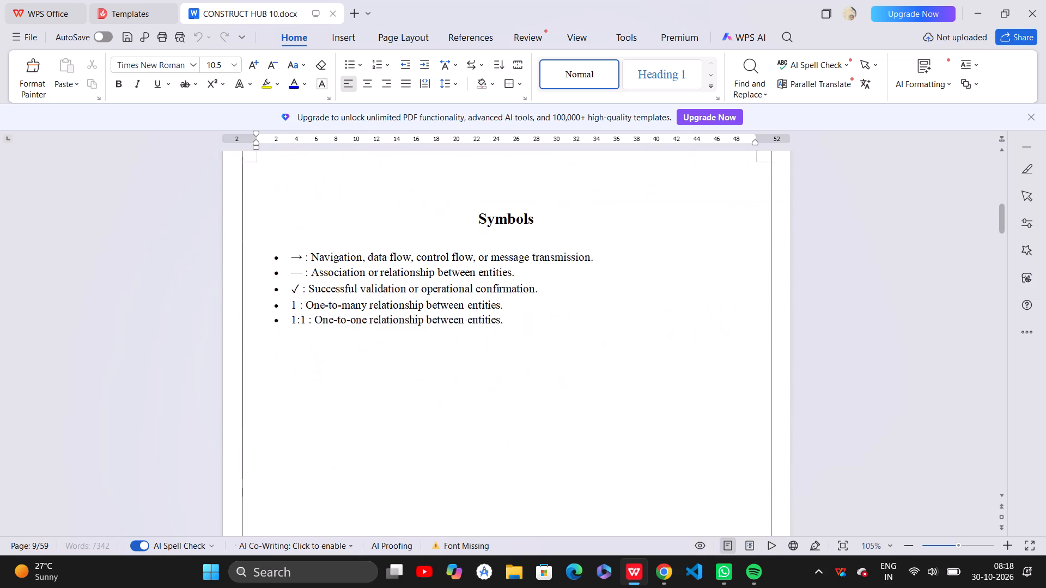
pyautogui.scroll(-14, 531, 368)
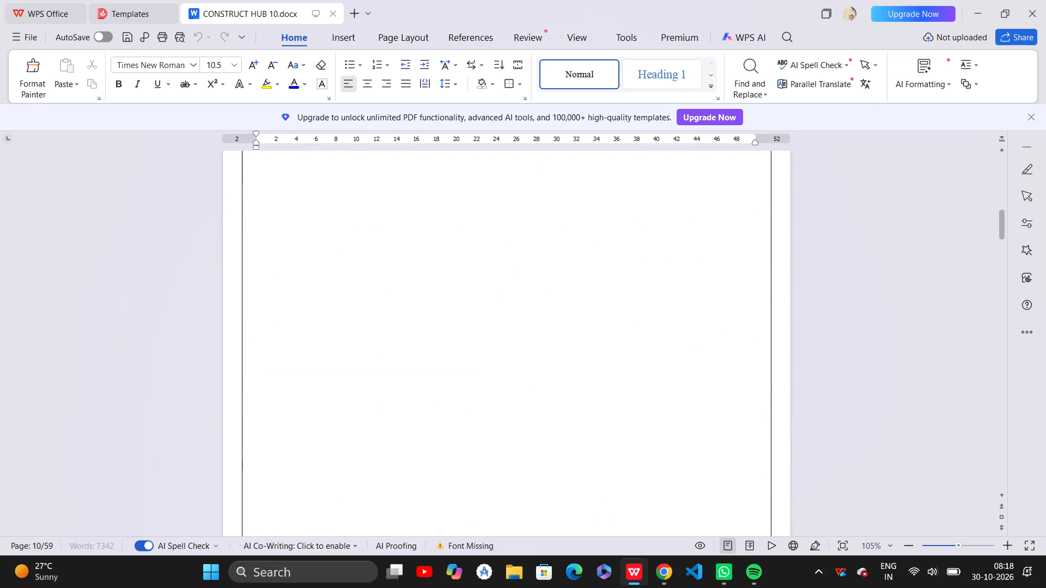
pyautogui.scroll(-5, 531, 368)
pyautogui.scroll(4, 531, 368)
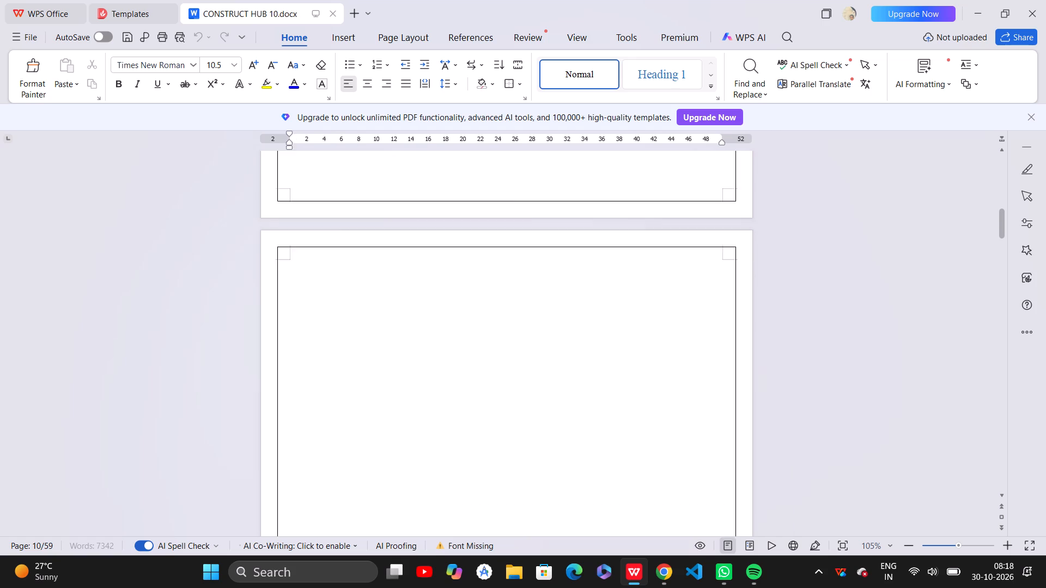
# Survey several pages at once, from the dashboard storyboards back through the system design pages to the List of Tables.
pyautogui.scroll(-1, 531, 368)
pyautogui.click(531, 368)
pyautogui.scroll(1, 531, 368)
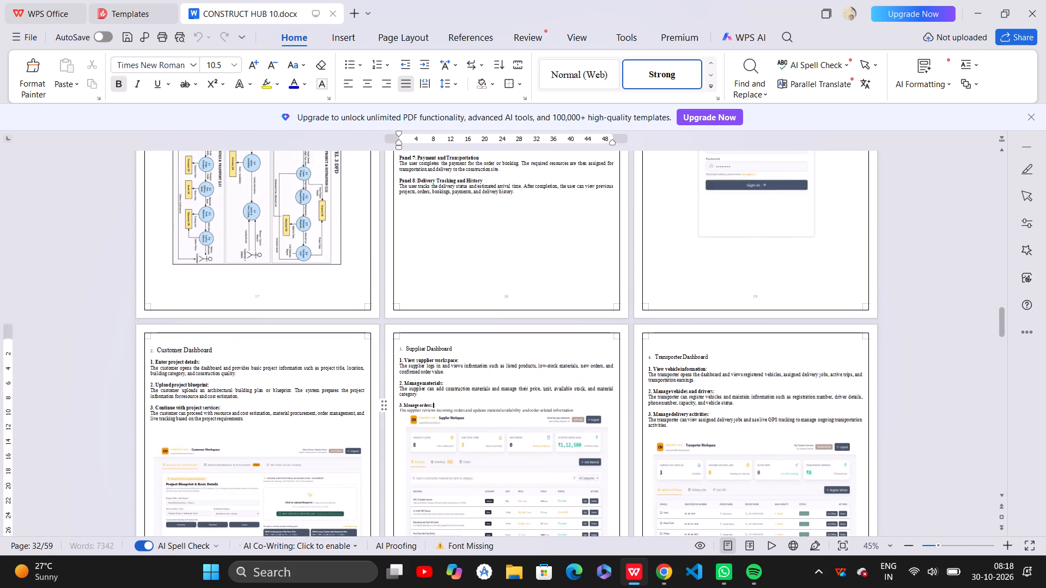
pyautogui.scroll(12, 531, 368)
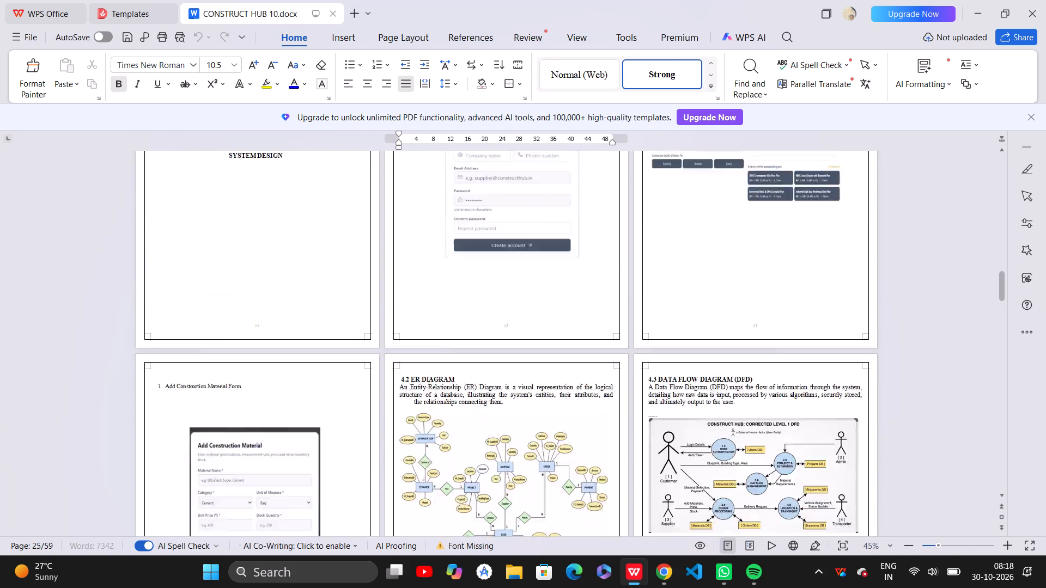
pyautogui.scroll(5, 531, 368)
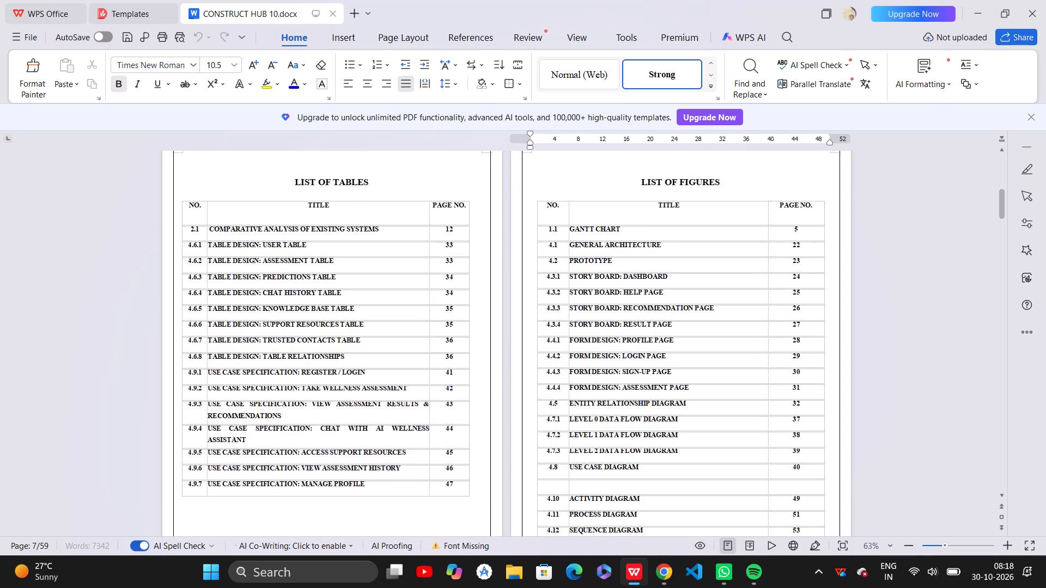
# Examine the List of Figures, nomenclature, Symbols page and following blank pages in a two-page view.
pyautogui.scroll(-6, 646, 383)
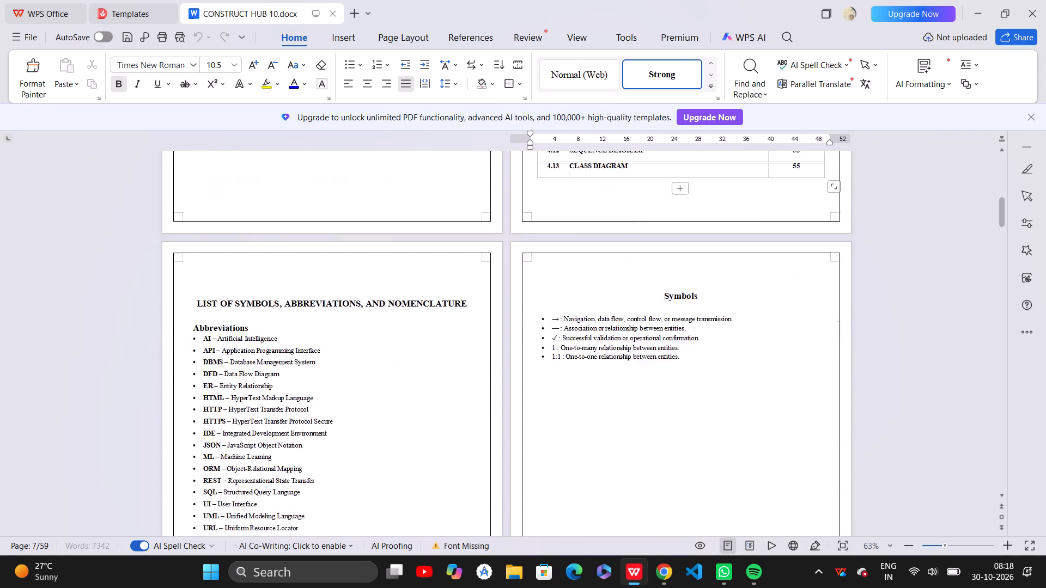
pyautogui.scroll(-5, 646, 383)
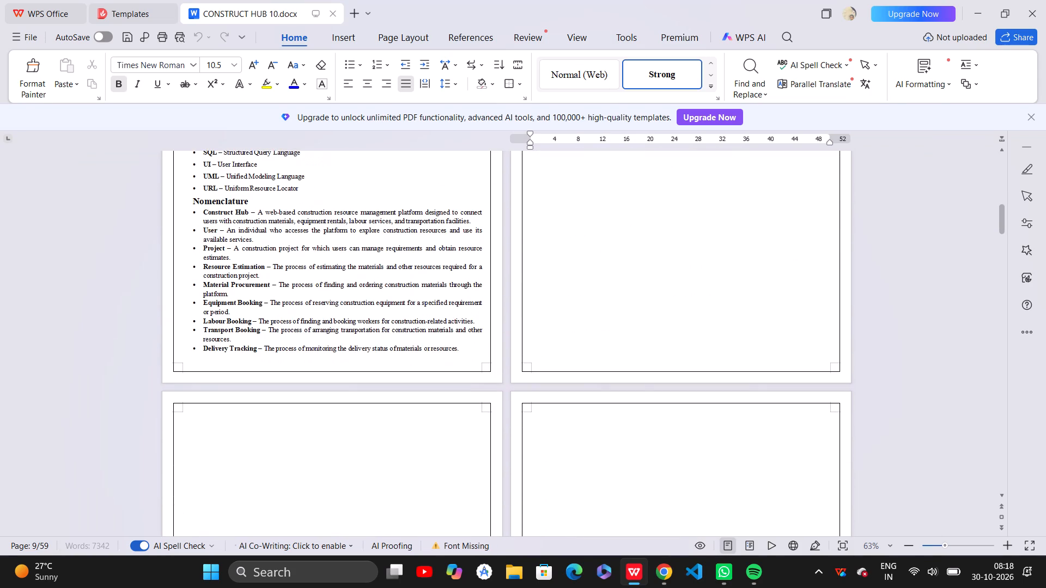
pyautogui.scroll(-2, 646, 383)
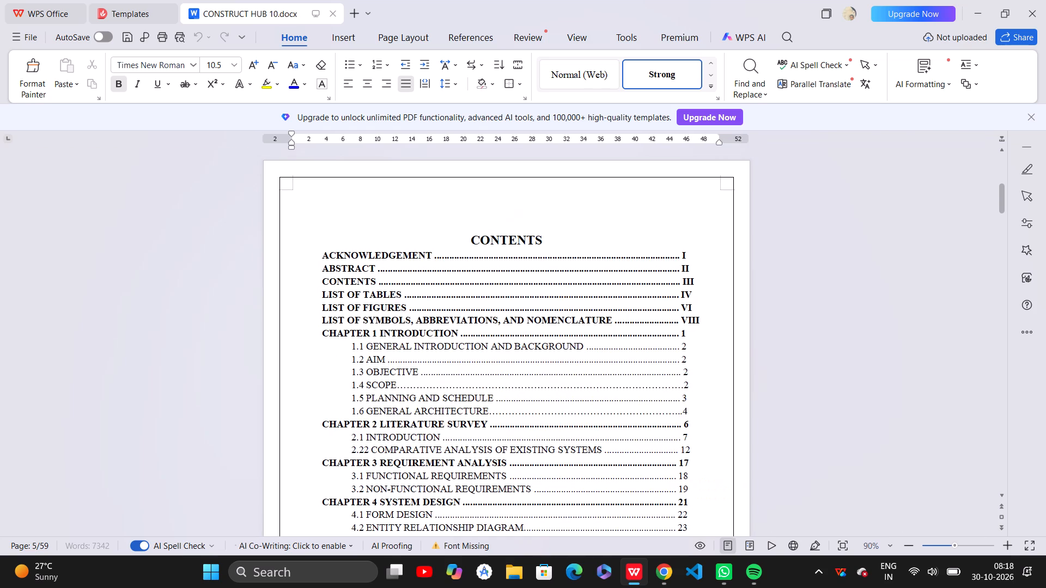
# Look through the front matter in single-page view, from the Contents page to the blank pages before Chapter 1.
pyautogui.scroll(-8, 542, 415)
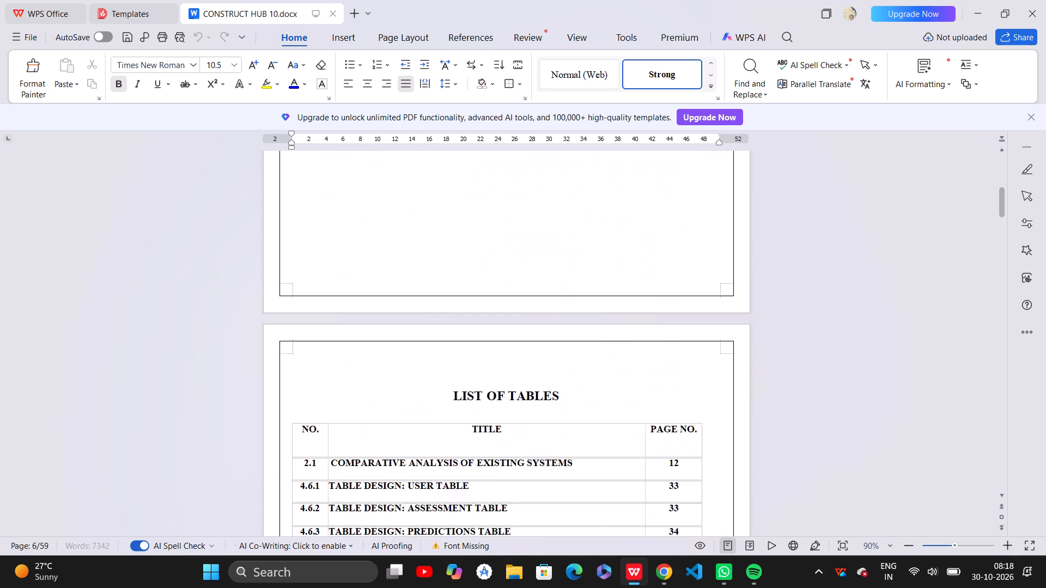
pyautogui.scroll(-11, 542, 415)
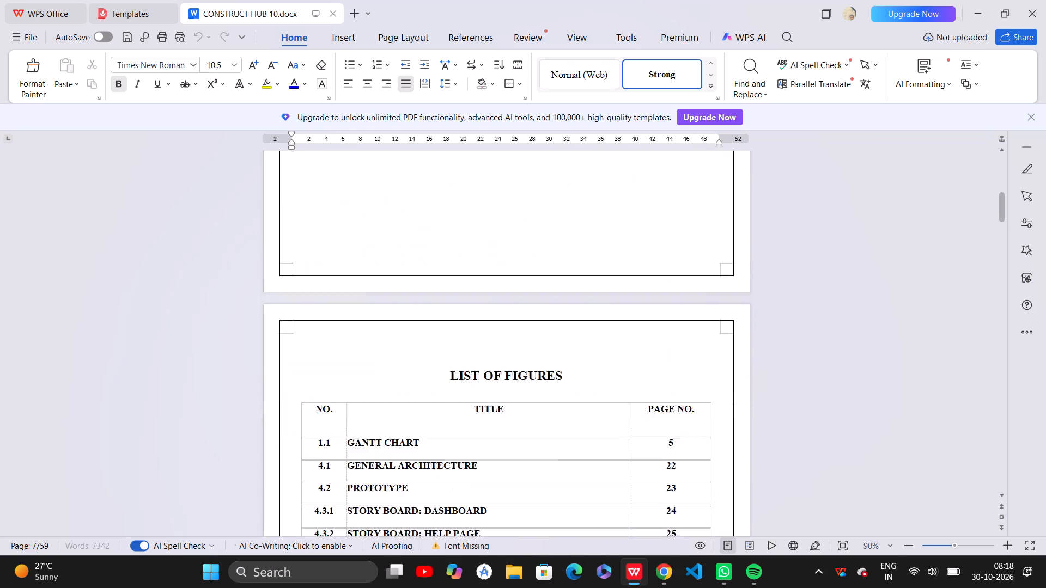
pyautogui.scroll(-11, 542, 415)
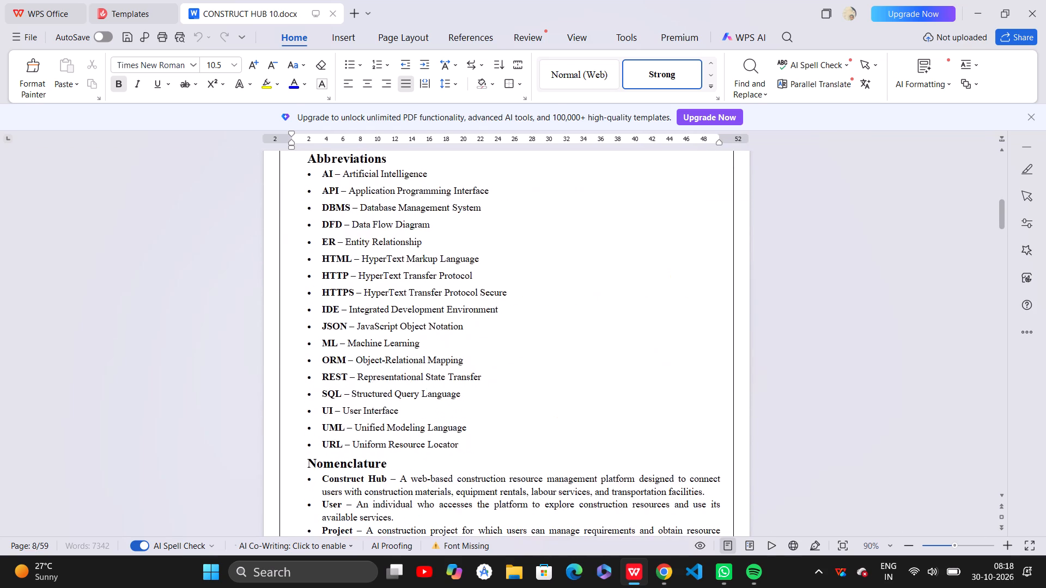
pyautogui.scroll(-11, 542, 415)
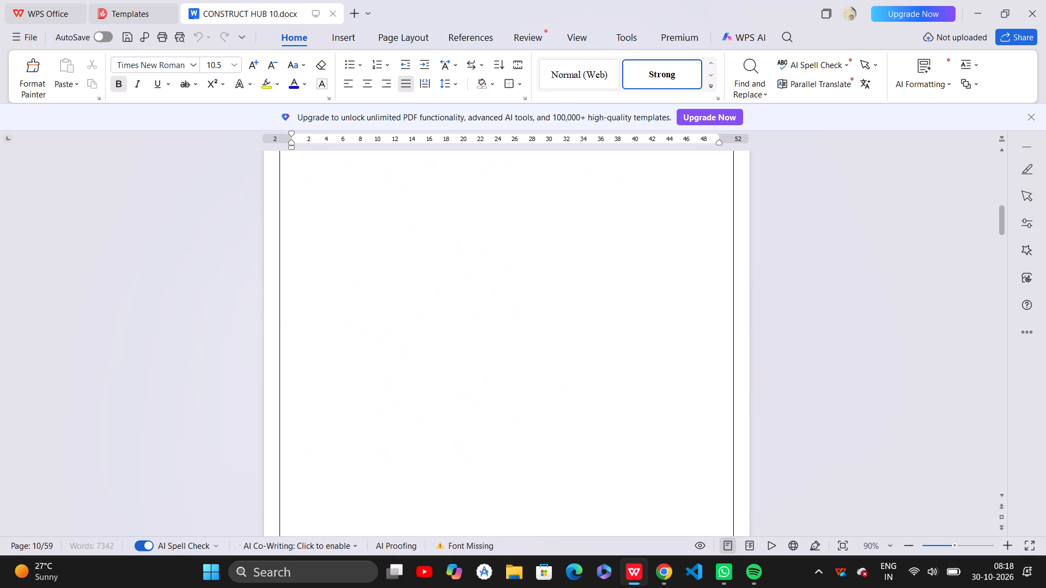
pyautogui.scroll(-9, 542, 415)
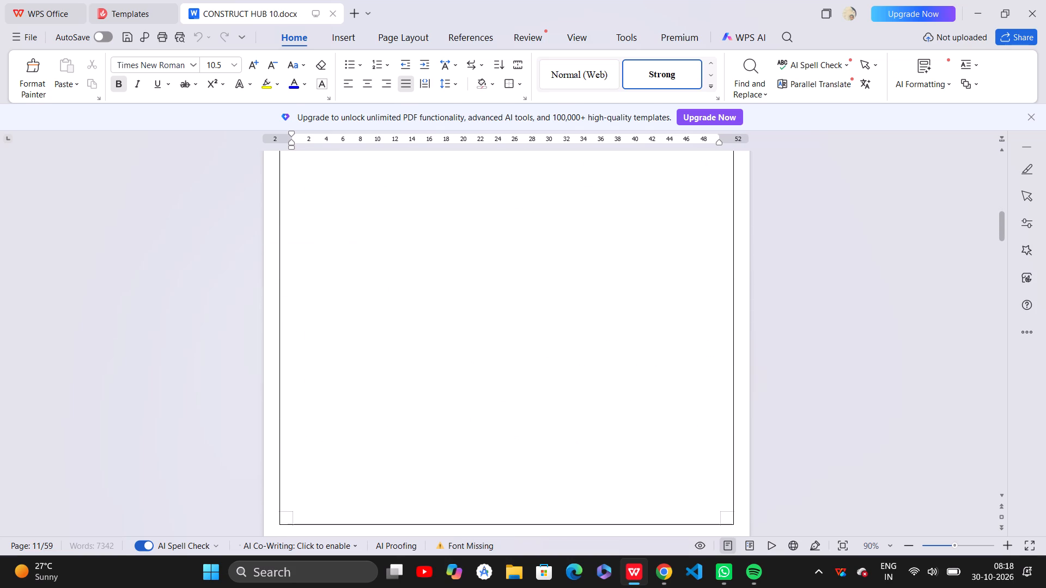
# Look through Chapter 1 from its title page to section 1.6, examining the General System Architecture diagram.
pyautogui.scroll(-9, 542, 415)
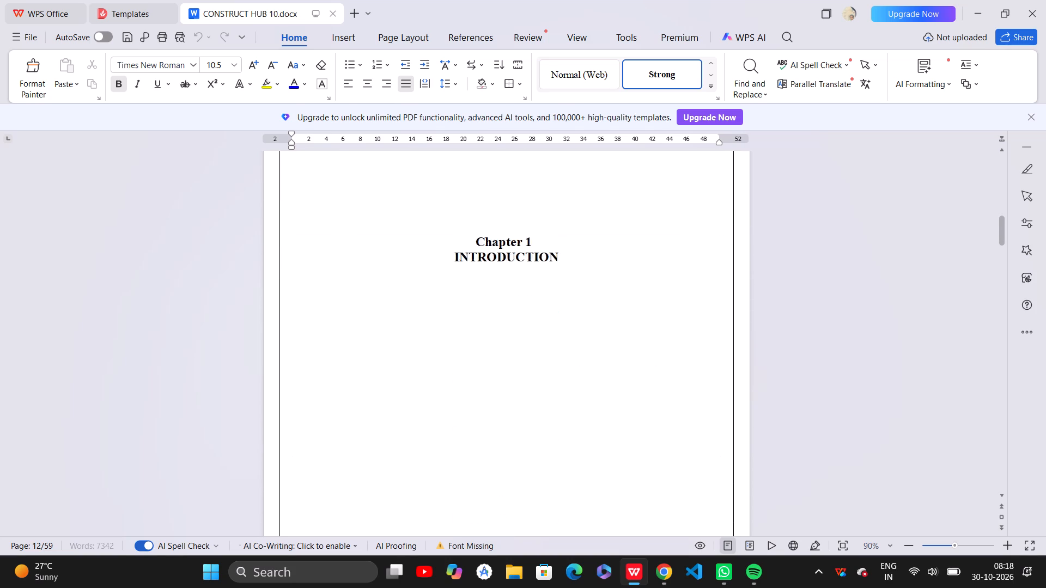
pyautogui.scroll(-7, 542, 415)
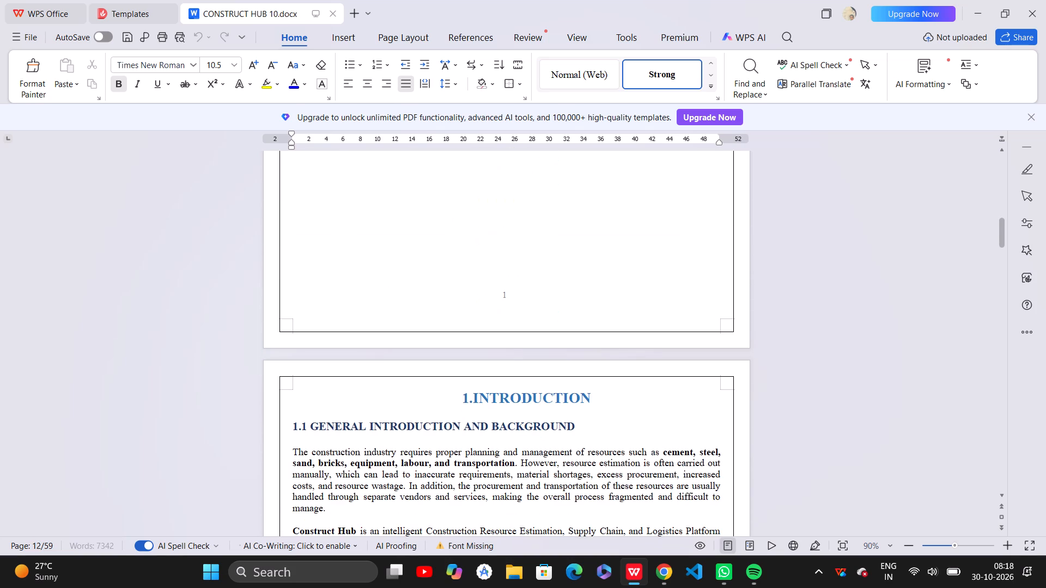
pyautogui.scroll(-2, 542, 415)
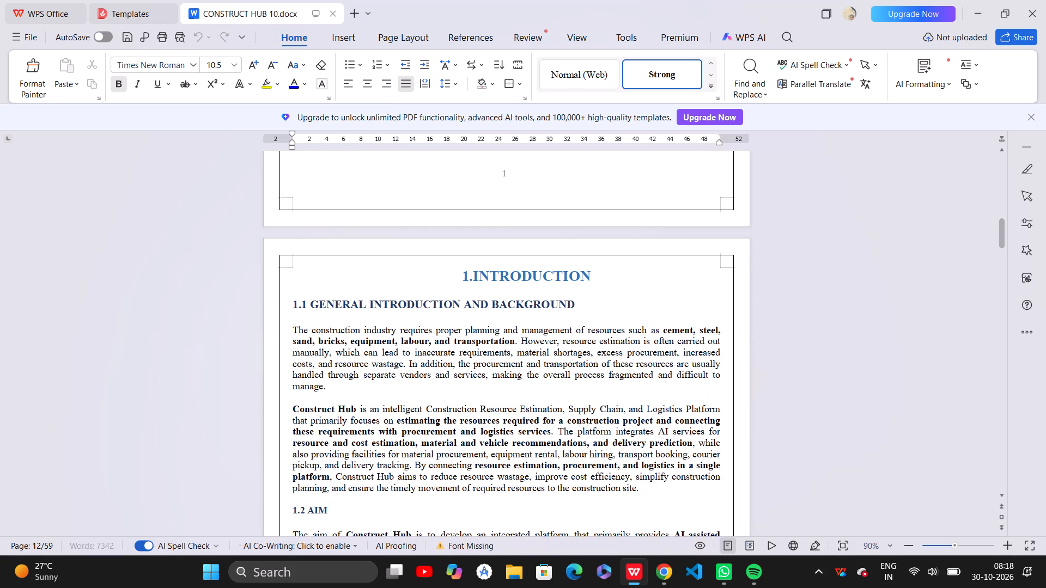
pyautogui.scroll(-8, 542, 415)
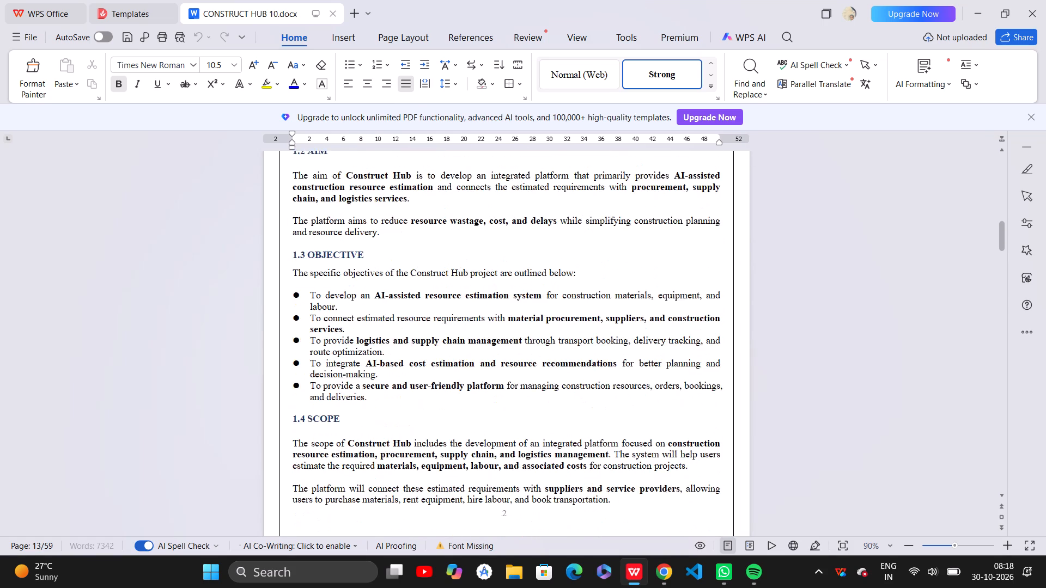
pyautogui.scroll(-10, 542, 415)
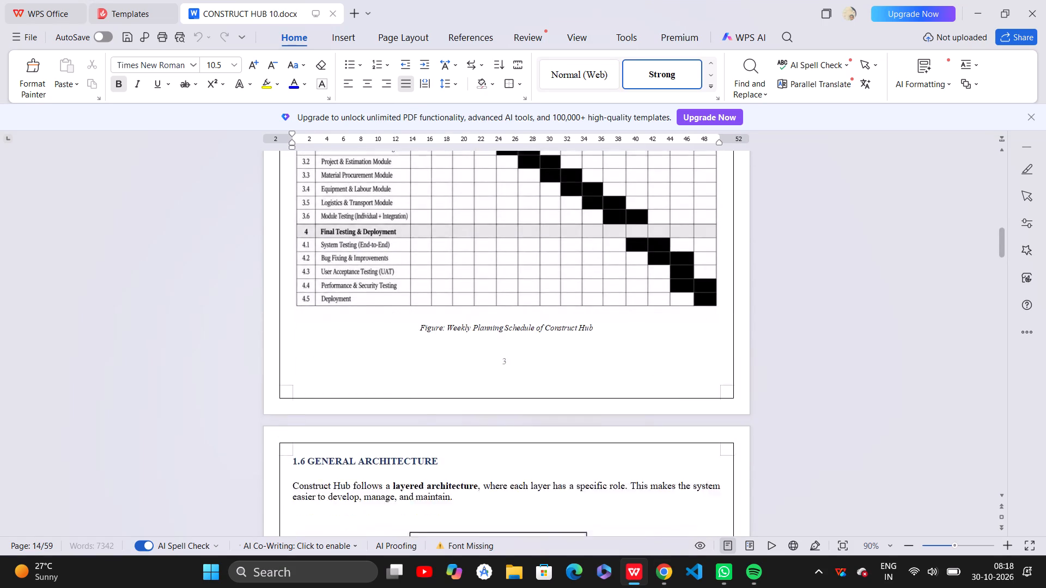
pyautogui.scroll(-7, 542, 415)
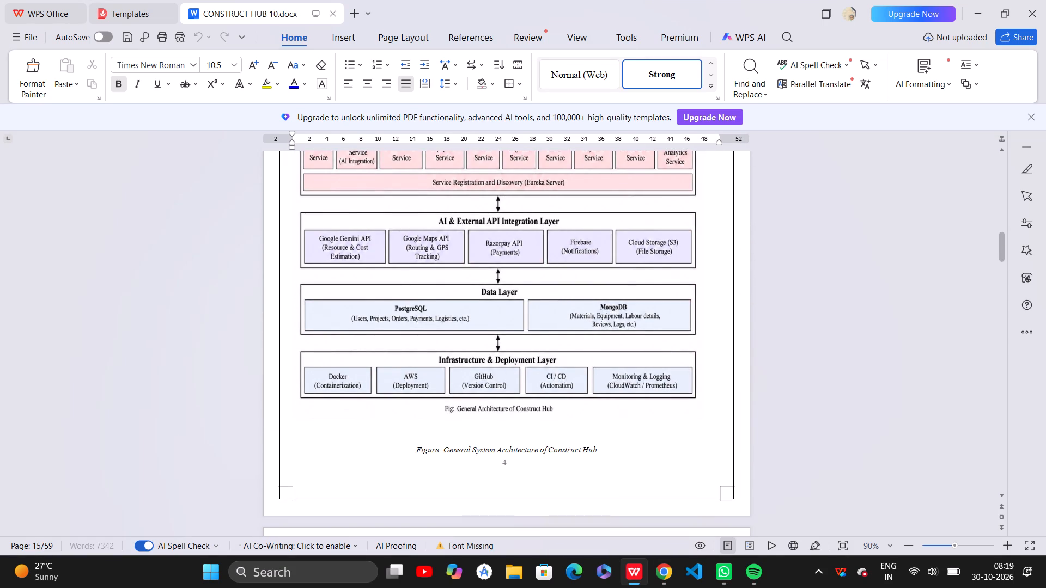
pyautogui.scroll(-4, 542, 415)
pyautogui.scroll(2, 542, 415)
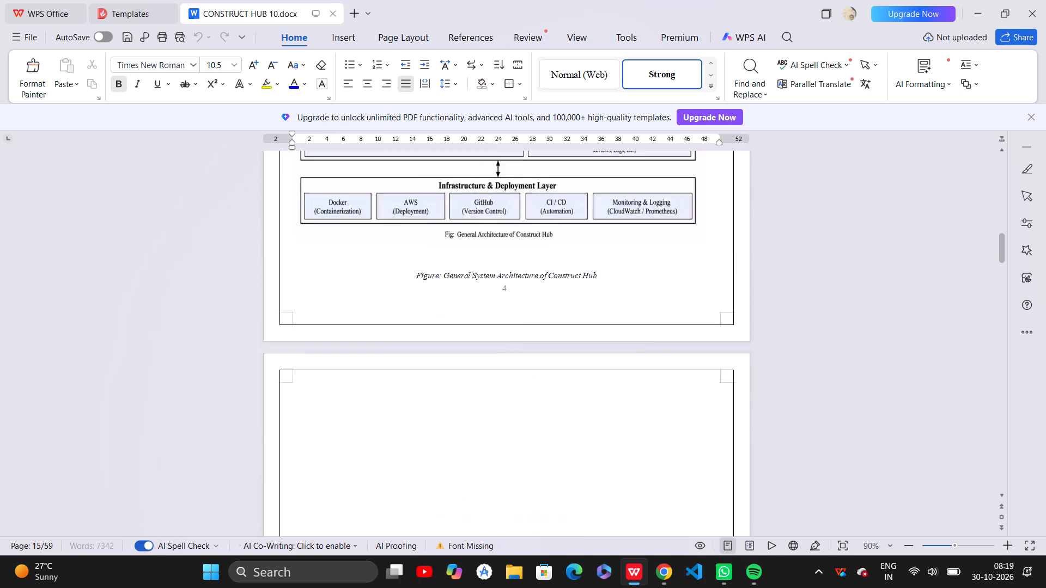
pyautogui.scroll(4, 542, 415)
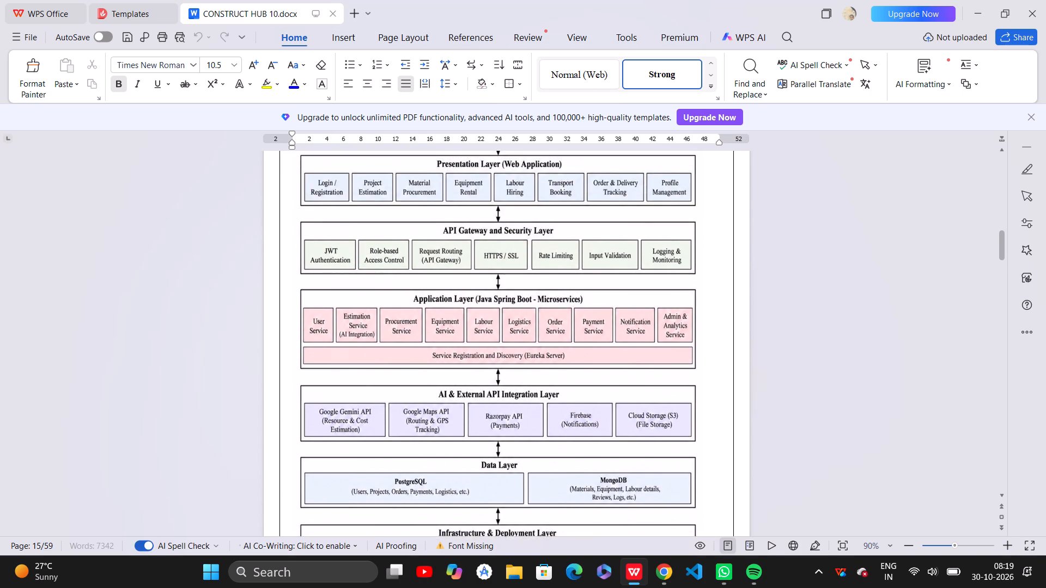
# Look through the Literature Survey and Requirement Analysis chapters up to the Chapter 4 System Design title page.
pyautogui.scroll(-12, 542, 415)
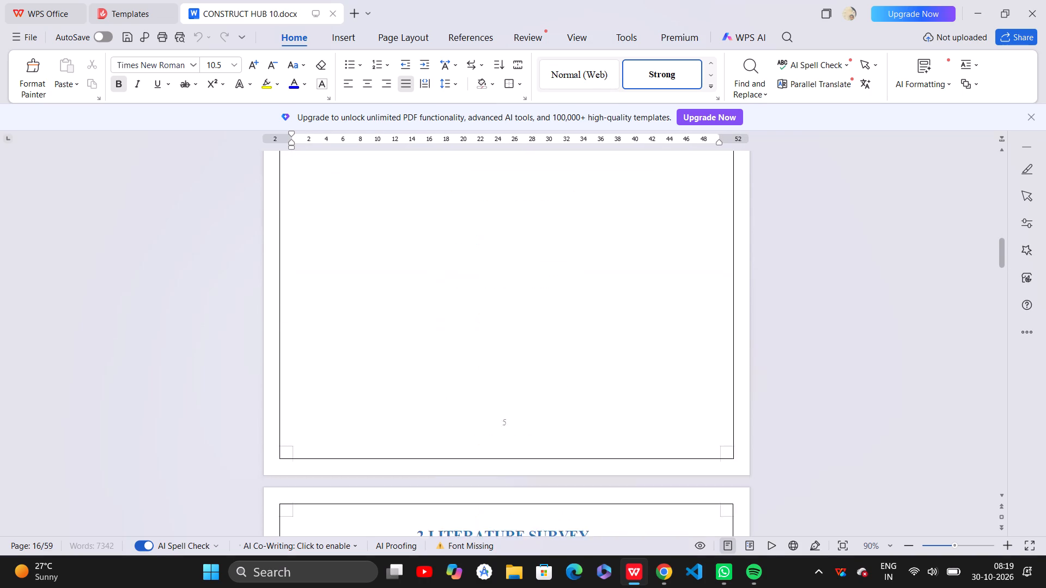
pyautogui.scroll(-14, 542, 415)
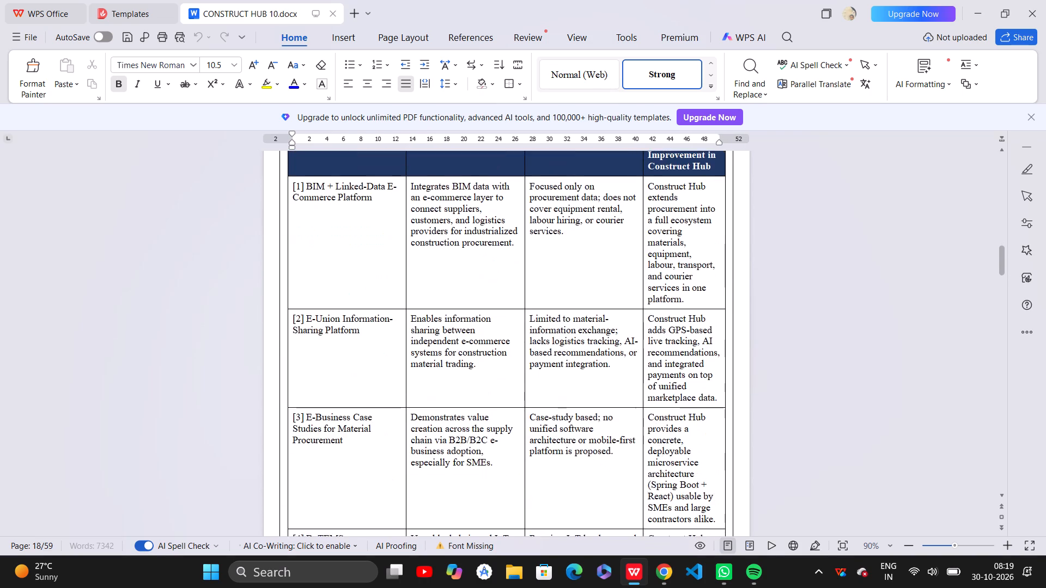
pyautogui.scroll(-14, 542, 415)
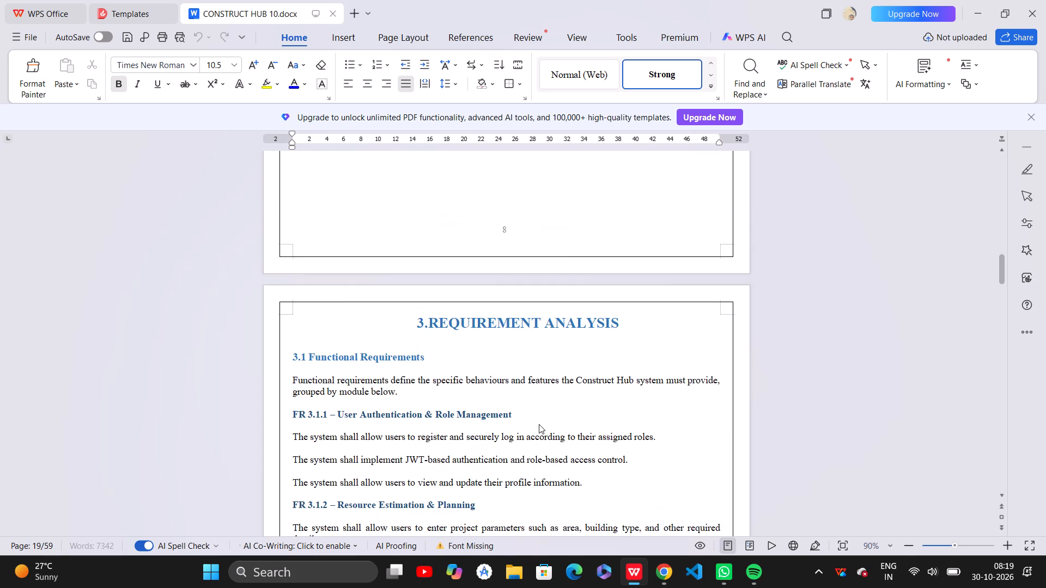
pyautogui.scroll(-10, 539, 424)
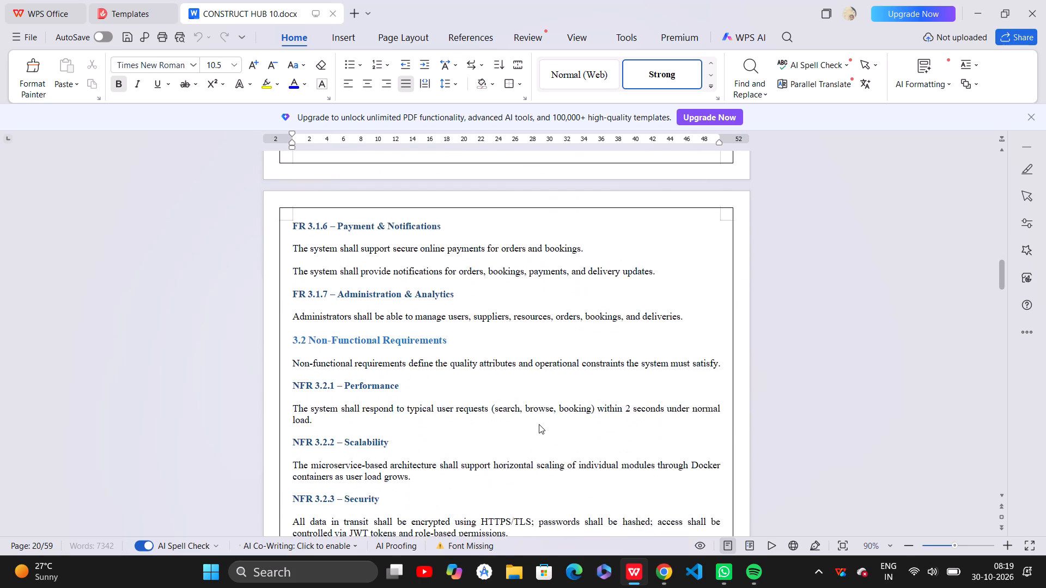
pyautogui.scroll(-12, 539, 424)
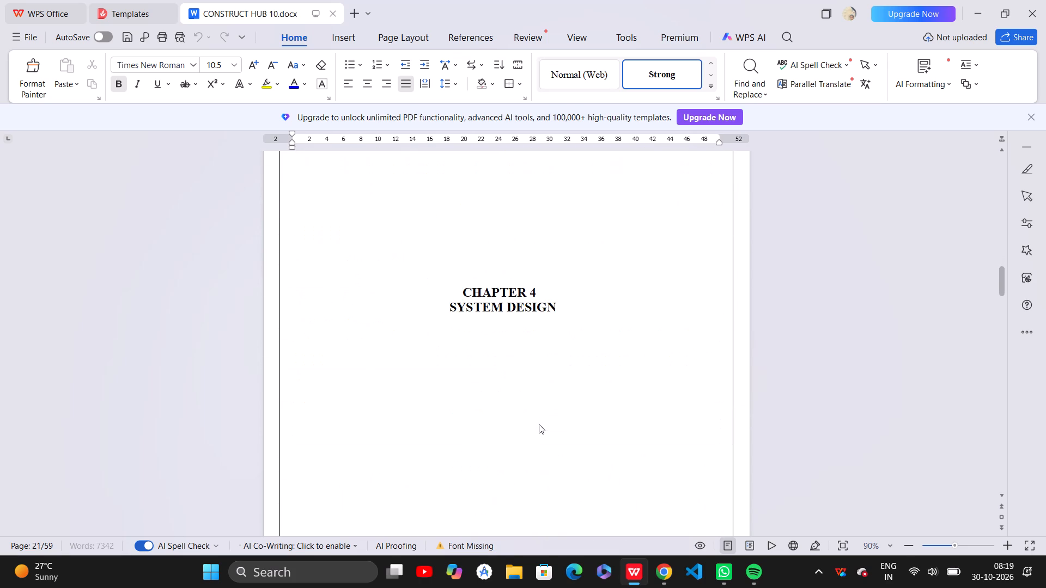
pyautogui.scroll(-1, 539, 424)
# Switch to Chrome, open YouTube and look through the recommended videos on its home feed.
pyautogui.click(656, 572)
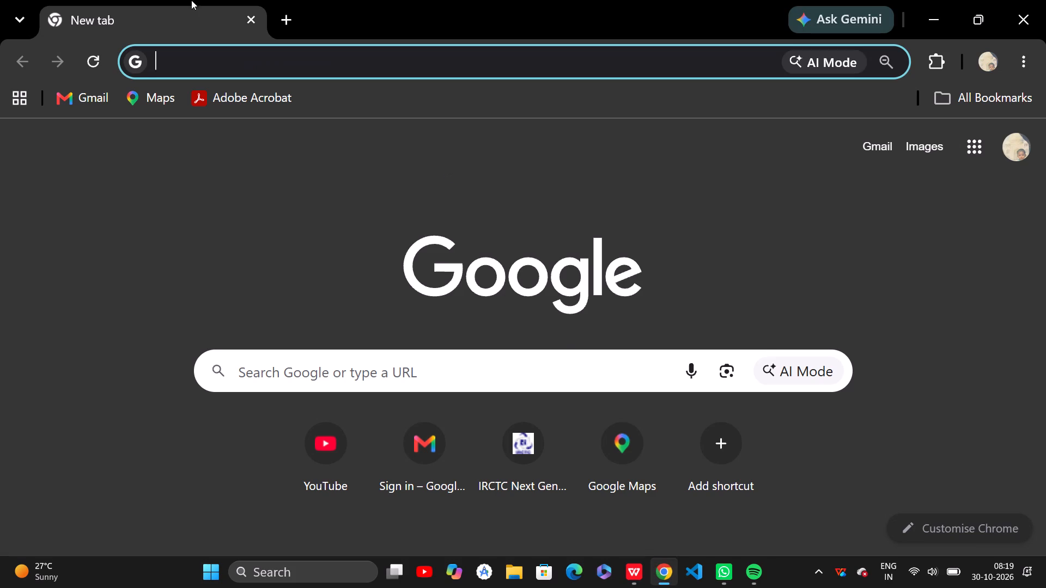
pyautogui.click(330, 468)
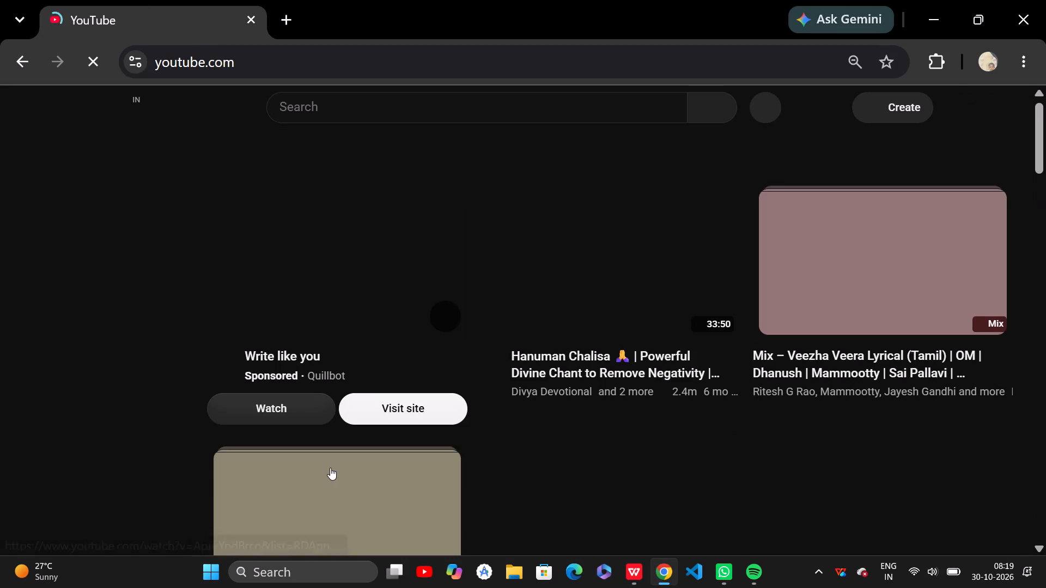
pyautogui.scroll(-2, 757, 308)
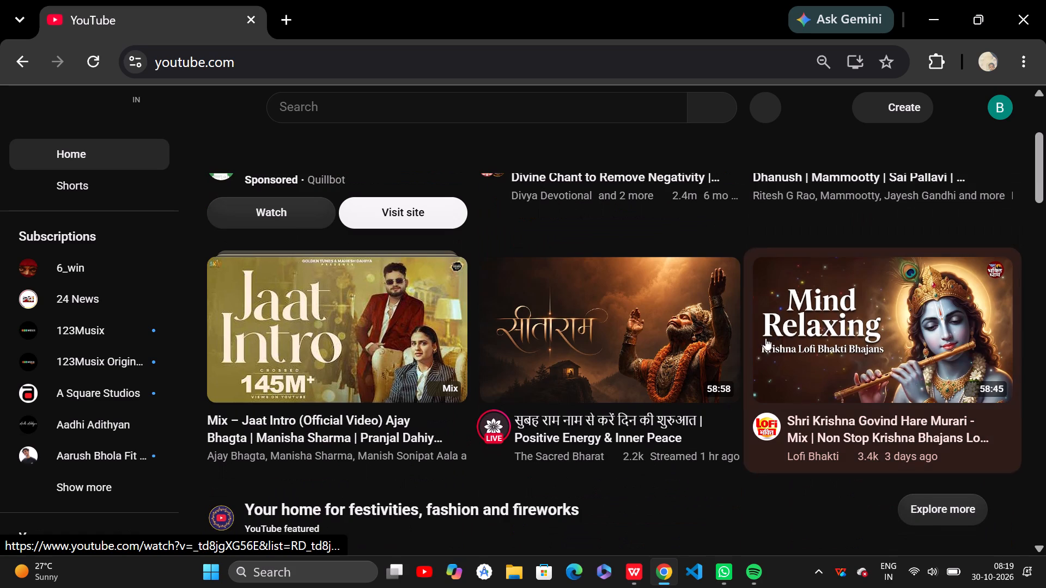
pyautogui.scroll(-3, 737, 355)
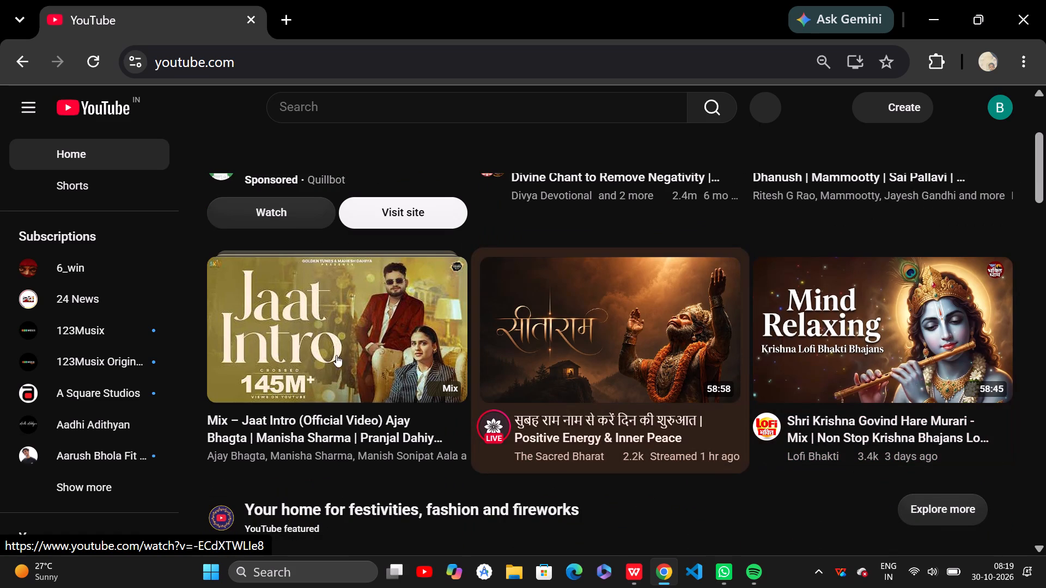
pyautogui.scroll(-3, 344, 390)
pyautogui.scroll(5, 518, 476)
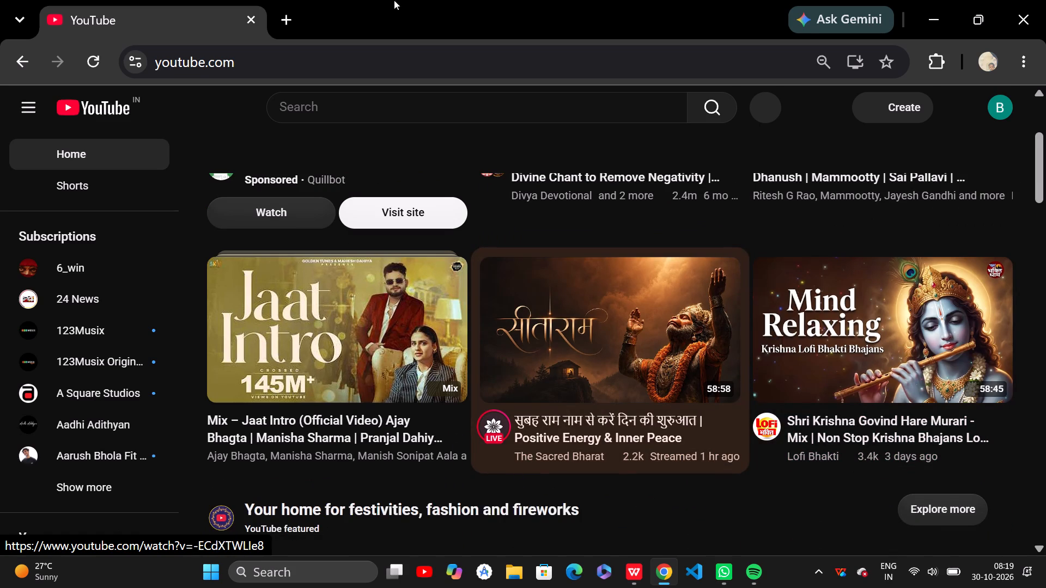
pyautogui.scroll(-4, 393, 321)
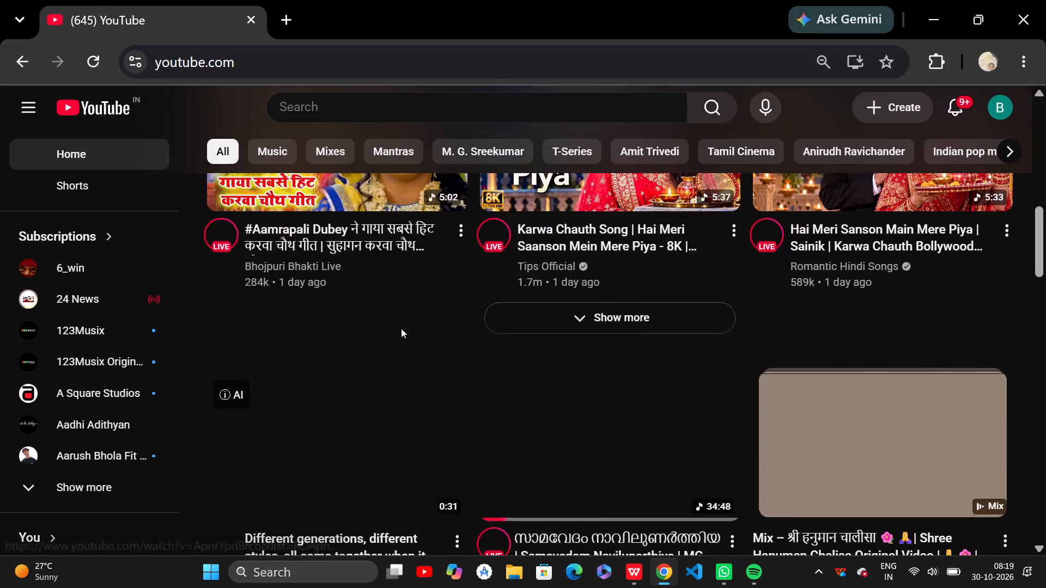
pyautogui.scroll(-3, 406, 338)
pyautogui.scroll(1, 418, 333)
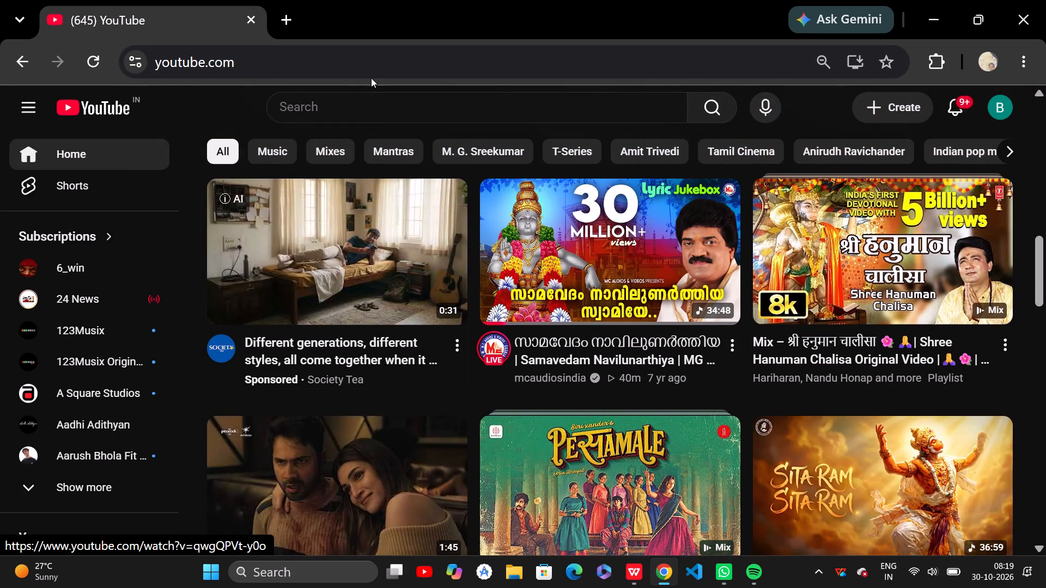
# Search YouTube for "na na na karan aujla".
pyautogui.click(381, 118)
pyautogui.click(381, 118)
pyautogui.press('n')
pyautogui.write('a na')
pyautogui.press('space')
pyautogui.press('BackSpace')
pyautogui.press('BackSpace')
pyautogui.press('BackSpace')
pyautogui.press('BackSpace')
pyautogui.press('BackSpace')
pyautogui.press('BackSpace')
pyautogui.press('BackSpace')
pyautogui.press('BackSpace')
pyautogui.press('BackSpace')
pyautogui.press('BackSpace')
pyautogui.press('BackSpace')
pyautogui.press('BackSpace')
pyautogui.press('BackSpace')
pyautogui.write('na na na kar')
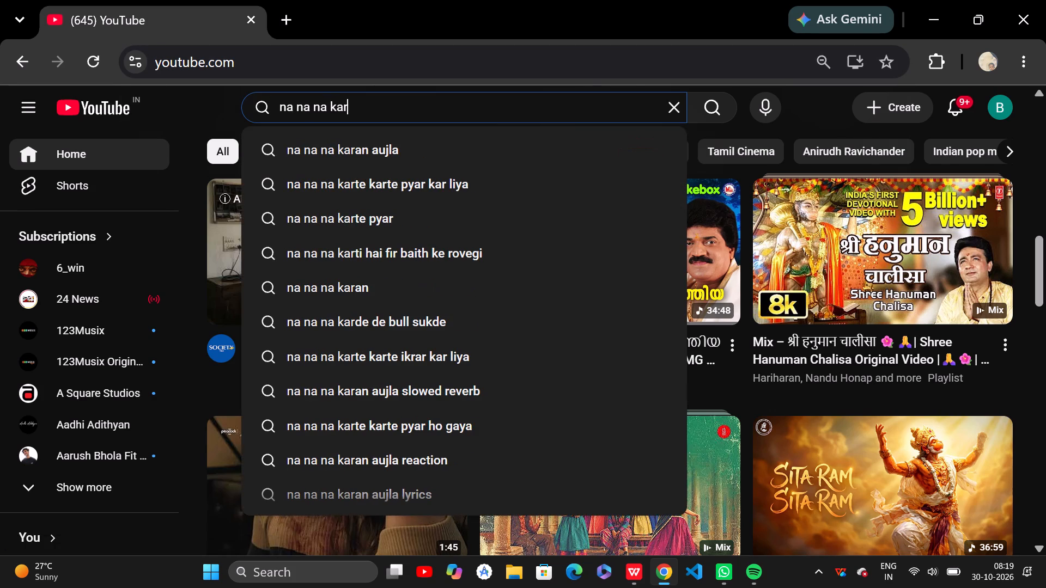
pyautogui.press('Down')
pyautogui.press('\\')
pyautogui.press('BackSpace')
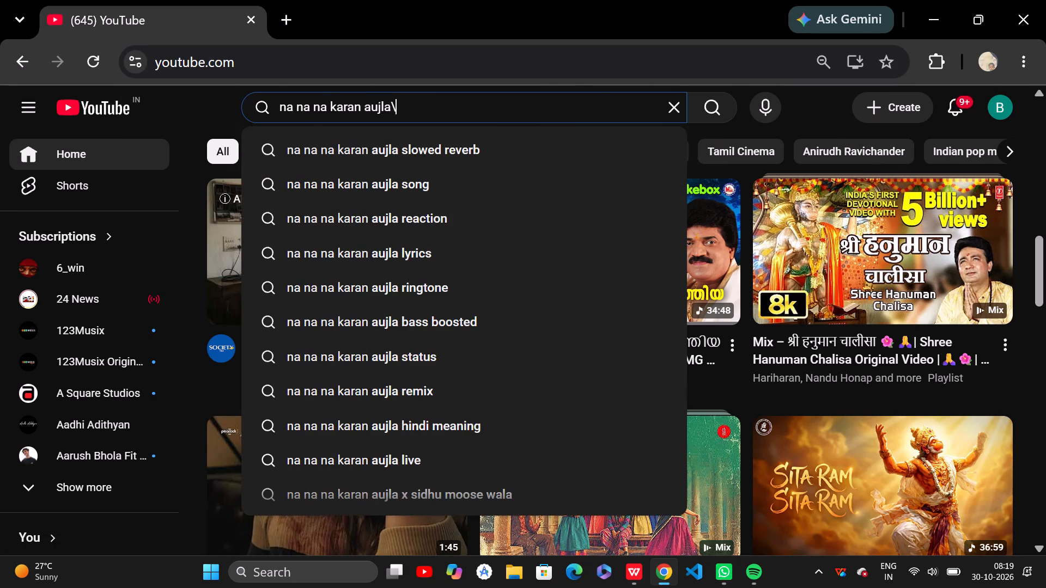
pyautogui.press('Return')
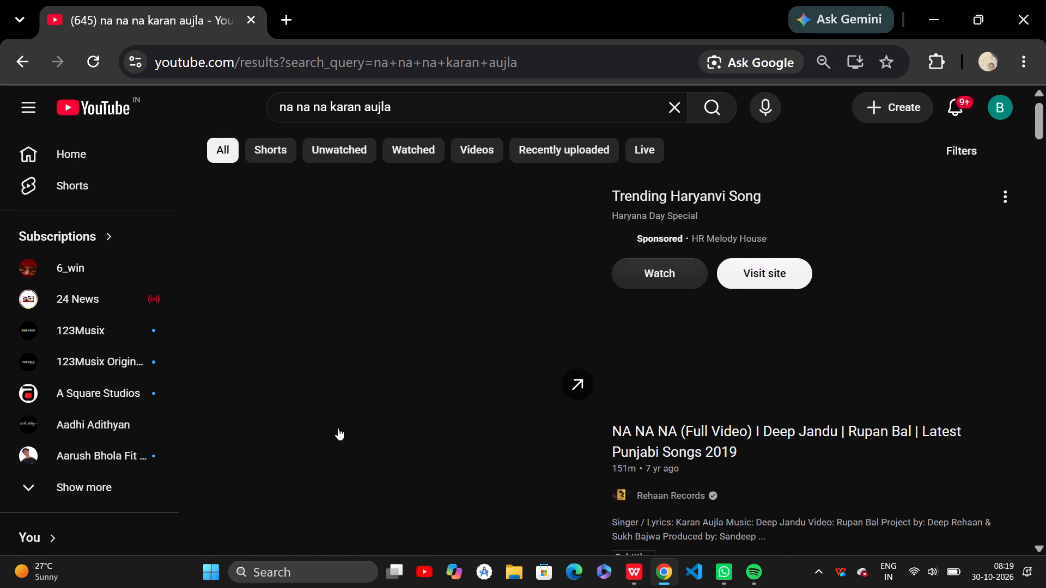
# Play the "NA NA NA (Full Video)" song by Deep Jandu from the search results and skip the opening ad.
pyautogui.scroll(-2, 370, 308)
pyautogui.click(463, 400)
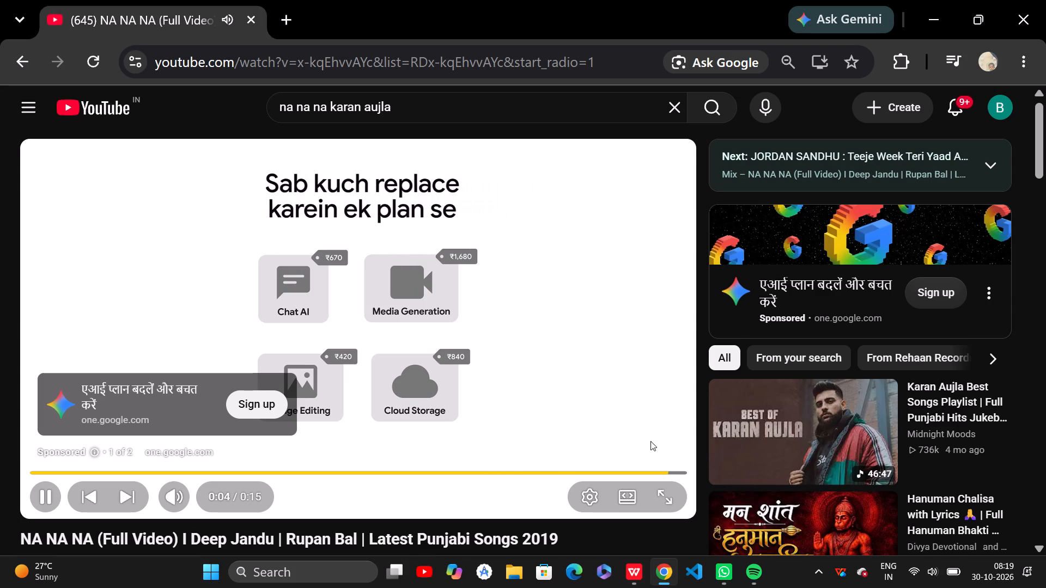
pyautogui.click(653, 458)
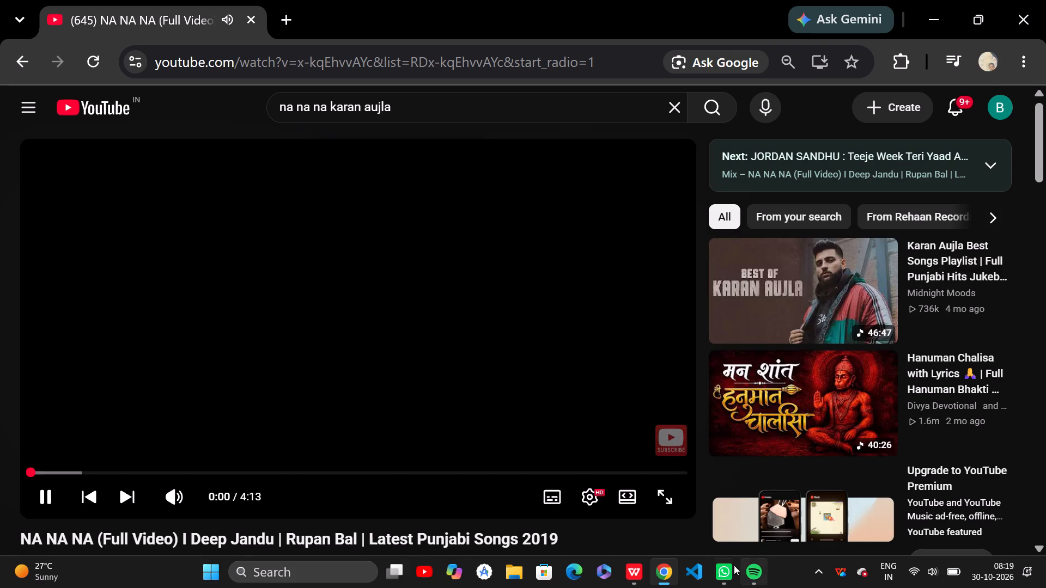
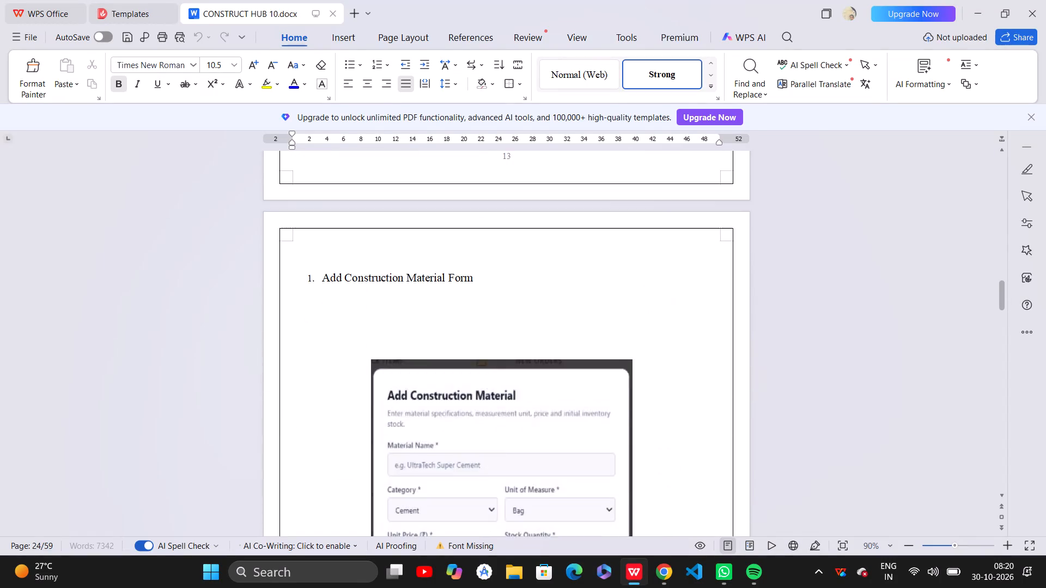
# Look through the System Design chapter from the Add Construction Material Form page, past the ER diagram, to the Level 3 DFD.
pyautogui.scroll(-11, 526, 254)
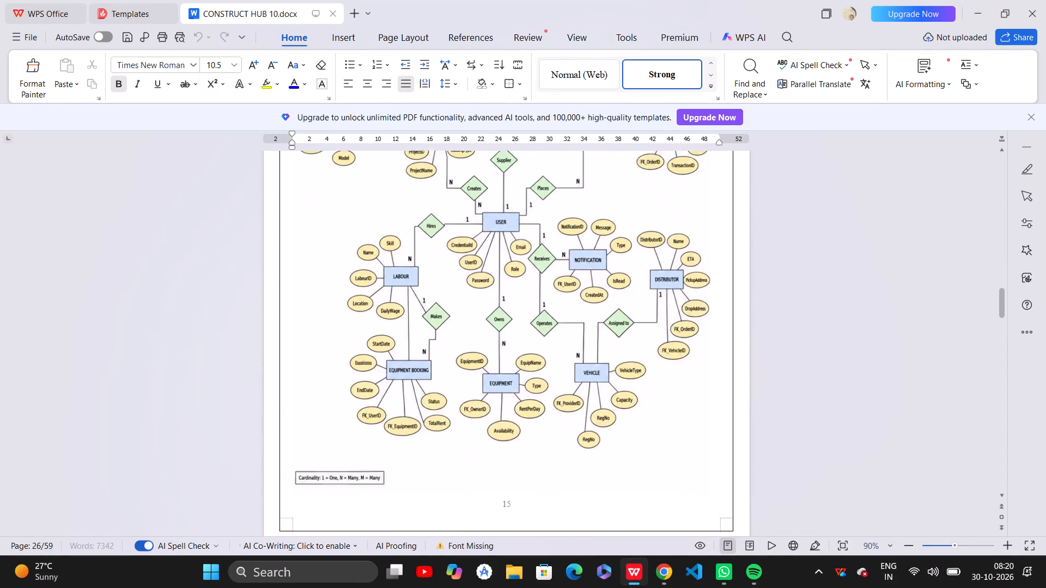
pyautogui.scroll(-3, 526, 254)
pyautogui.scroll(8, 526, 254)
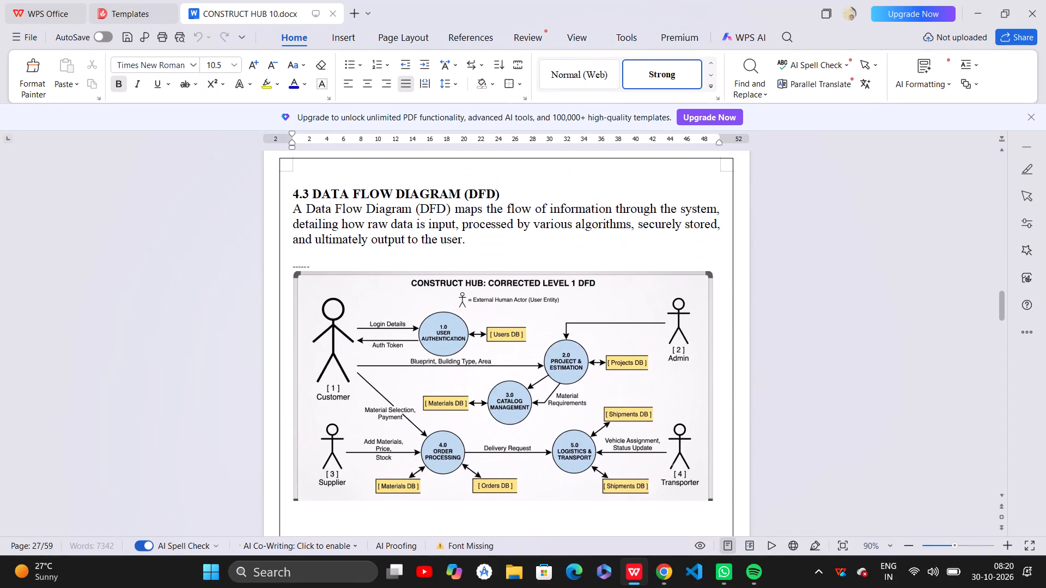
pyautogui.scroll(1, 526, 254)
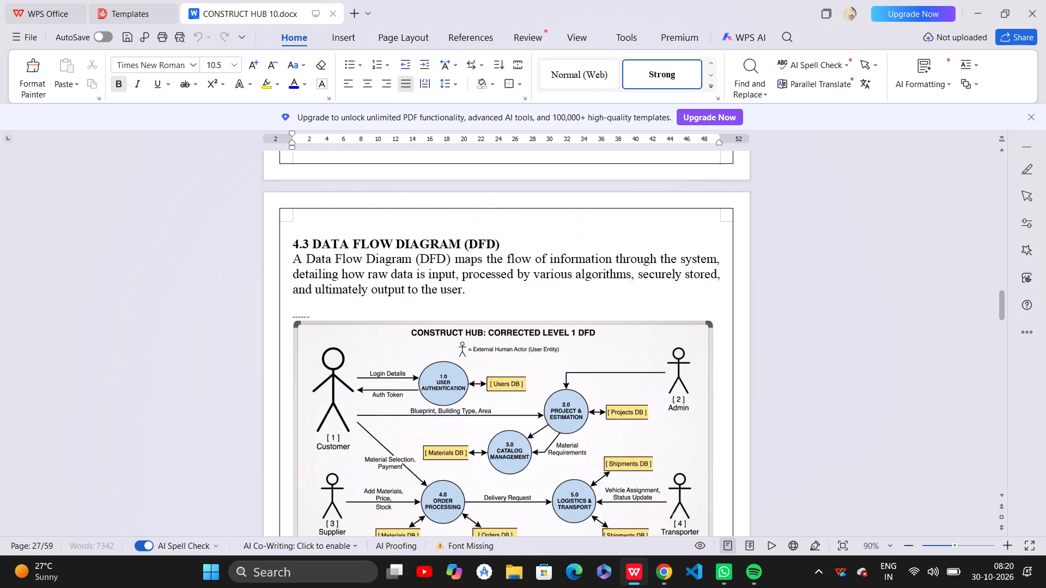
pyautogui.scroll(1, 526, 254)
pyautogui.scroll(-8, 526, 254)
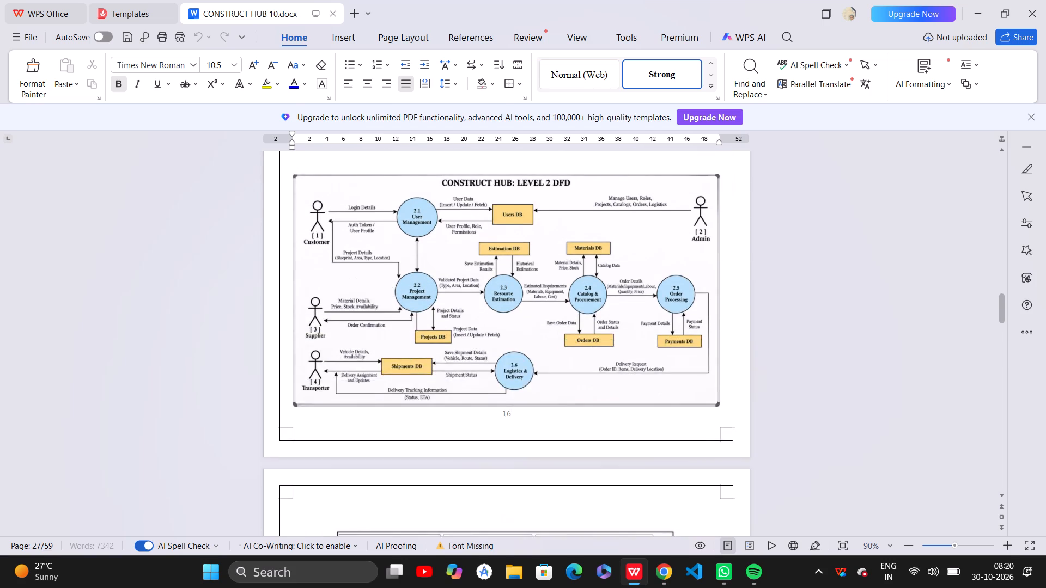
pyautogui.scroll(-9, 526, 254)
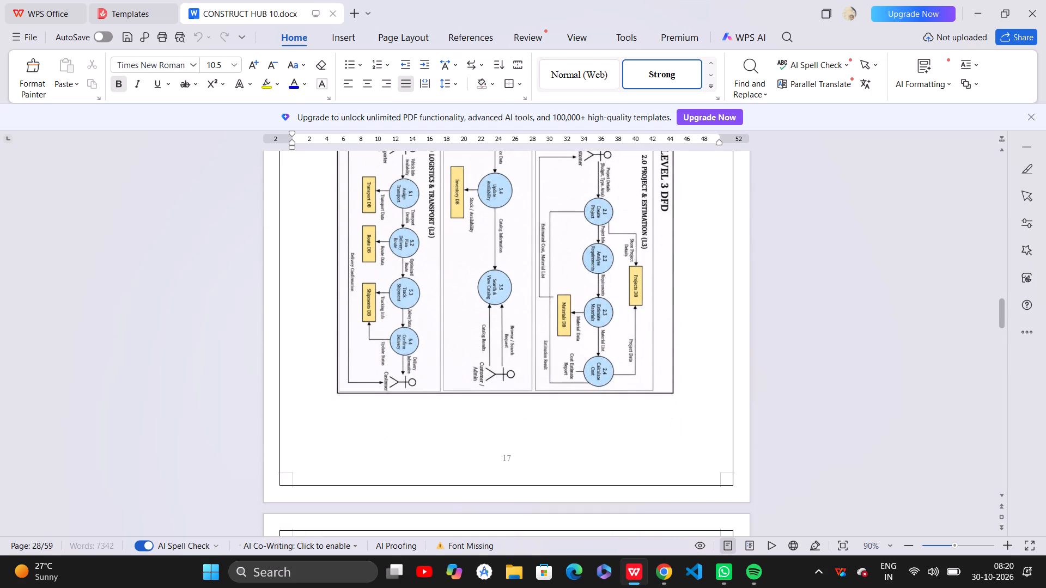
# Re-examine the Level 1, Level 2 and Level 3 data flow diagrams in section 4.3, up to the start of section 4.4.
pyautogui.scroll(9, 526, 254)
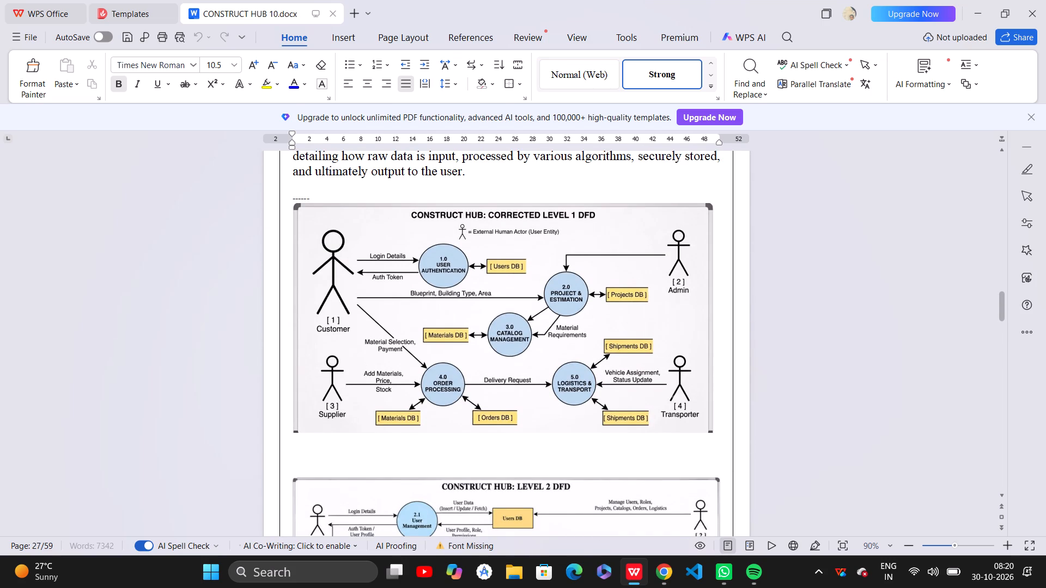
pyautogui.scroll(1, 526, 254)
pyautogui.scroll(1, 548, 295)
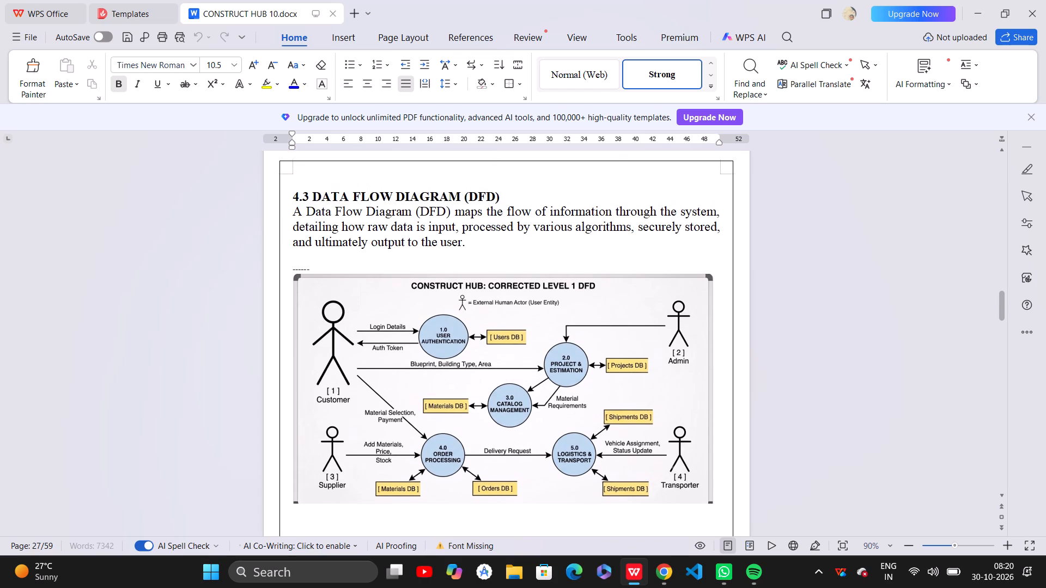
pyautogui.scroll(-6, 548, 295)
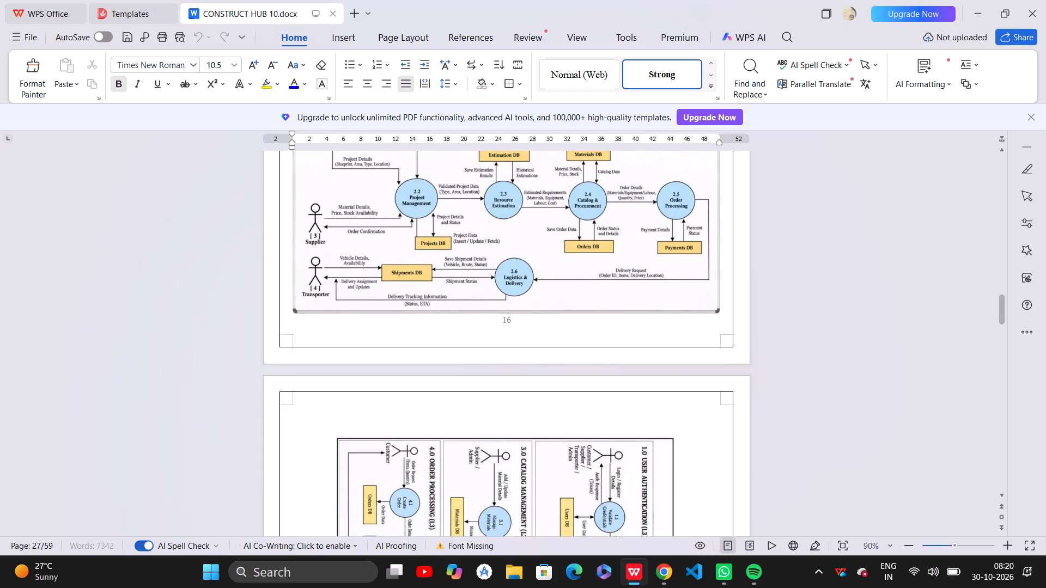
pyautogui.scroll(-8, 548, 295)
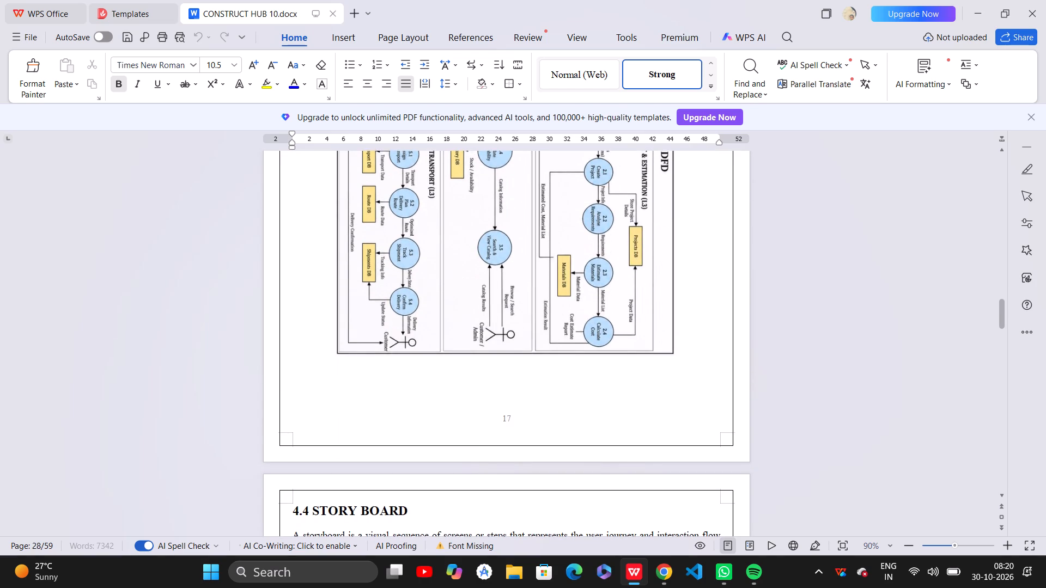
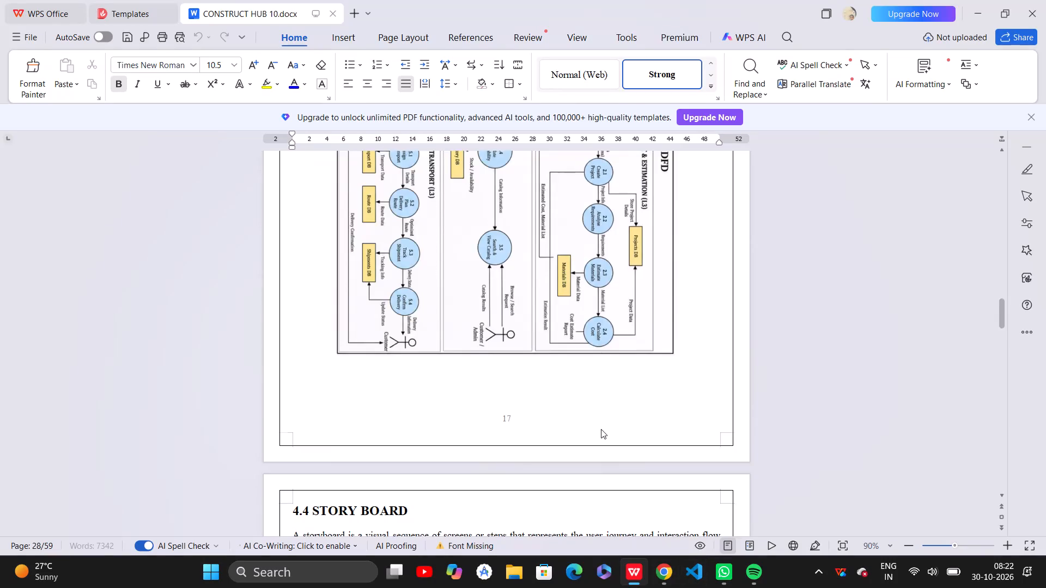
# Capture a screen snip of the Level 1 DFD in section 4.3, leaving out its title and frame.
pyautogui.scroll(20, 601, 429)
pyautogui.scroll(9, 601, 429)
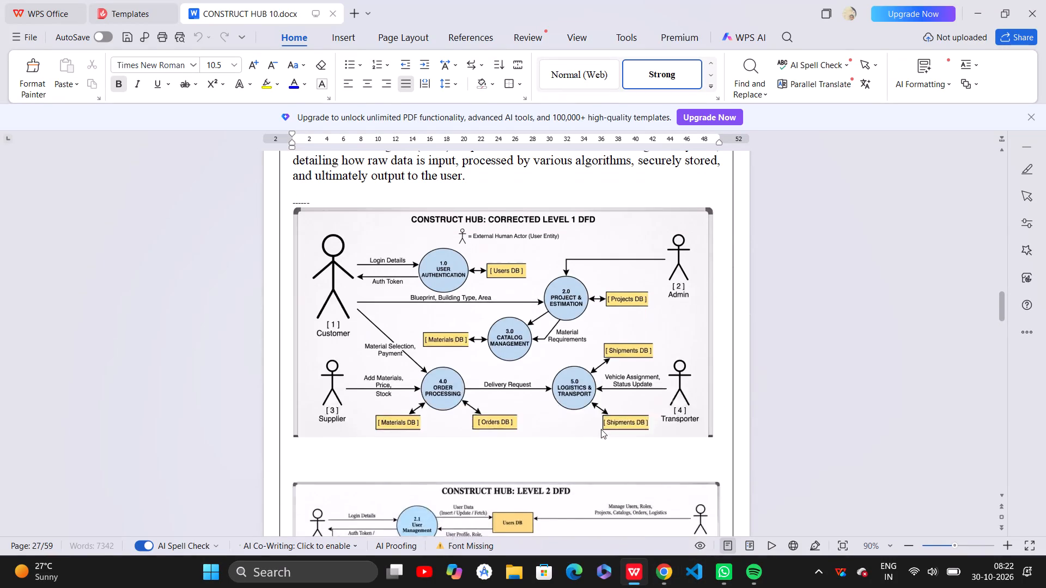
pyautogui.scroll(2, 601, 429)
pyautogui.click(517, 345)
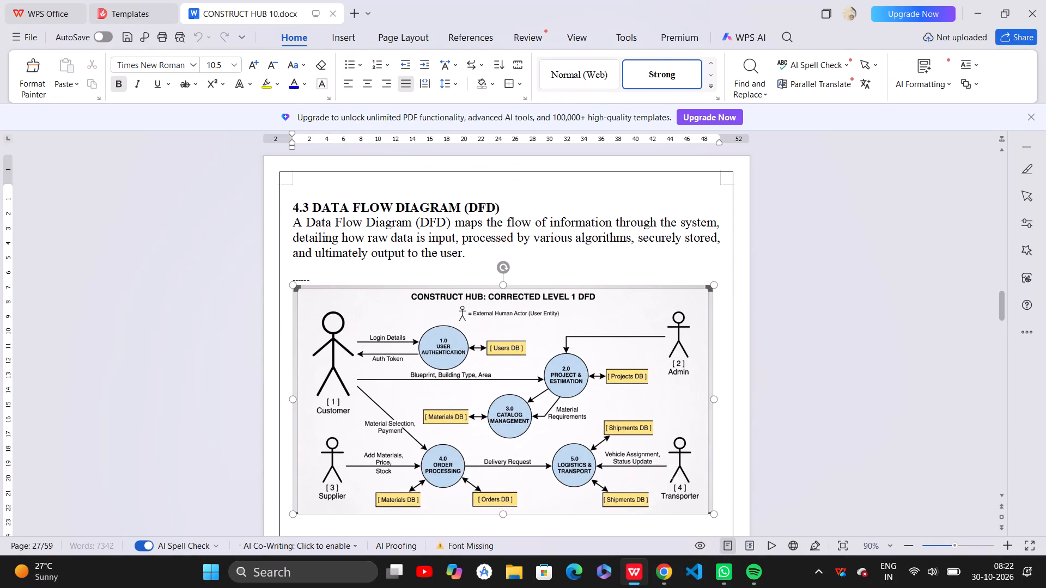
pyautogui.moveTo(522, 366); pyautogui.dragTo(522, 352)
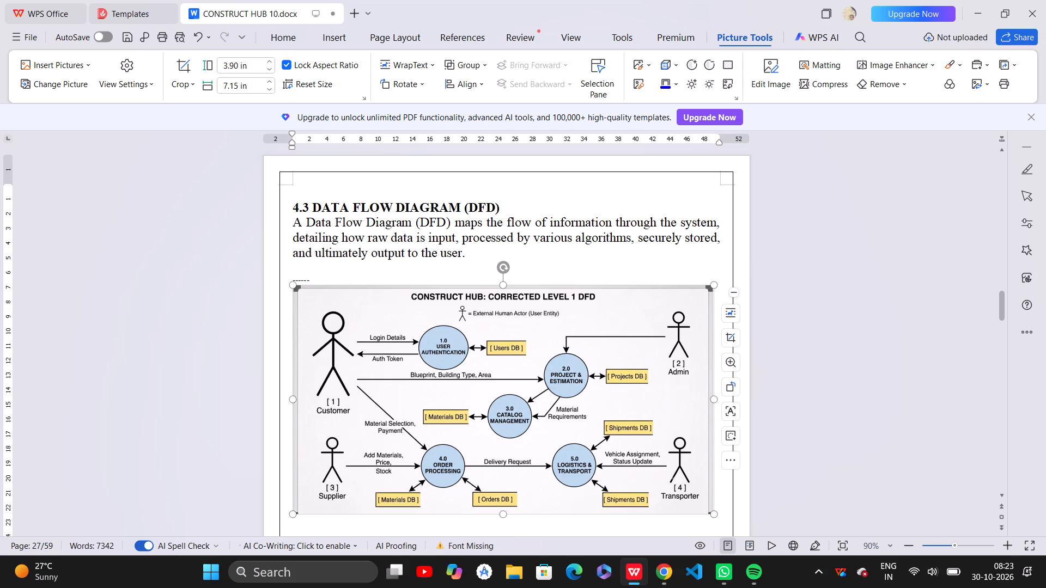
pyautogui.scroll(-1, 787, 305)
pyautogui.scroll(-2, 868, 287)
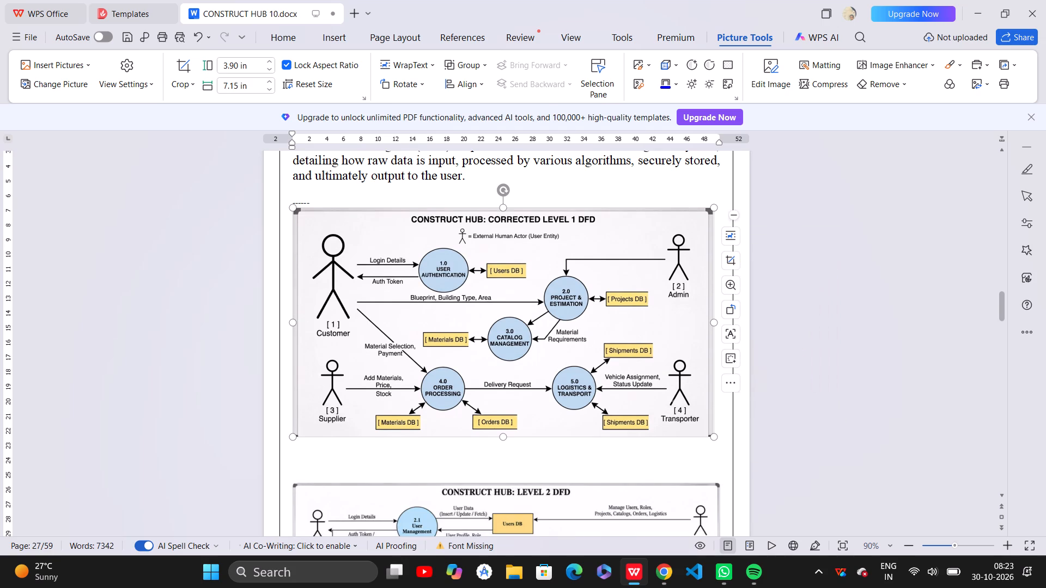
pyautogui.click(891, 452)
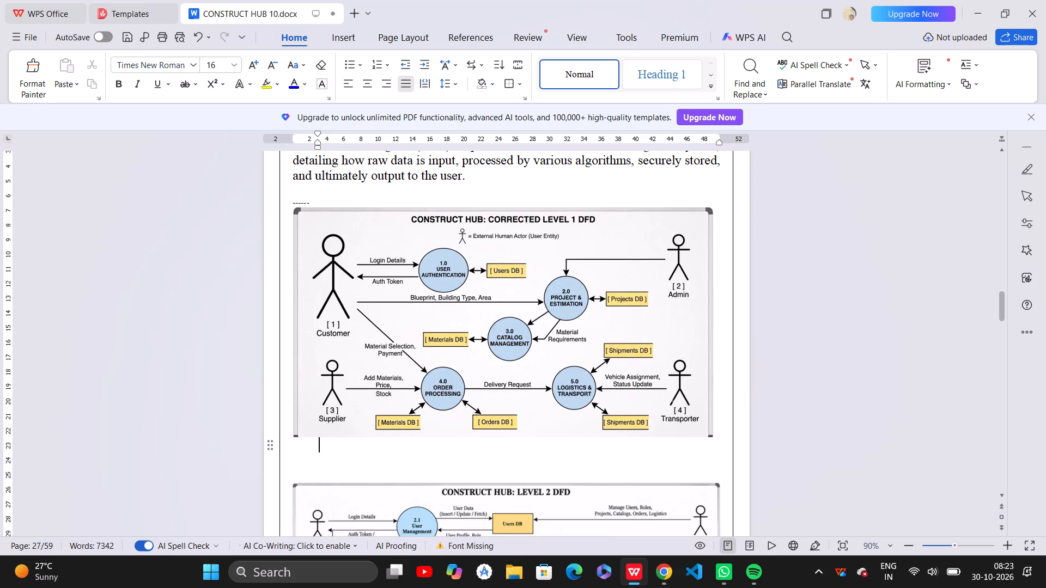
pyautogui.press('shift+super+s')
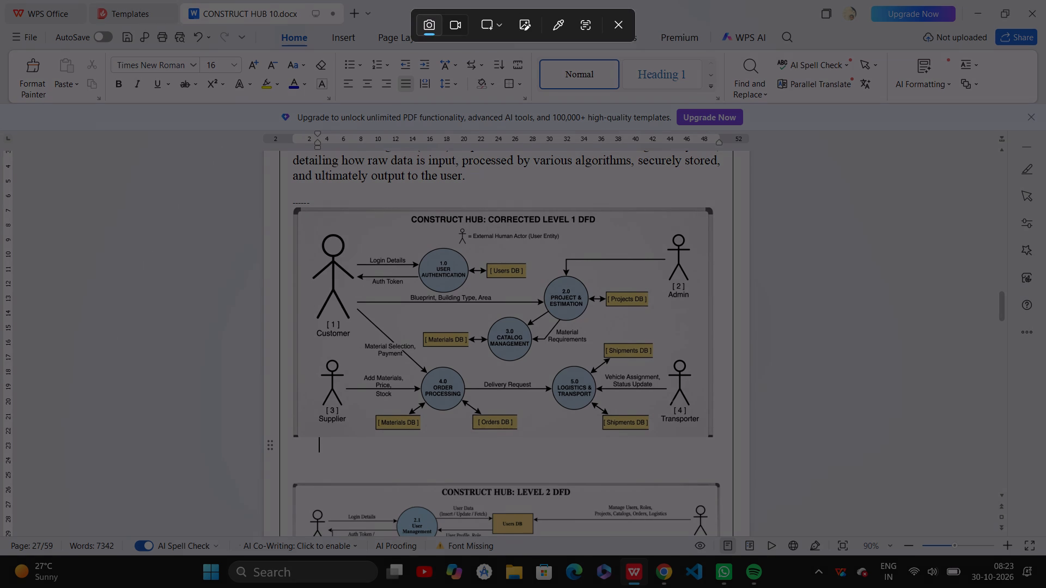
pyautogui.moveTo(298, 225); pyautogui.dragTo(492, 355)
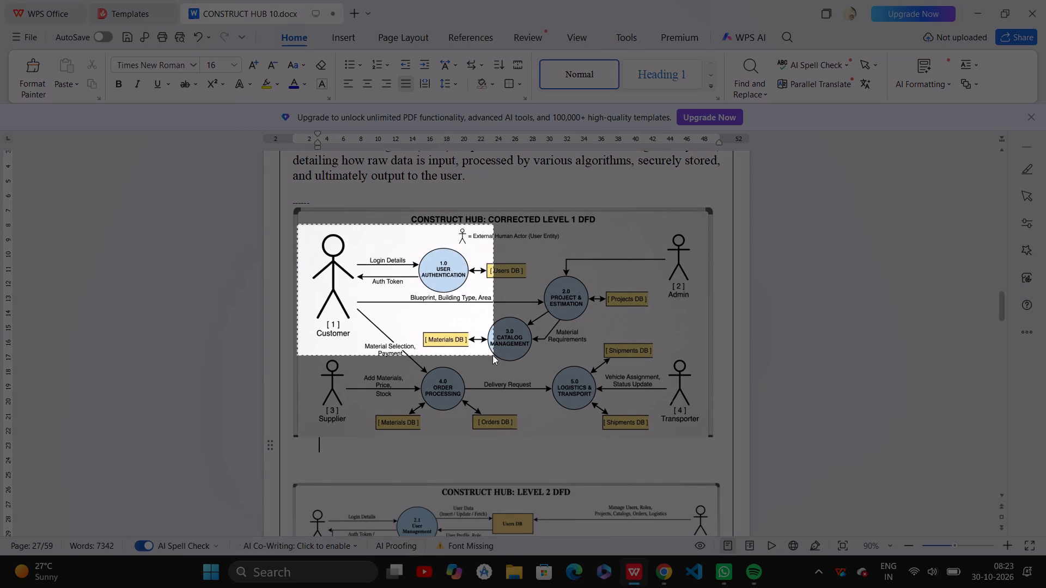
pyautogui.moveTo(492, 355); pyautogui.dragTo(666, 444)
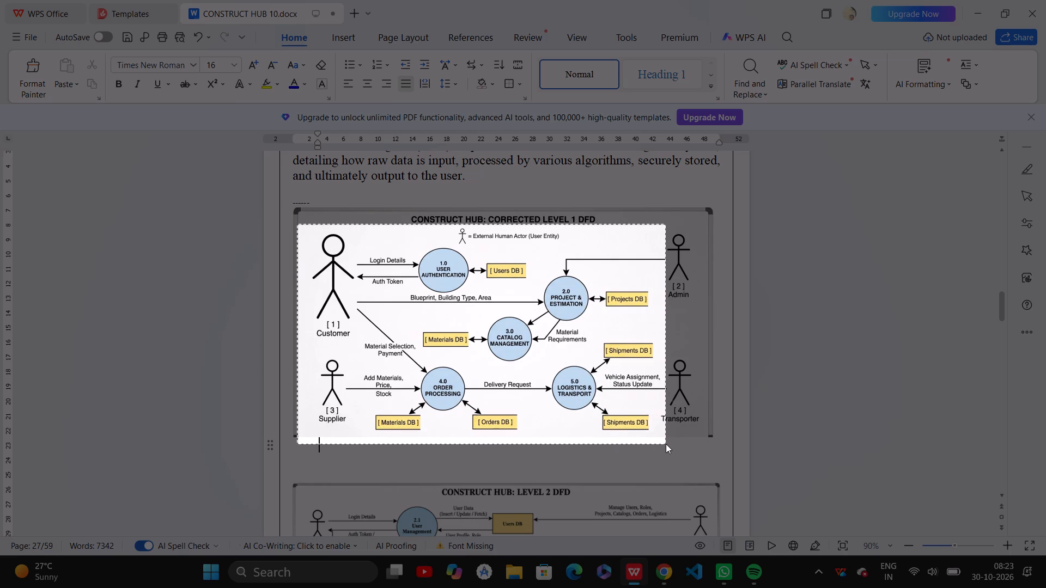
pyautogui.moveTo(666, 444); pyautogui.dragTo(709, 422)
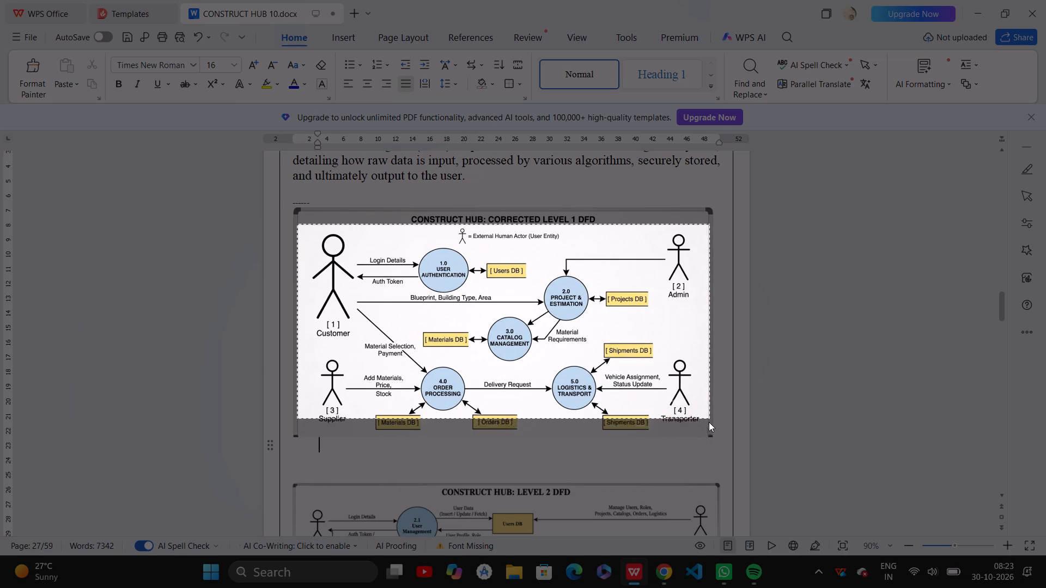
pyautogui.moveTo(709, 422); pyautogui.dragTo(708, 432)
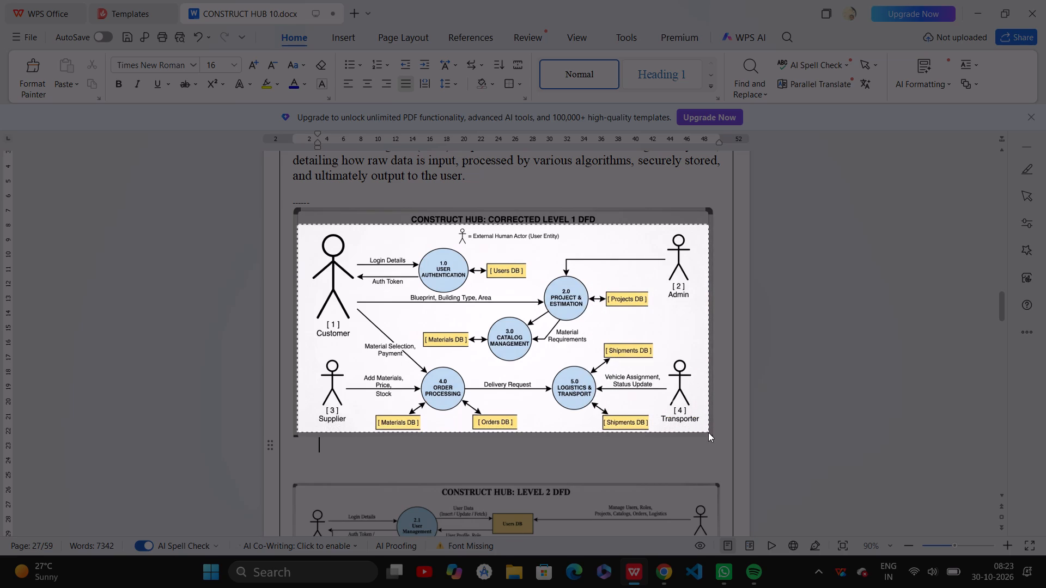
pyautogui.moveTo(708, 432); pyautogui.dragTo(708, 434)
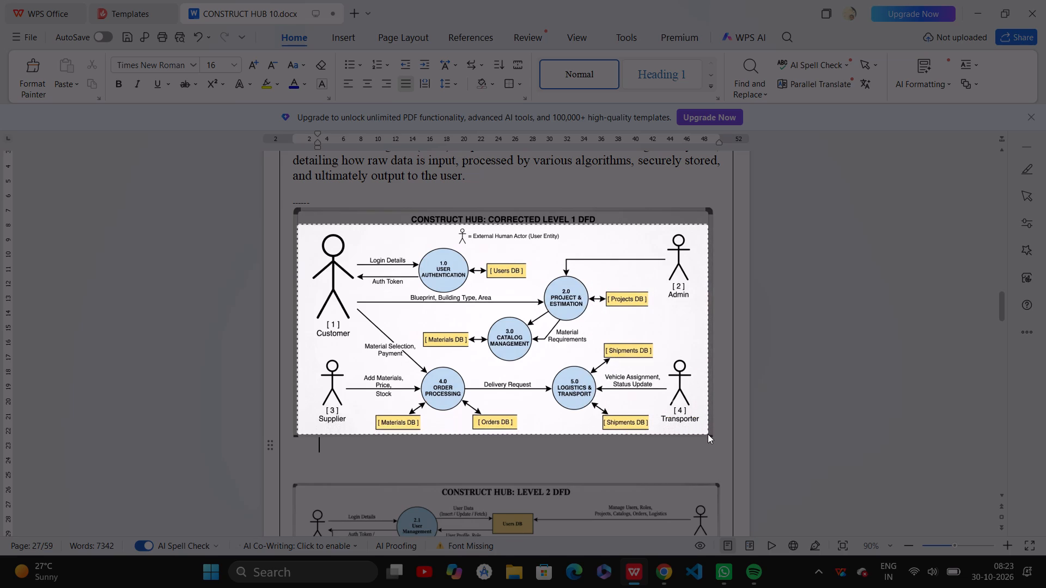
pyautogui.moveTo(708, 434); pyautogui.dragTo(708, 433)
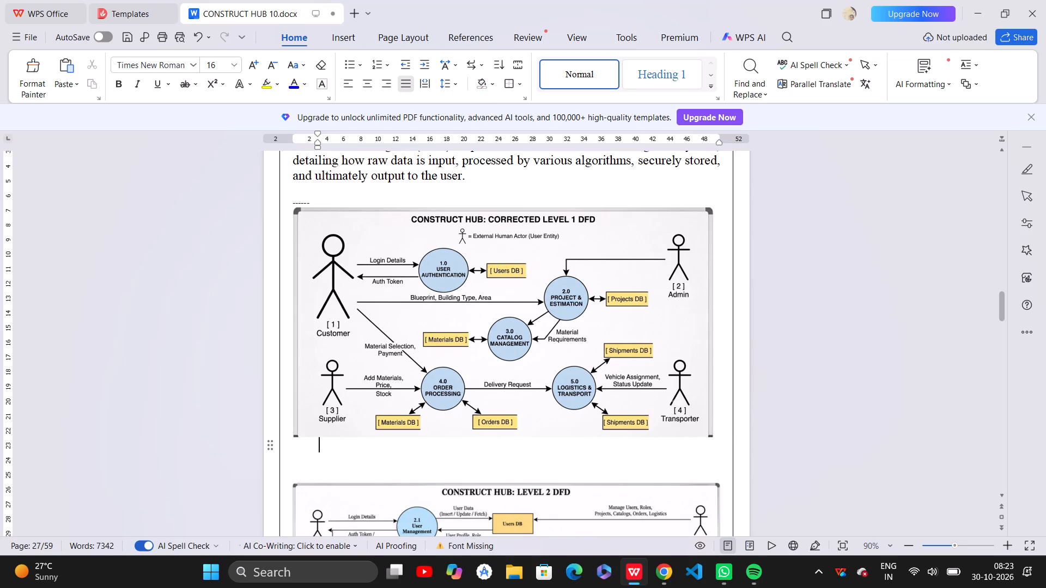
# Replace the original Level 1 DFD picture in section 4.3 with the captured snip.
pyautogui.click(595, 326)
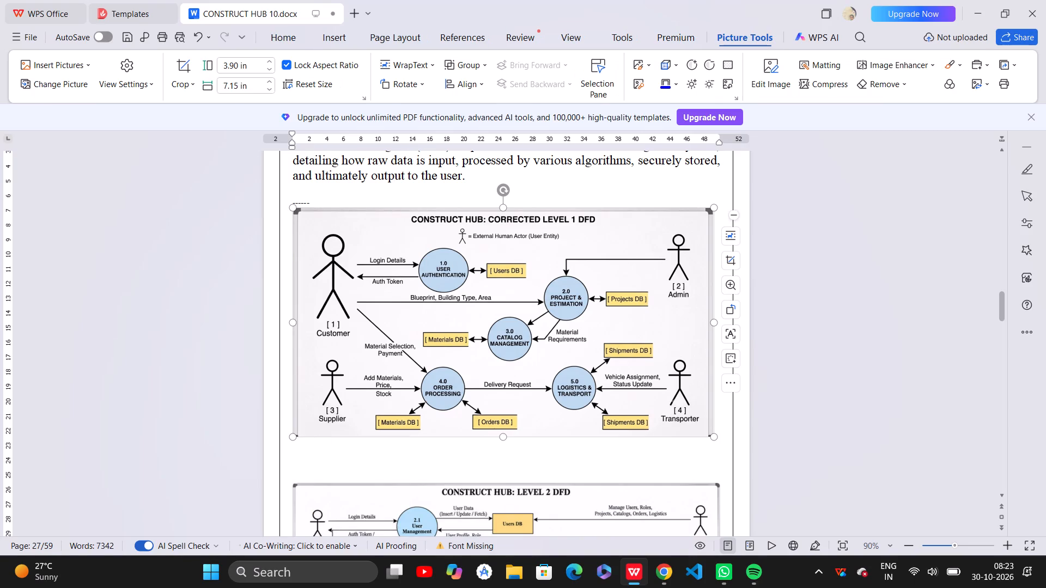
pyautogui.press('BackSpace')
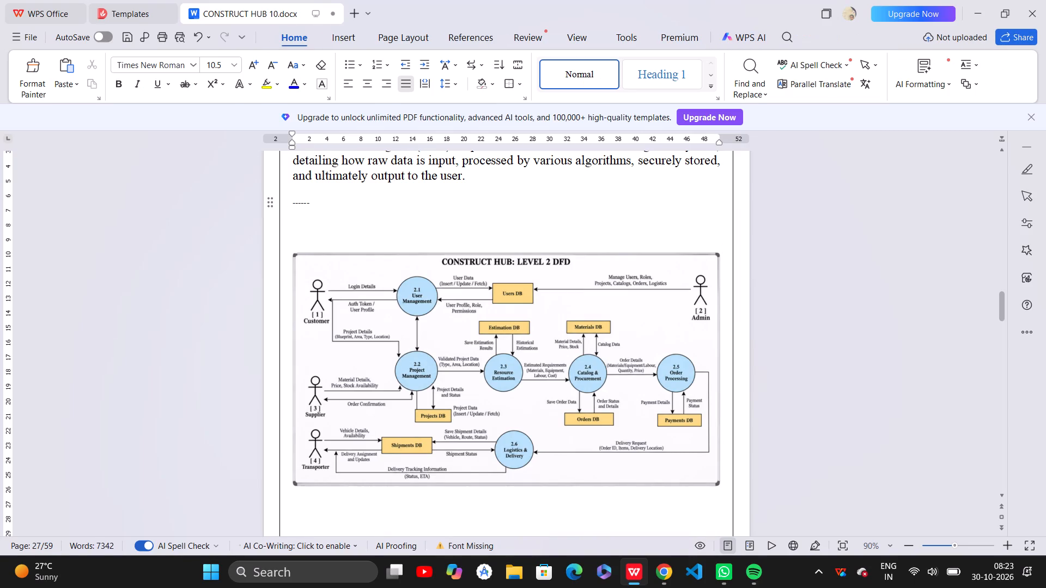
pyautogui.hotkey('ctrl', 'v')
# Look over the Data Flow Diagram page, checking the replaced Level 1 diagram and the Level 2 DFD below it.
pyautogui.scroll(4, 628, 359)
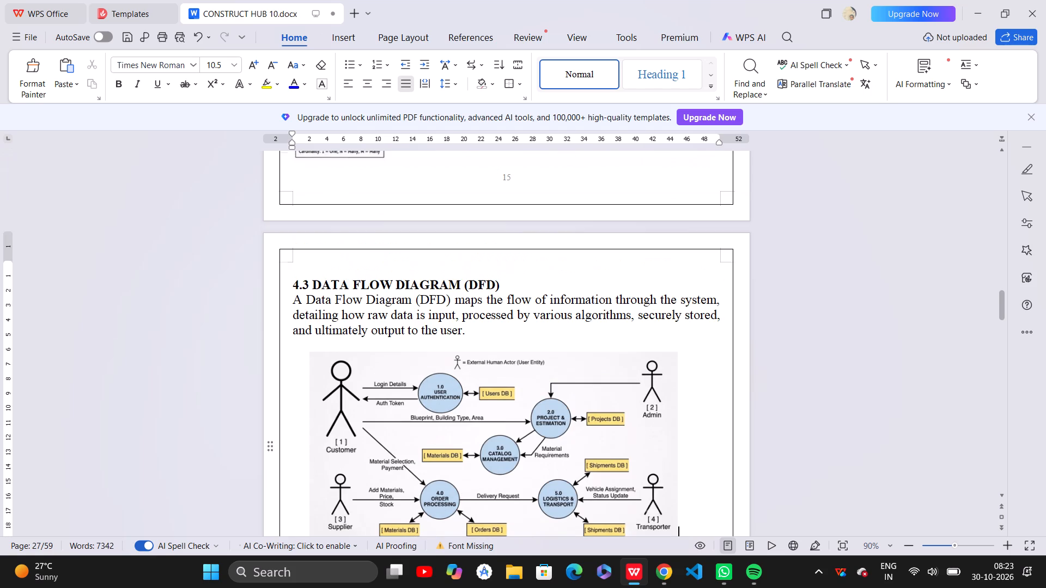
pyautogui.scroll(-2, 613, 396)
pyautogui.scroll(-1, 566, 408)
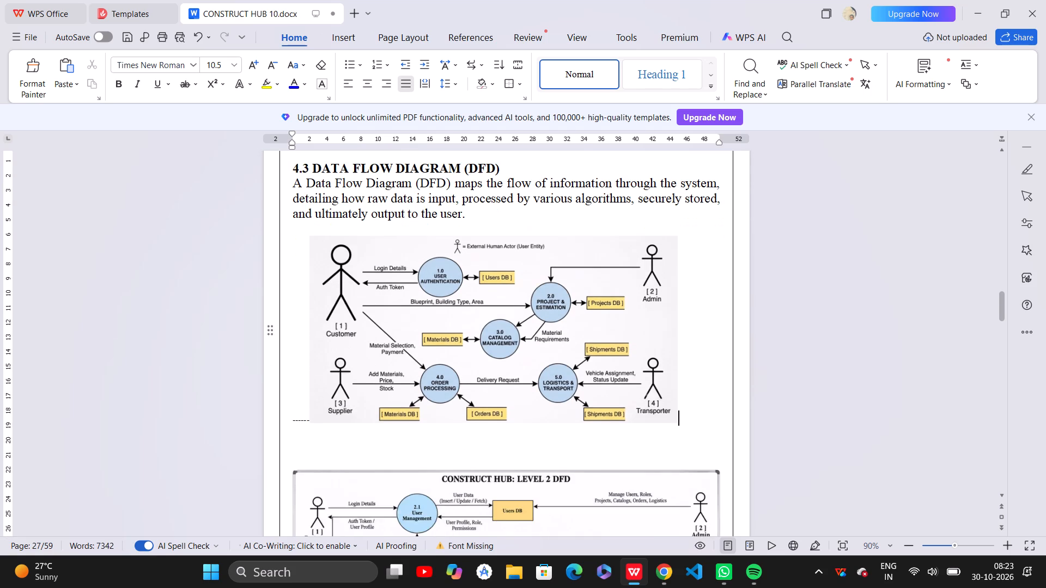
pyautogui.scroll(-6, 566, 408)
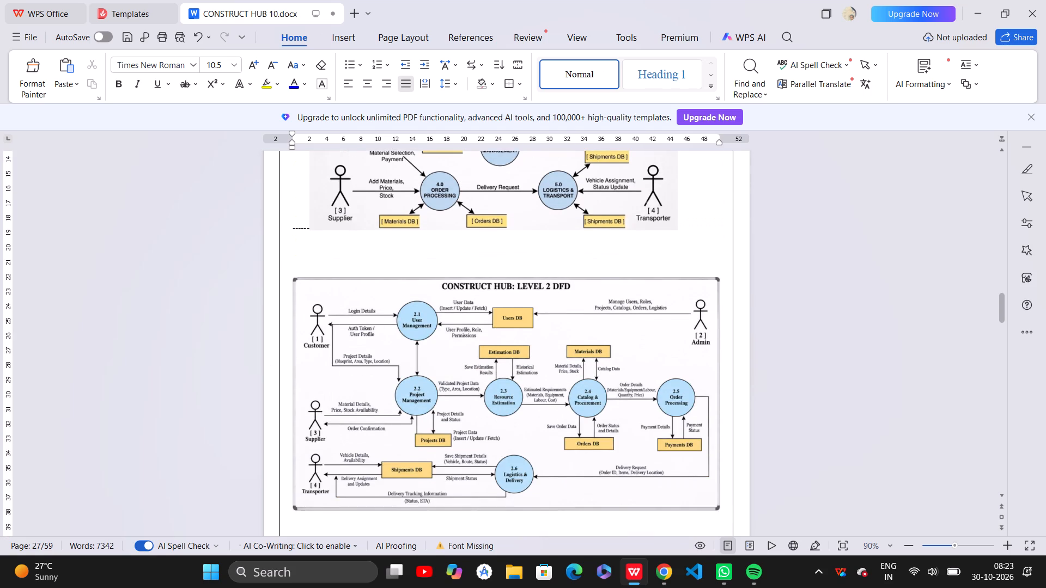
pyautogui.scroll(-5, 566, 408)
pyautogui.scroll(5, 566, 408)
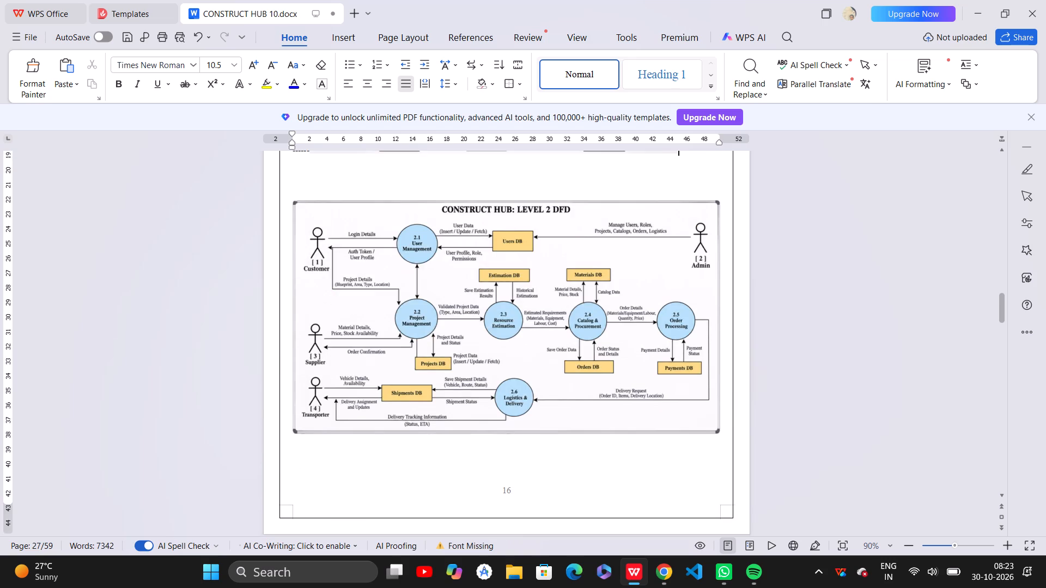
pyautogui.scroll(1, 566, 408)
pyautogui.scroll(1, 503, 366)
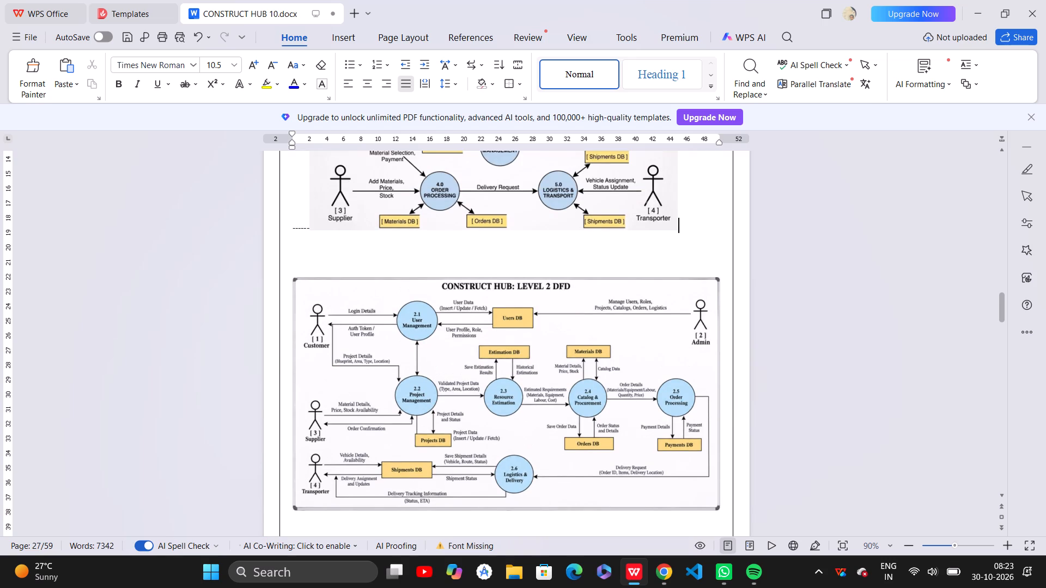
# Capture a screen snip of the Level 2 DFD, leaving out its title and frame.
pyautogui.click(482, 378)
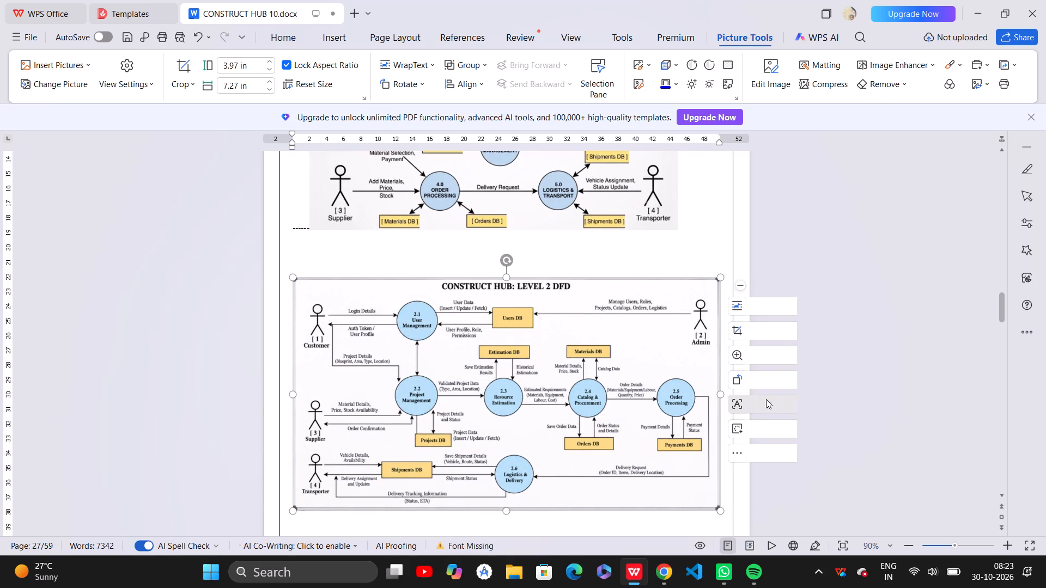
pyautogui.click(939, 439)
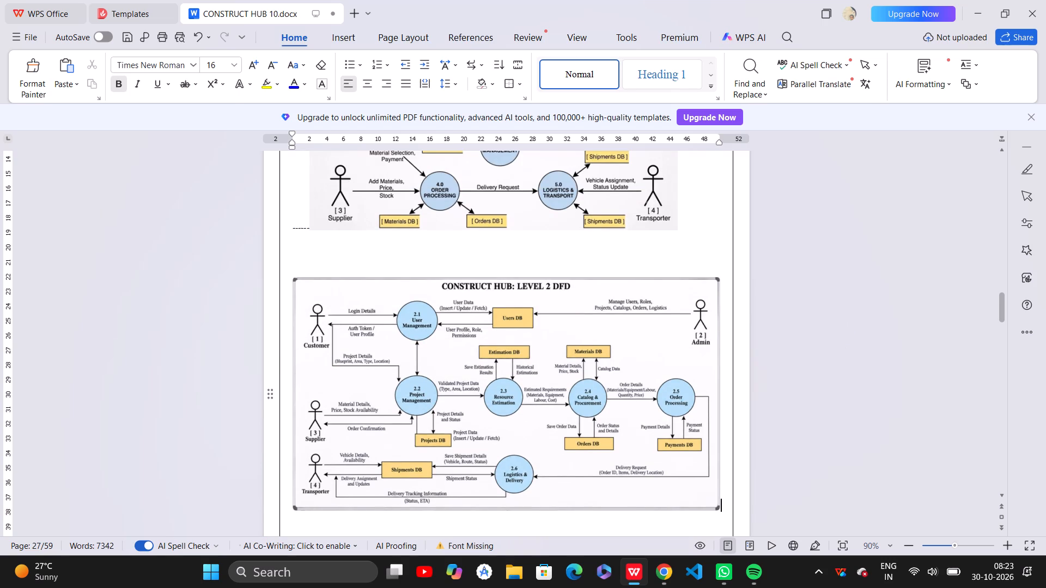
pyautogui.press('shift+super+s')
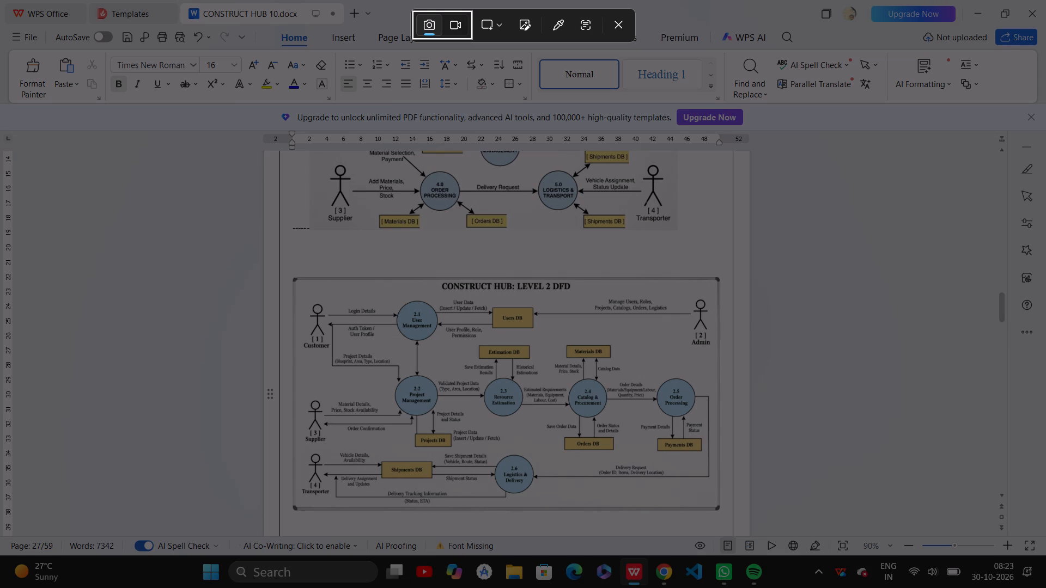
pyautogui.moveTo(296, 292); pyautogui.dragTo(664, 443)
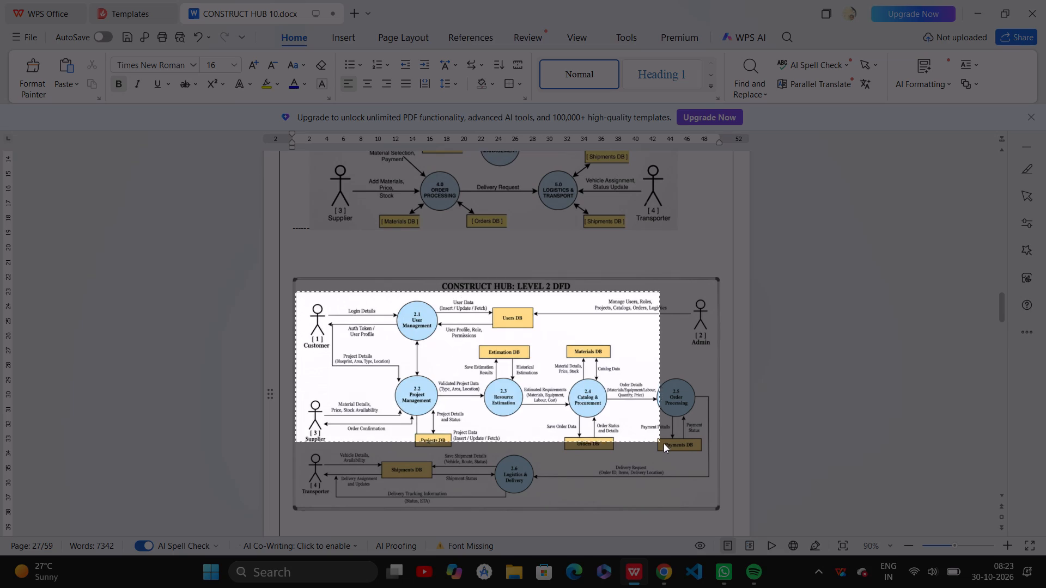
pyautogui.moveTo(664, 443); pyautogui.dragTo(709, 500)
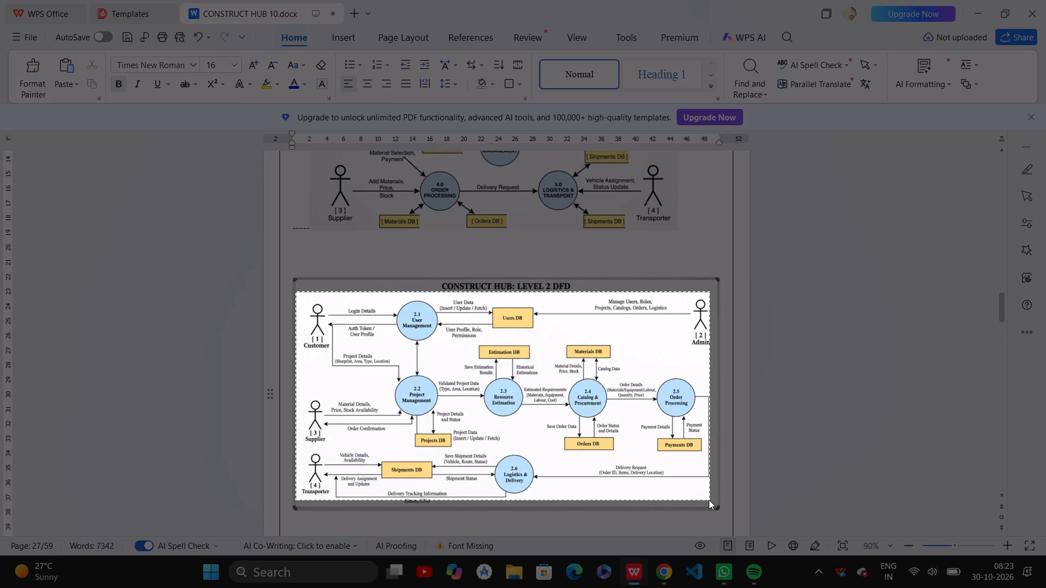
pyautogui.moveTo(709, 500); pyautogui.dragTo(717, 504)
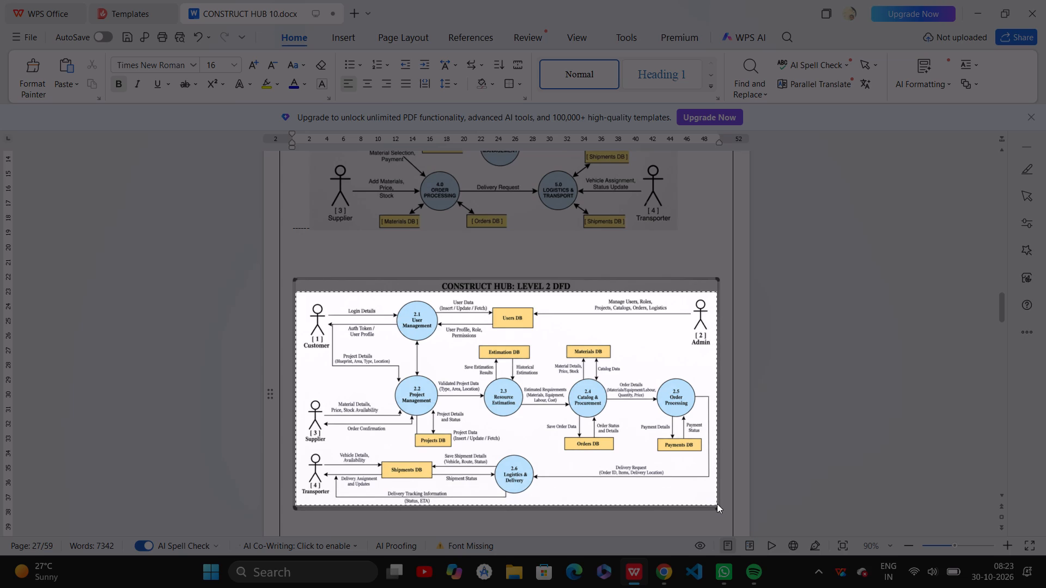
pyautogui.moveTo(717, 504); pyautogui.dragTo(715, 498)
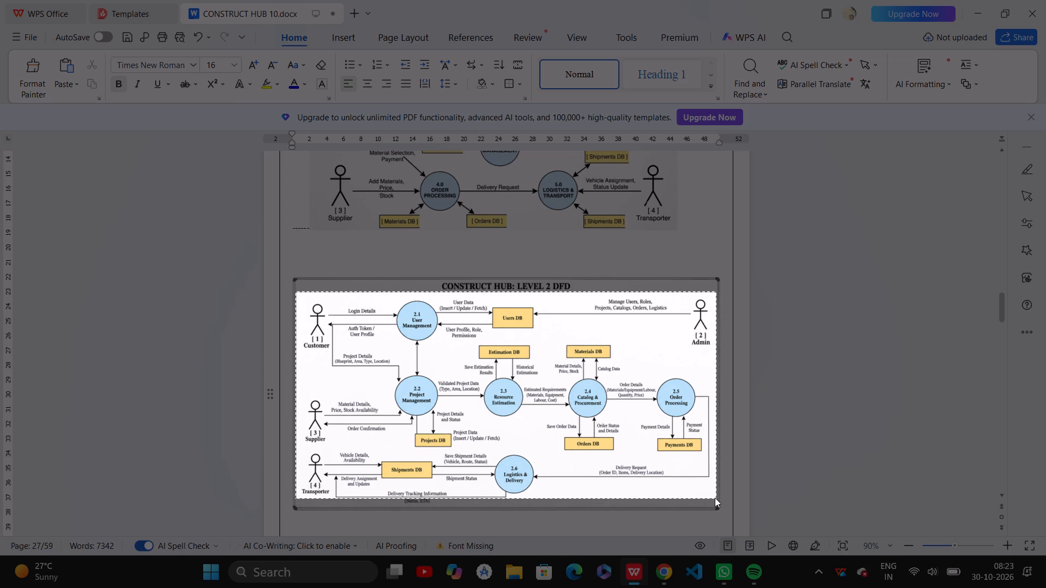
pyautogui.moveTo(715, 498); pyautogui.dragTo(712, 506)
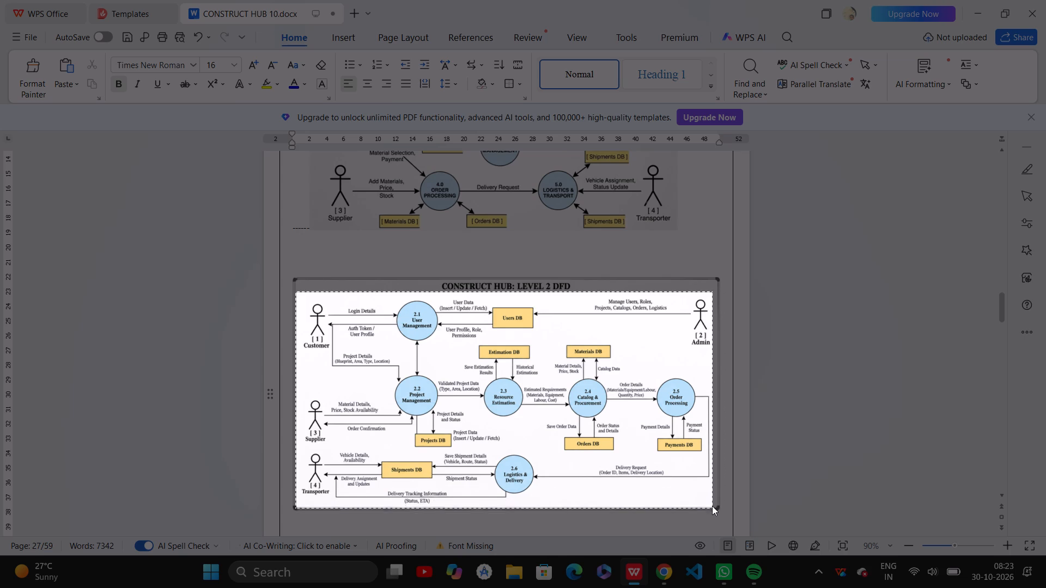
pyautogui.moveTo(712, 506); pyautogui.dragTo(711, 505)
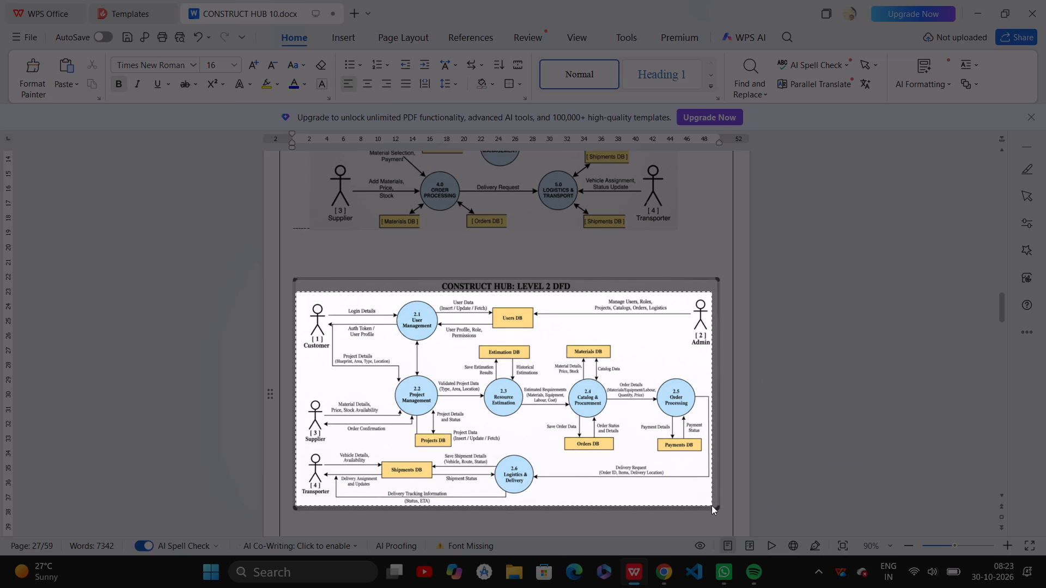
pyautogui.moveTo(711, 505); pyautogui.dragTo(714, 505)
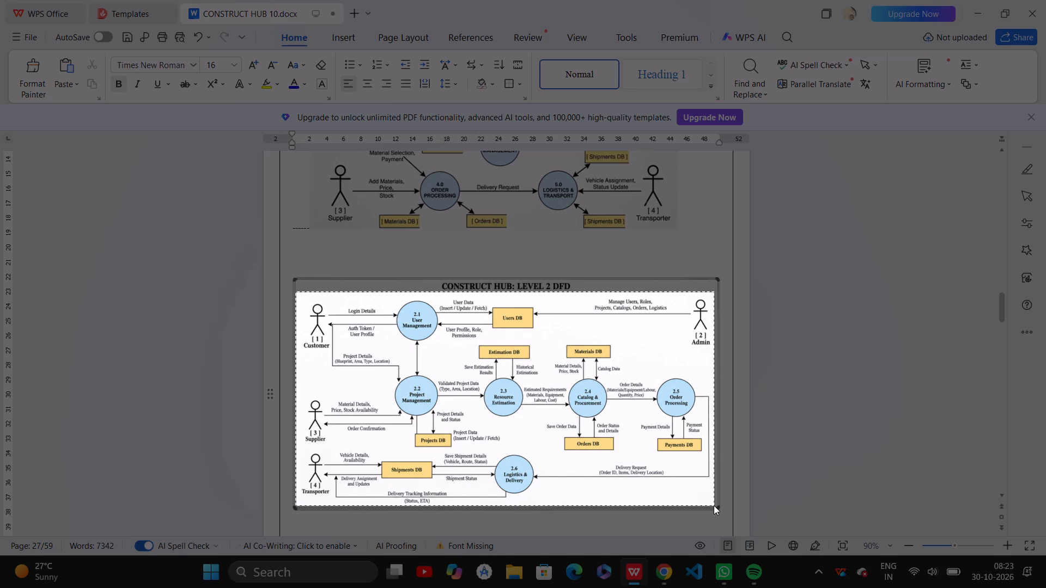
pyautogui.moveTo(714, 505); pyautogui.dragTo(715, 504)
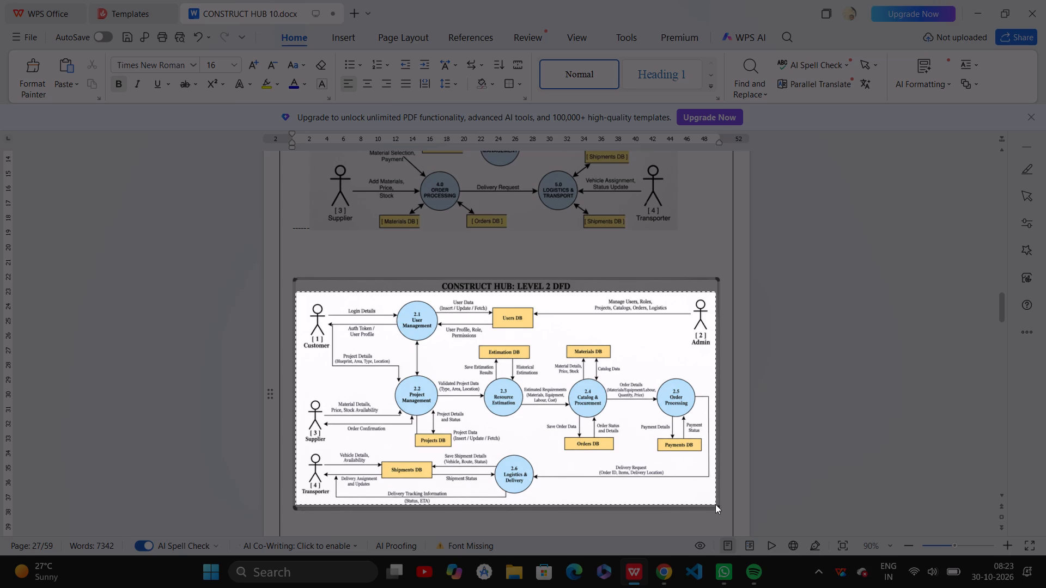
pyautogui.moveTo(715, 504); pyautogui.dragTo(715, 502)
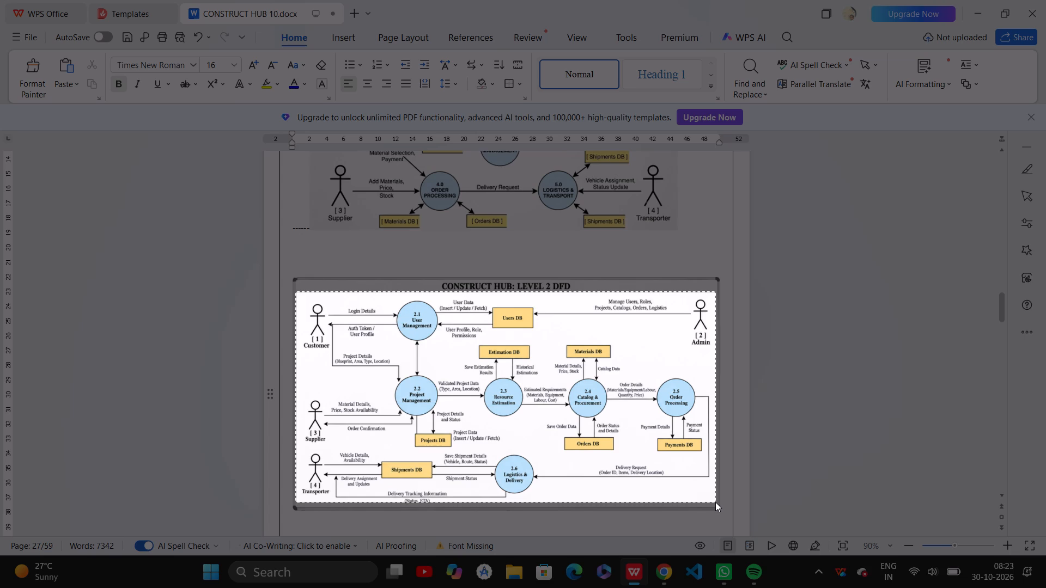
pyautogui.moveTo(715, 502); pyautogui.dragTo(715, 504)
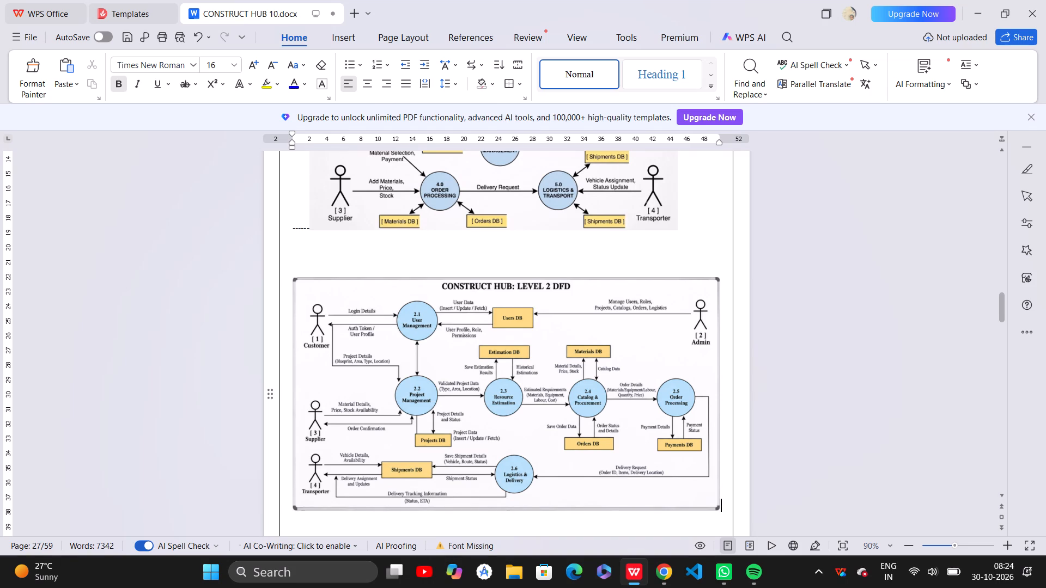
# Replace the original Level 2 DFD picture with the captured snip.
pyautogui.click(652, 382)
pyautogui.press('BackSpace')
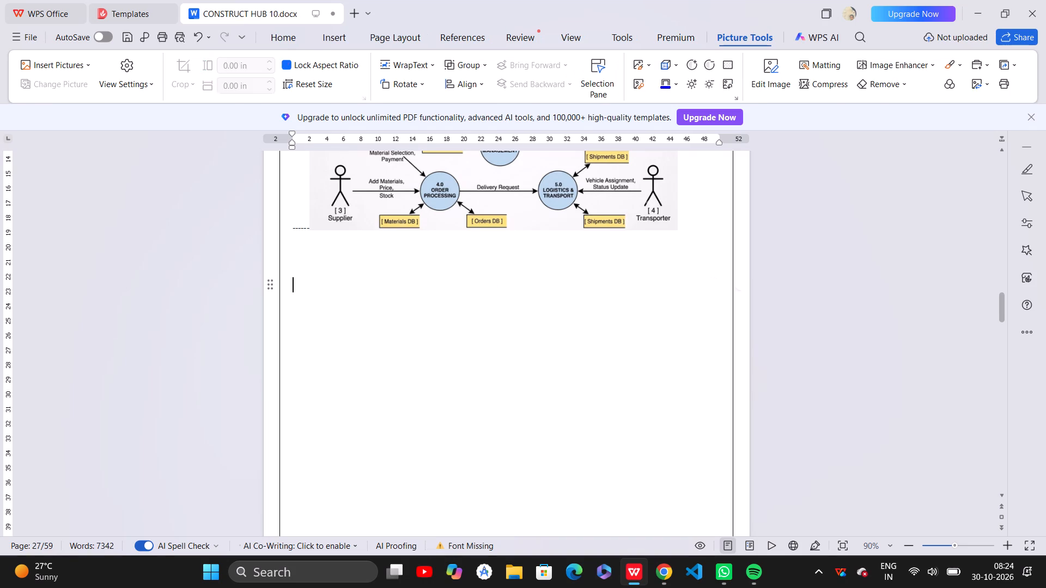
pyautogui.hotkey('ctrl', 'v')
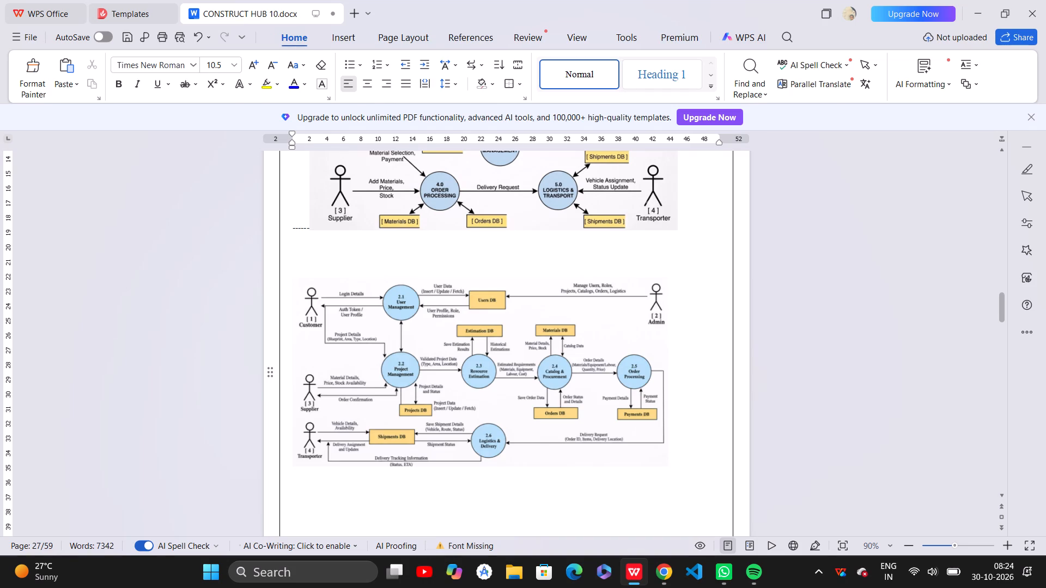
# Enlarge the new Level 2 DFD picture to about 3.52 in tall and 6.75 in wide.
pyautogui.click(622, 377)
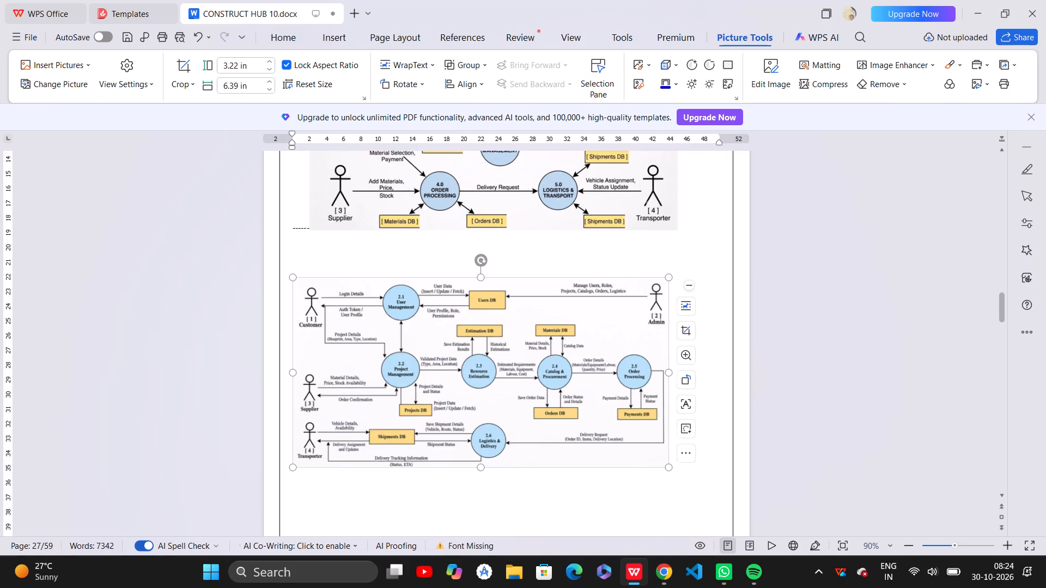
pyautogui.moveTo(481, 469); pyautogui.dragTo(482, 486)
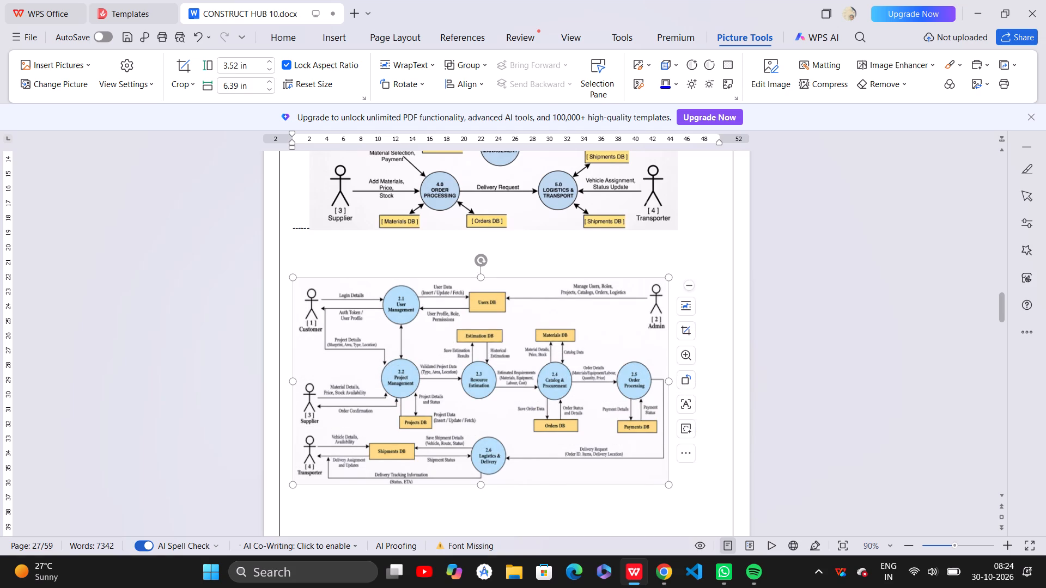
pyautogui.moveTo(672, 383); pyautogui.dragTo(694, 382)
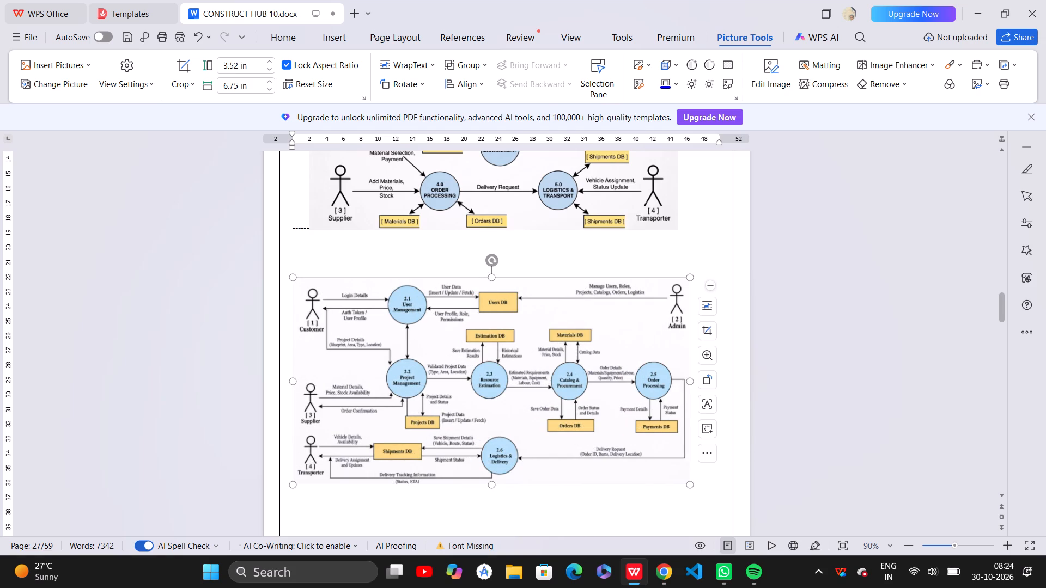
# Widen the Level 1 DFD picture under the section 4.3 text to about 6.63 in.
pyautogui.scroll(3, 504, 371)
pyautogui.click(466, 213)
pyautogui.scroll(2, 468, 229)
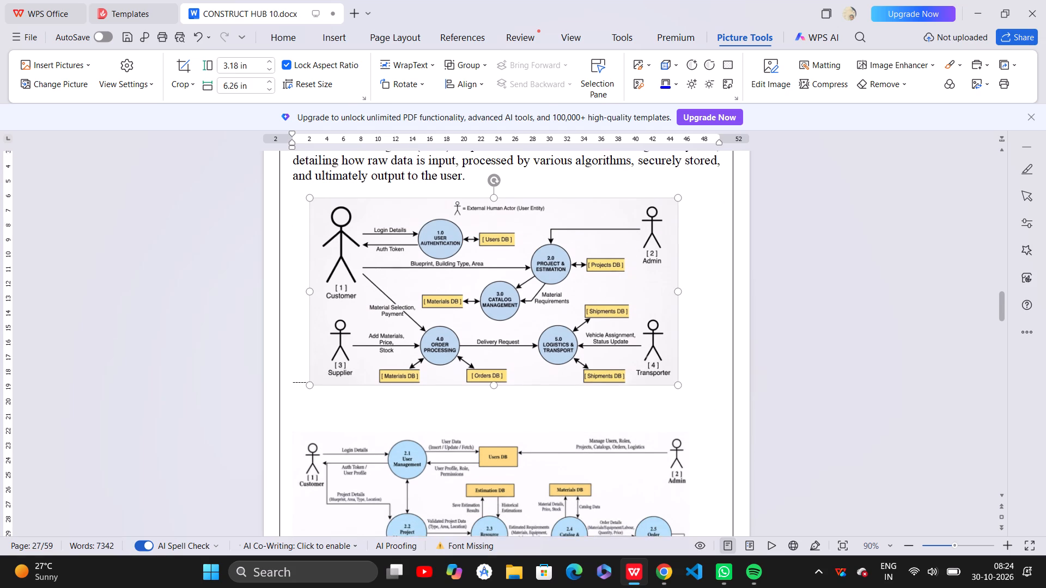
pyautogui.moveTo(680, 328); pyautogui.dragTo(688, 328)
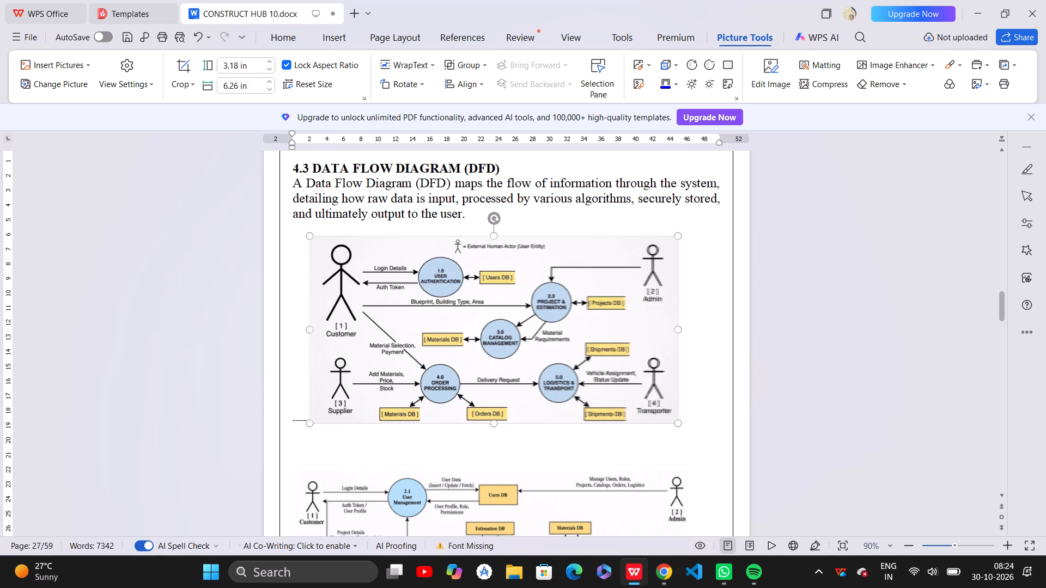
pyautogui.moveTo(688, 328); pyautogui.dragTo(702, 329)
pyautogui.click(783, 466)
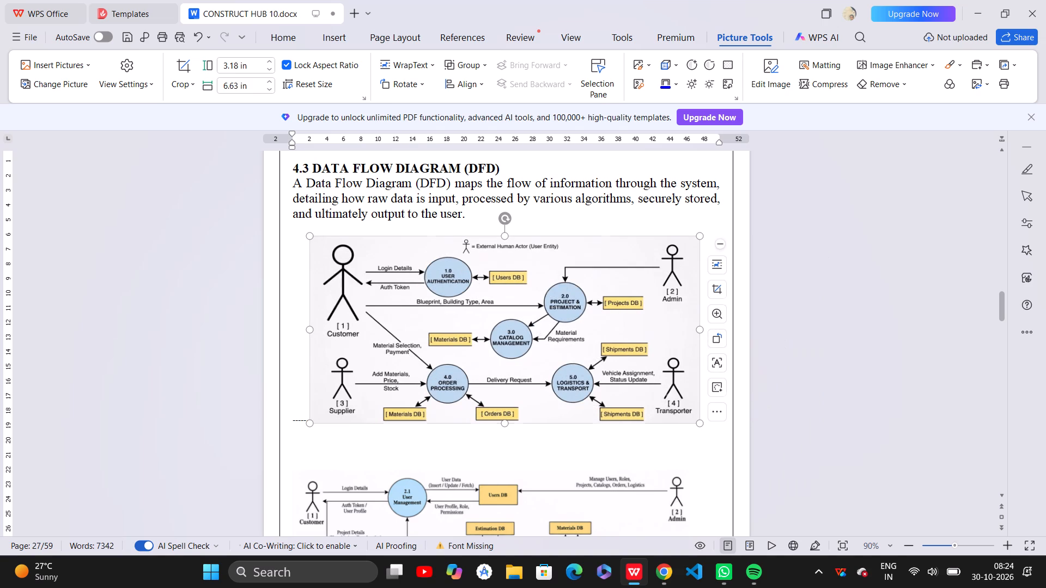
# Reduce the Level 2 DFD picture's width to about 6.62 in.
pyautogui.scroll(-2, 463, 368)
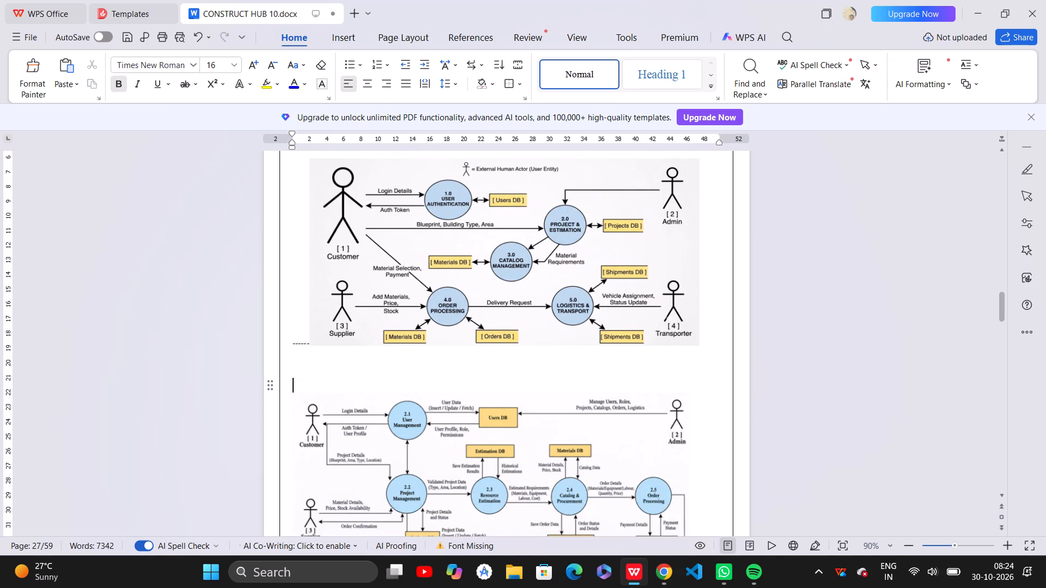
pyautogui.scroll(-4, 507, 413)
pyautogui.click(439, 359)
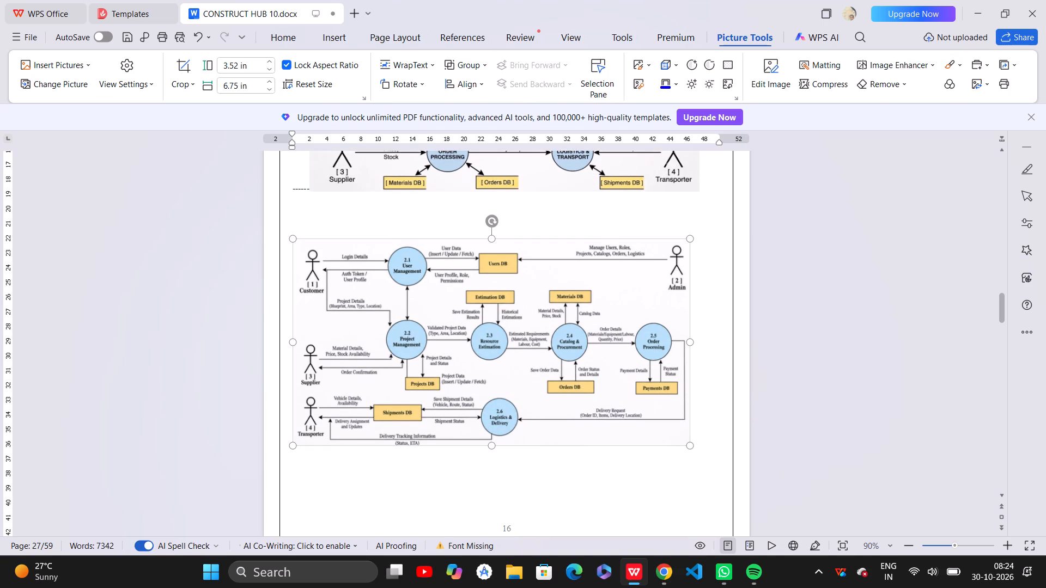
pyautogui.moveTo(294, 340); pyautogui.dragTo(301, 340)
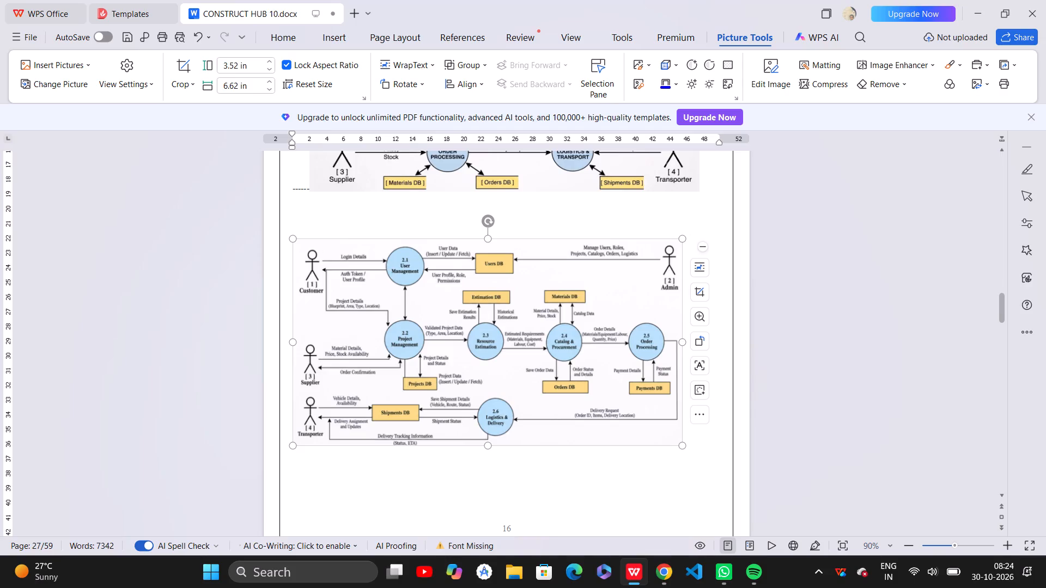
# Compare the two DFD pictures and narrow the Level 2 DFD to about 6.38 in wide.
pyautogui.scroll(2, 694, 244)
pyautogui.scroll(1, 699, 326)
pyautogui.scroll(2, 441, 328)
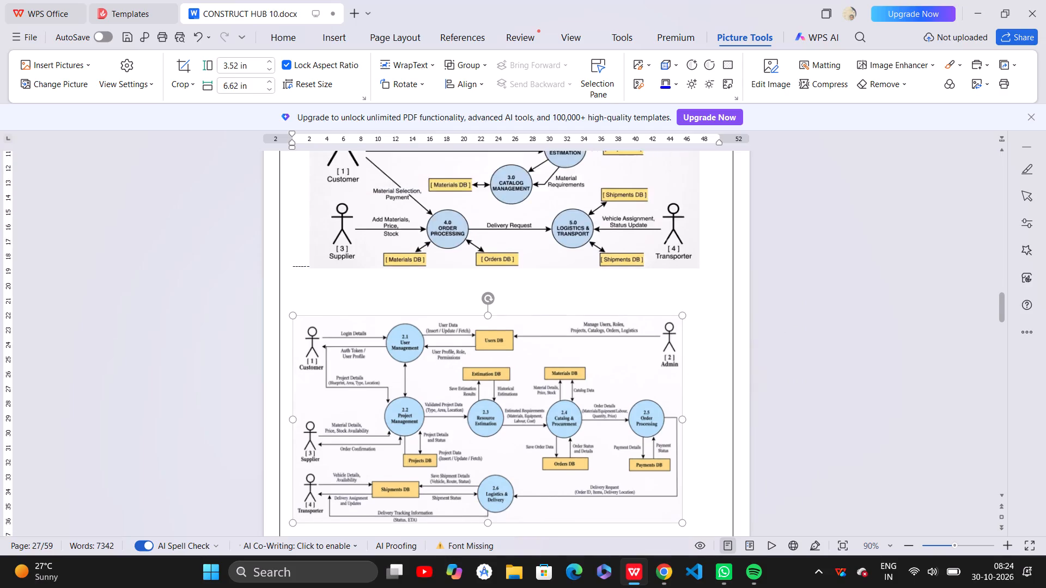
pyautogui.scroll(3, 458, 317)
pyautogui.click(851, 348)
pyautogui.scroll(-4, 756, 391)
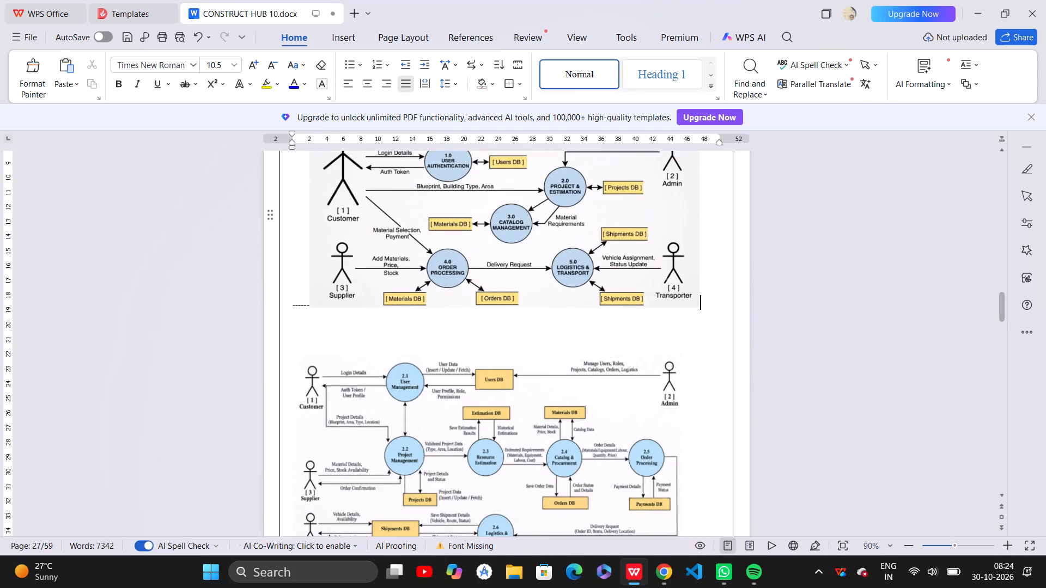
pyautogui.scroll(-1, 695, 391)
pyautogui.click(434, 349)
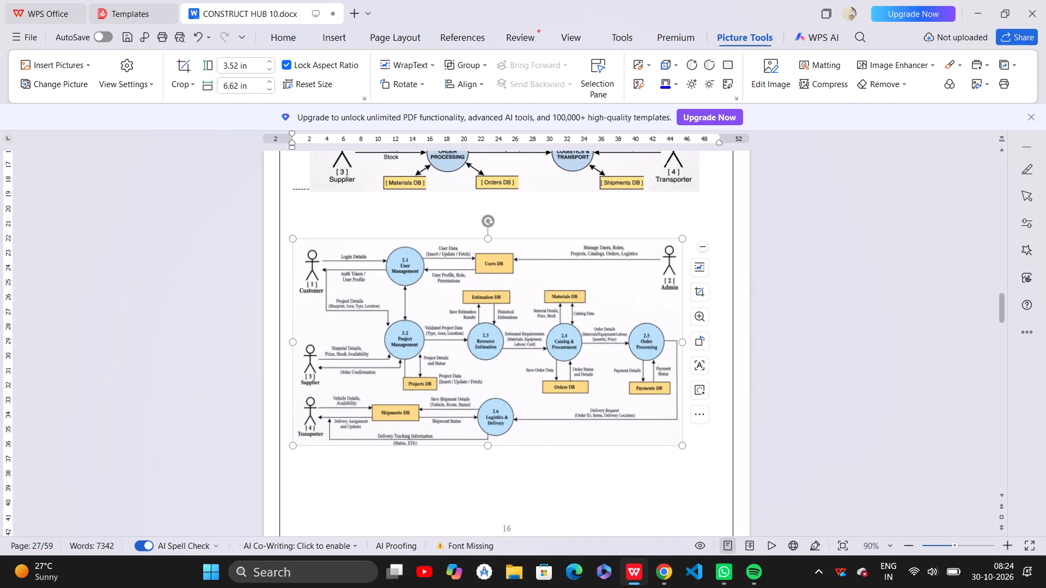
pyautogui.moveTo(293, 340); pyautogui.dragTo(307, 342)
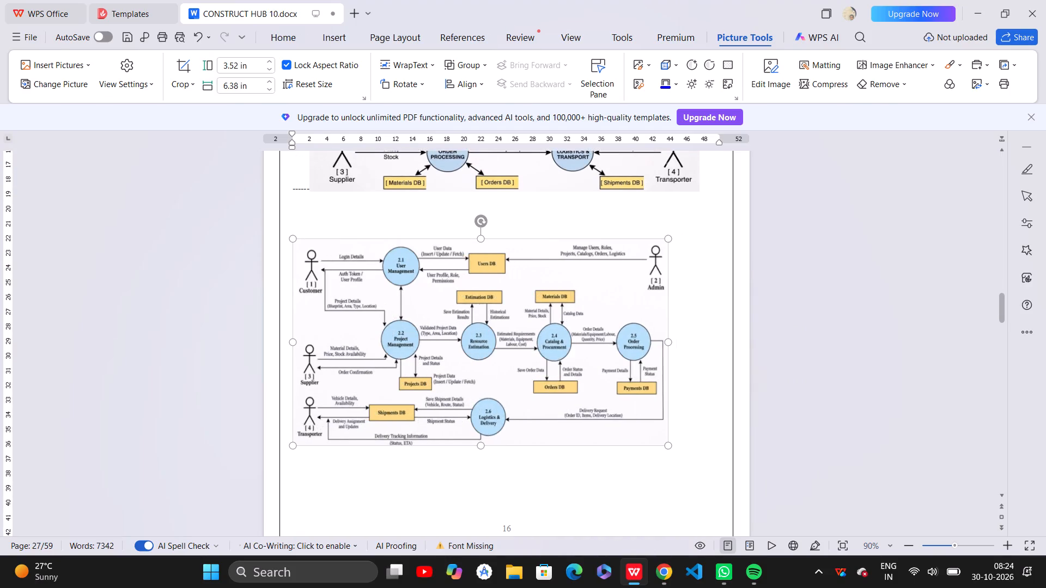
# Stretch the Level 2 DFD picture to about 7.04 in wide and 3.73 in tall.
pyautogui.moveTo(670, 344); pyautogui.dragTo(700, 342)
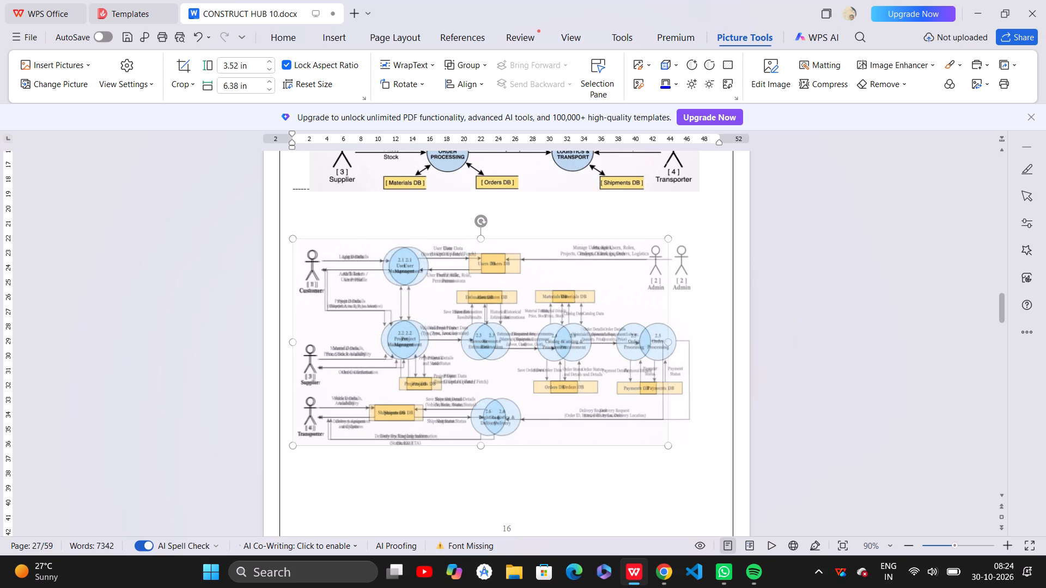
pyautogui.moveTo(700, 342); pyautogui.dragTo(709, 342)
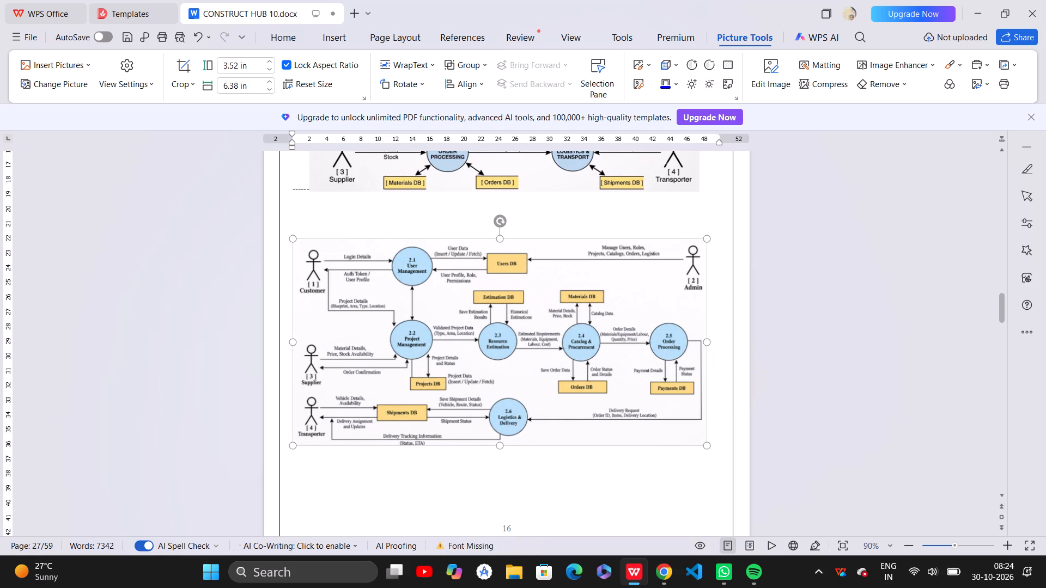
pyautogui.click(891, 311)
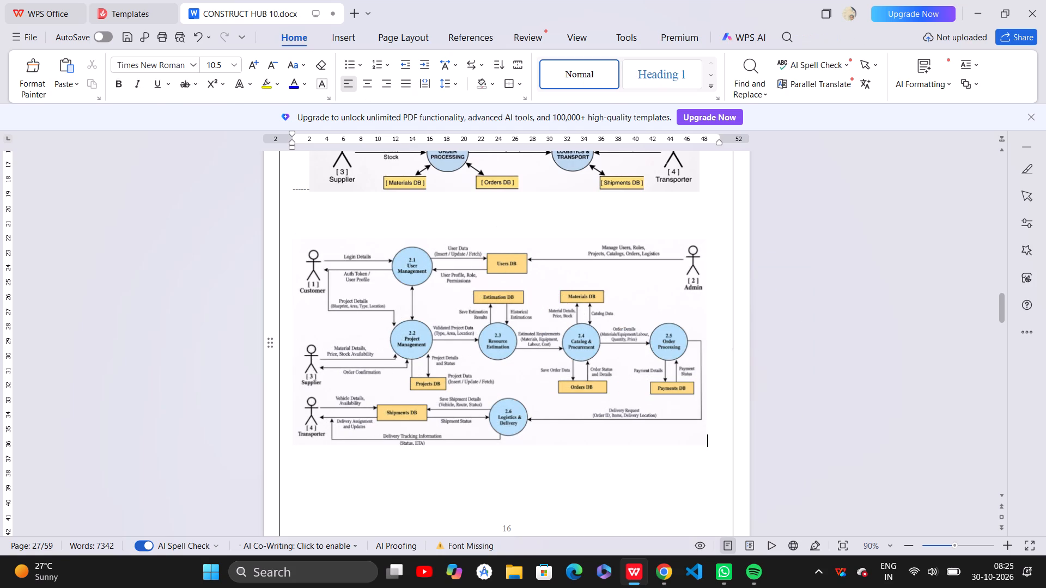
pyautogui.click(437, 368)
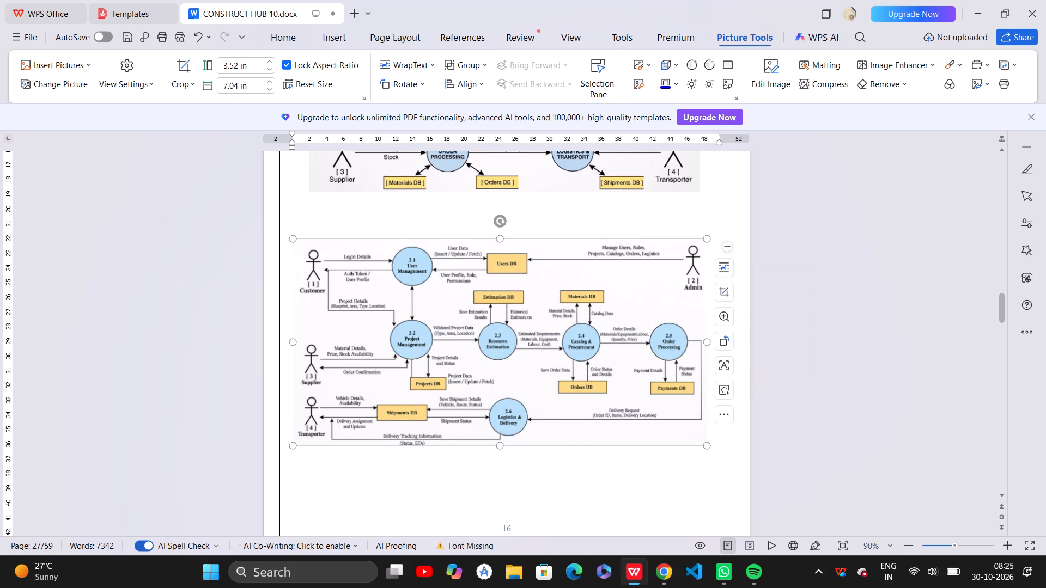
pyautogui.moveTo(500, 448); pyautogui.dragTo(501, 460)
# Increase the Level 1 DFD picture's height to about 3.43 in.
pyautogui.scroll(-4, 591, 425)
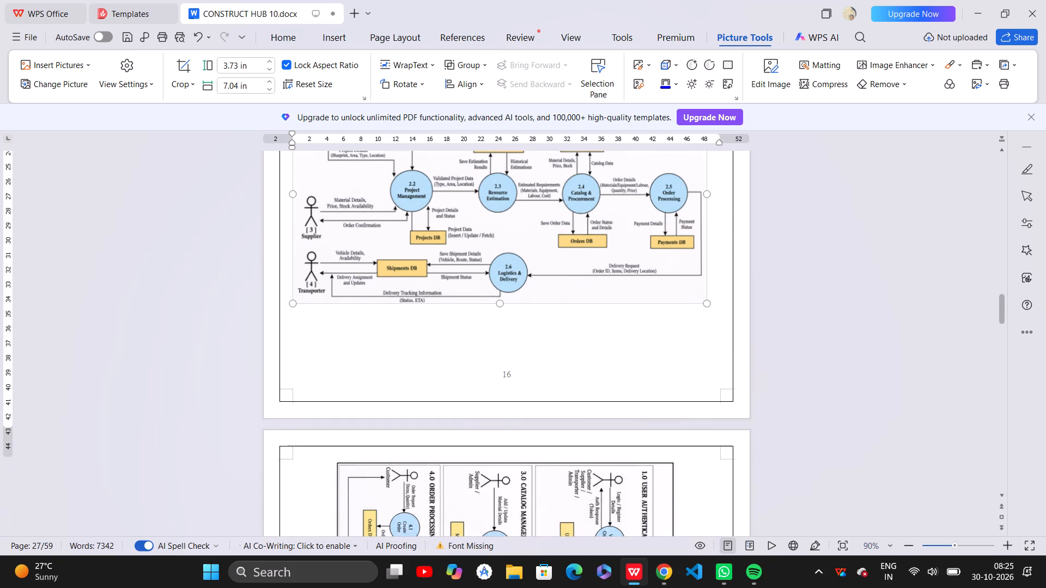
pyautogui.scroll(9, 590, 436)
pyautogui.click(503, 335)
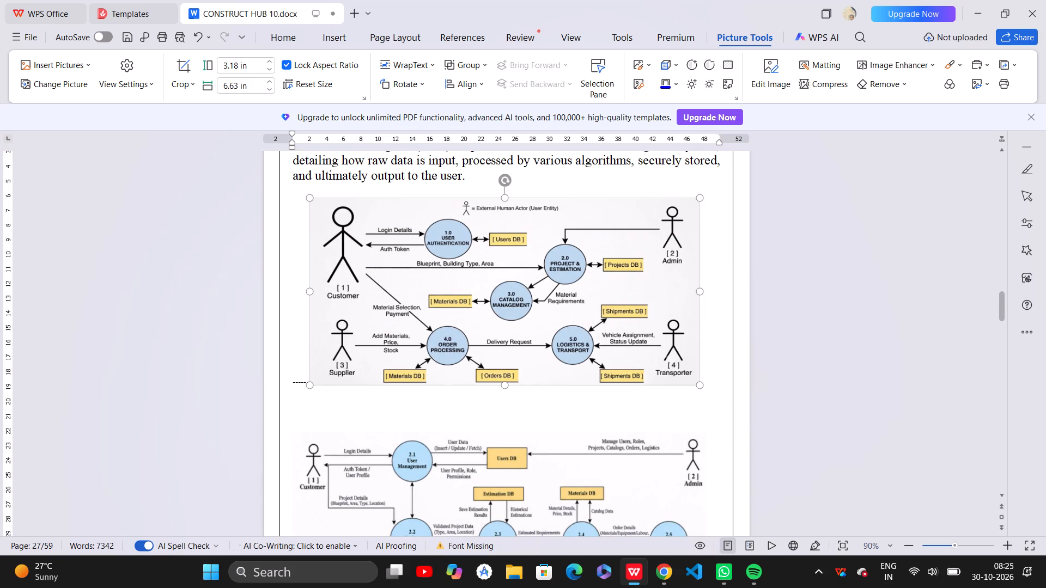
pyautogui.moveTo(504, 385); pyautogui.dragTo(503, 400)
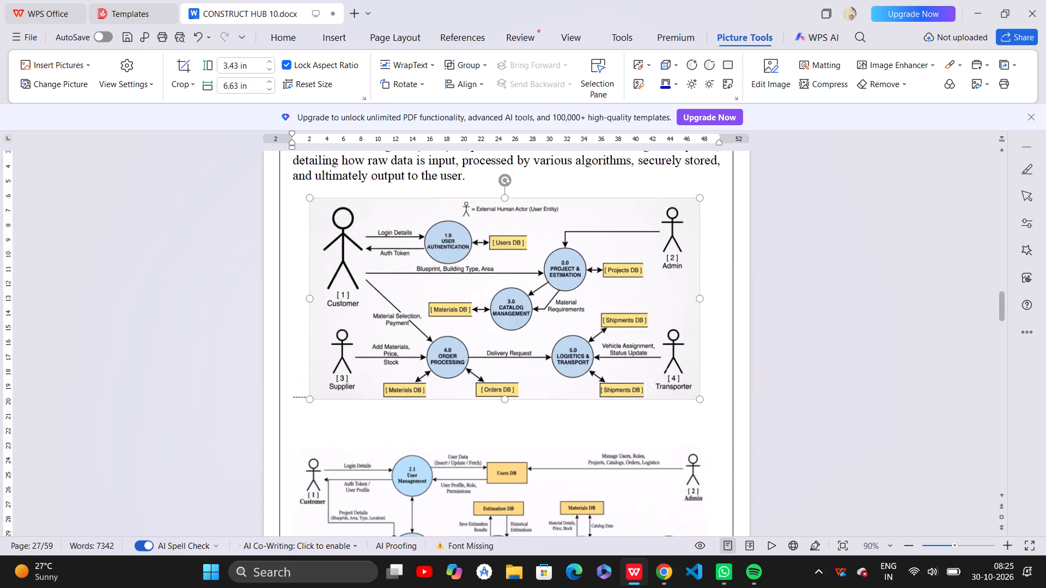
# Add a caption on a new line below the Level 1 DFD picture, beginning with "FIGURE 4.3 LE".
pyautogui.scroll(2, 498, 388)
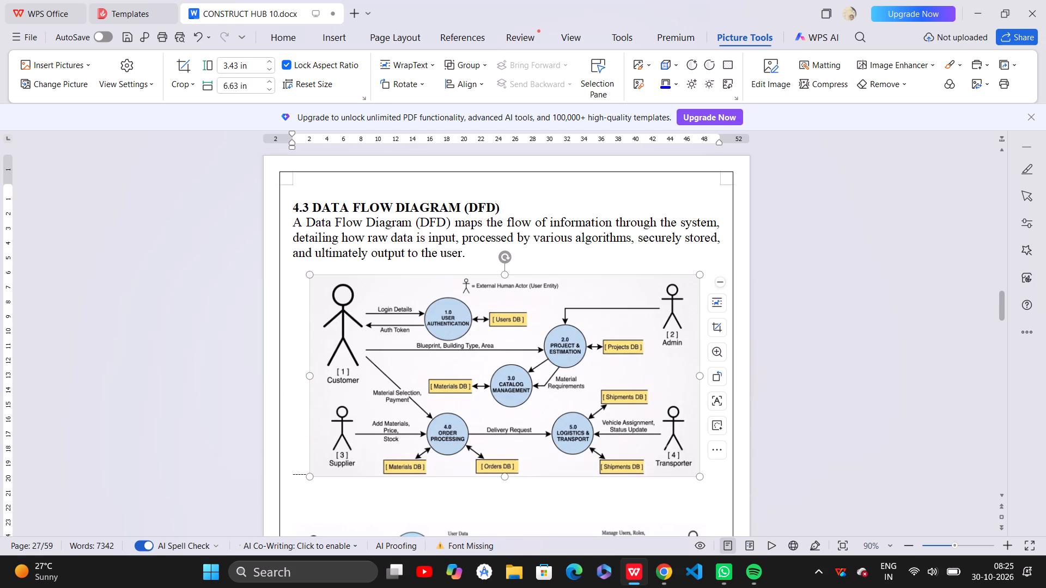
pyautogui.click(721, 470)
pyautogui.press('Return')
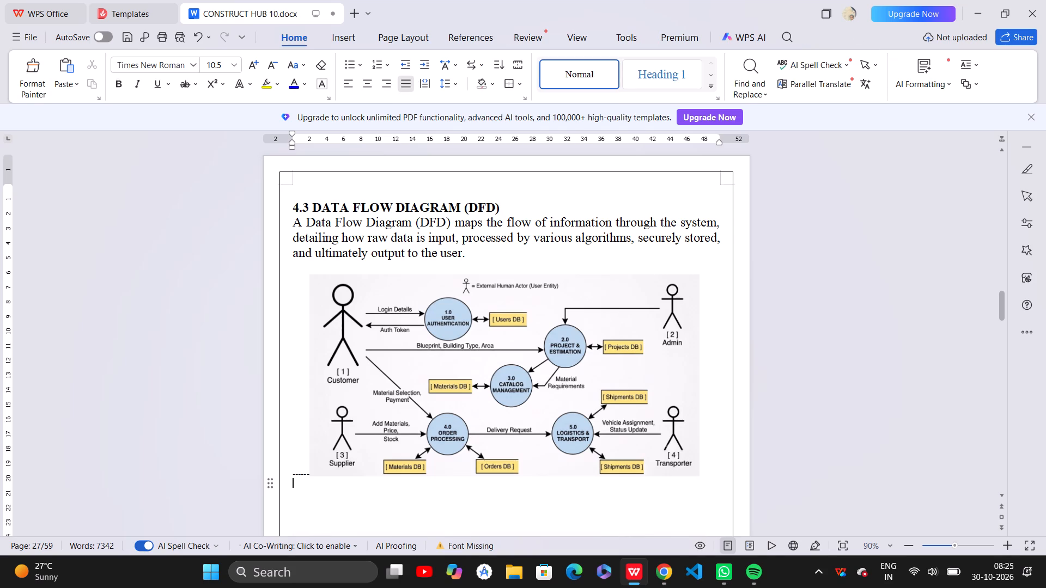
pyautogui.write('FIGURE')
pyautogui.press('4')
pyautogui.press('BackSpace')
pyautogui.press('space')
pyautogui.press('4')
pyautogui.press('.')
pyautogui.press('3')
pyautogui.press('space')
pyautogui.write('LE')
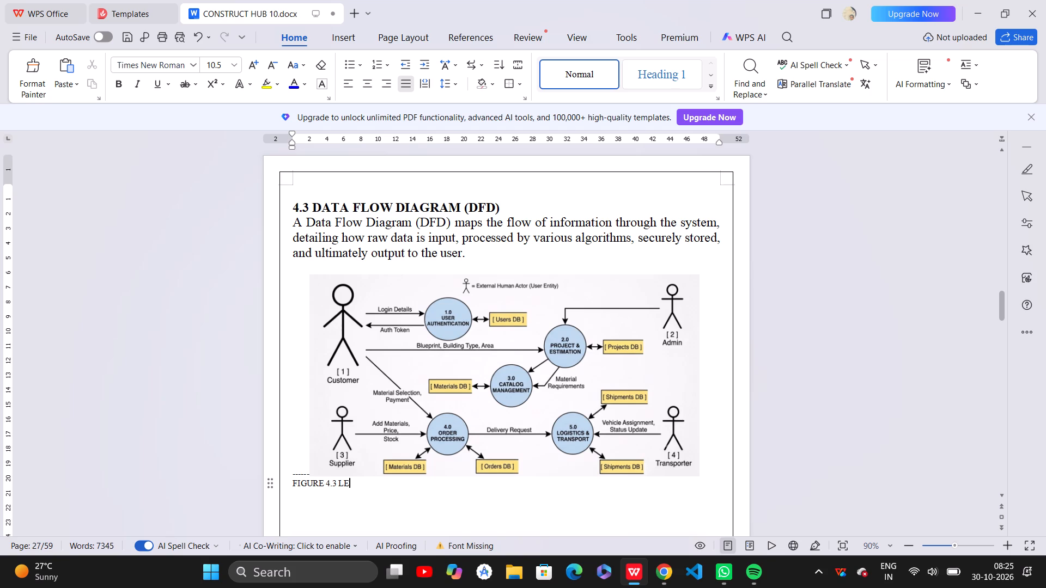
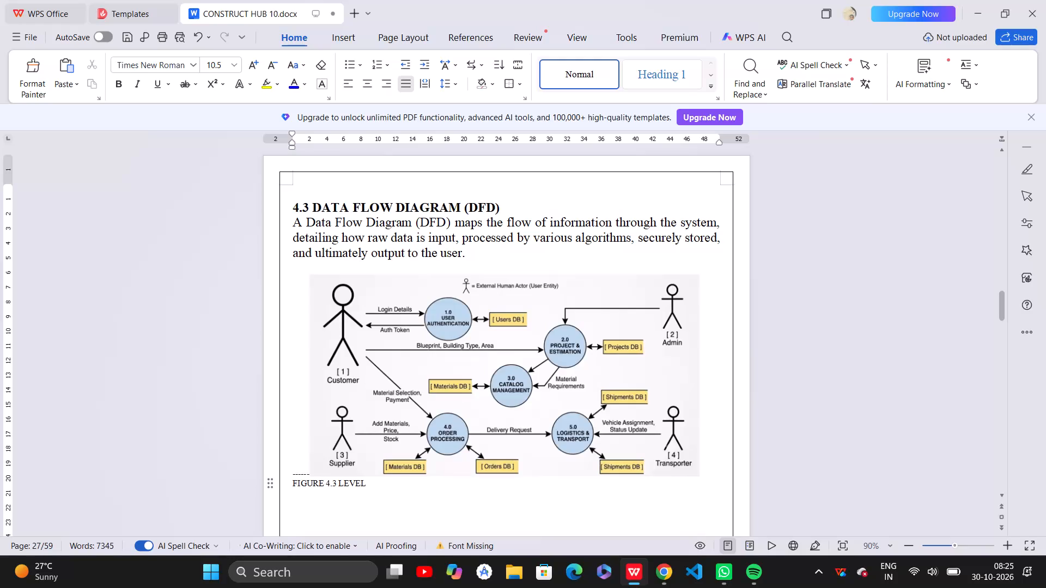
# Finish the caption text below the Level 1 DFD picture with "0 DATA FLOW DIAGRAM".
pyautogui.write('0 DATA FLOW DIAGRAM')
# Extend the figure number in the caption to 4.3.1, followed by an extra space.
pyautogui.press('Left')
pyautogui.press('Left')
pyautogui.press('Left')
pyautogui.press('Left')
pyautogui.press('Left')
pyautogui.press('Left')
pyautogui.press('Left')
pyautogui.press('Left')
pyautogui.press('Left')
pyautogui.press('Left')
pyautogui.press('Left')
pyautogui.press('Left')
pyautogui.press('Left')
pyautogui.press('Left')
pyautogui.press('Left')
pyautogui.press('Left')
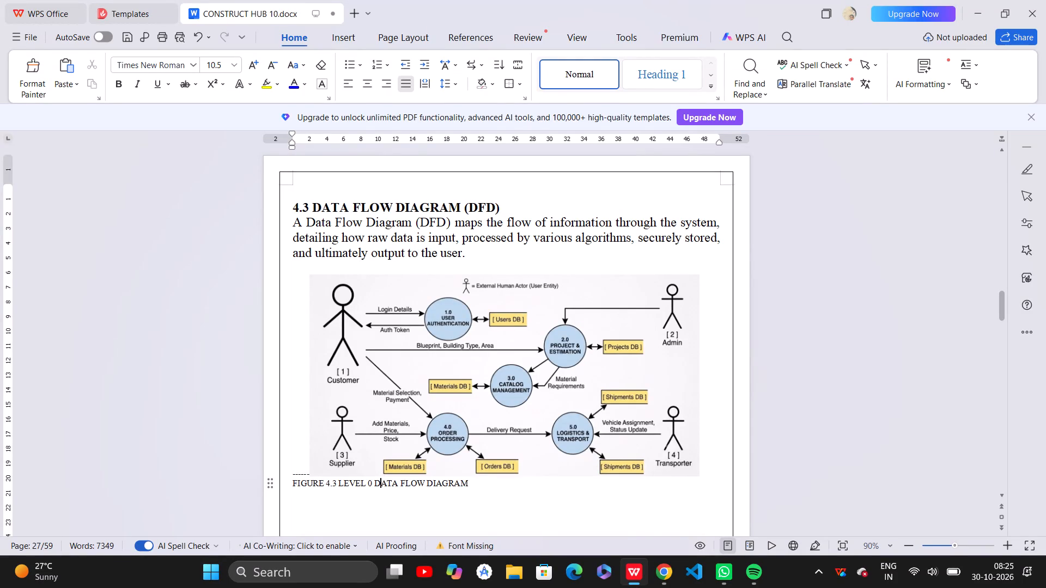
pyautogui.press('Left')
pyautogui.press('Left')
pyautogui.press('Left')
pyautogui.press('Left')
pyautogui.press('Left')
pyautogui.press('Left')
pyautogui.press('Left')
pyautogui.press('Left')
pyautogui.press('Left')
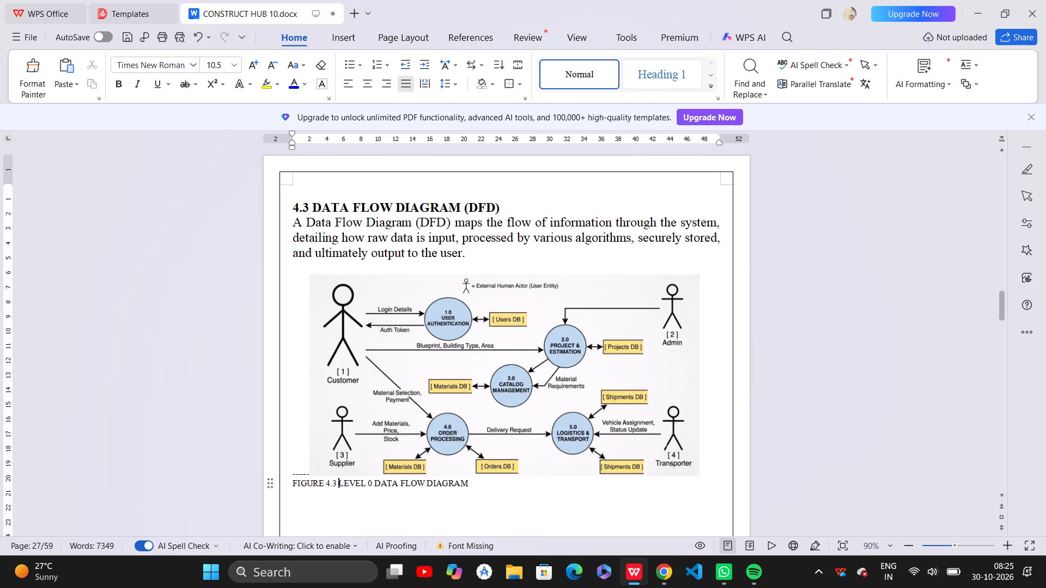
pyautogui.press('Left')
pyautogui.write('.1')
pyautogui.press('space')
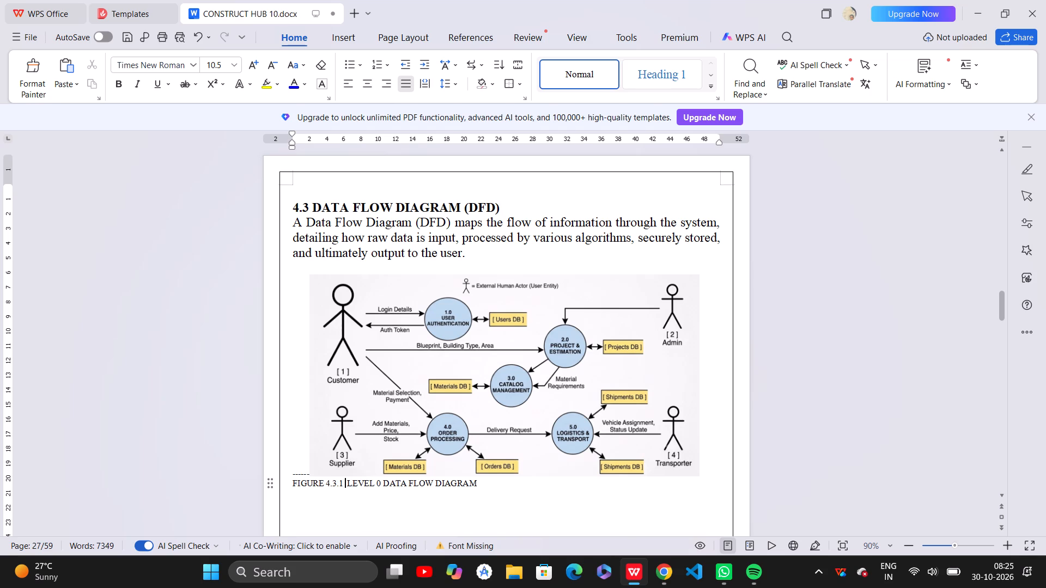
# Make the "FIGURE 4.3.1" part of the caption bold.
pyautogui.press('Left')
pyautogui.press('Left')
pyautogui.press('Left')
pyautogui.press('Left')
pyautogui.press('Left')
pyautogui.press('Left')
pyautogui.press('Left')
pyautogui.press('Left')
pyautogui.press('Left')
pyautogui.press('Left')
pyautogui.press('Left')
pyautogui.press('Left')
pyautogui.press('Left')
pyautogui.hotkey('shift', 'Right')
pyautogui.hotkey('shift', 'Right')
pyautogui.hotkey('shift', 'Right')
pyautogui.hotkey('shift', 'Right')
pyautogui.hotkey('shift', 'Right')
pyautogui.hotkey('shift', 'Right')
pyautogui.hotkey('shift', 'Right')
pyautogui.hotkey('shift', 'Right')
pyautogui.hotkey('shift', 'Right')
pyautogui.hotkey('shift', 'Right')
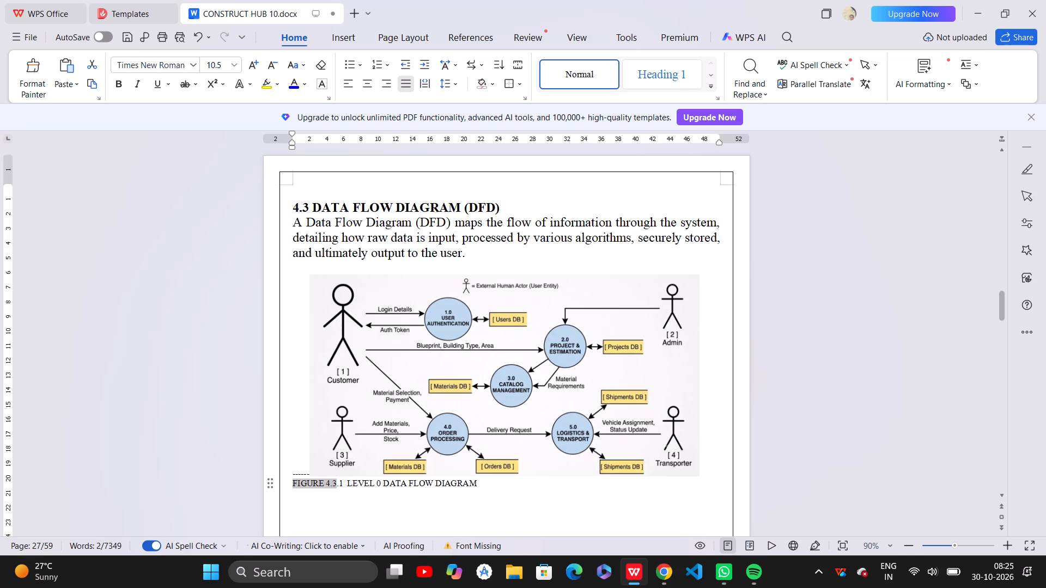
pyautogui.hotkey('shift', 'Right')
pyautogui.hotkey('shift', 'Right')
pyautogui.click(115, 83)
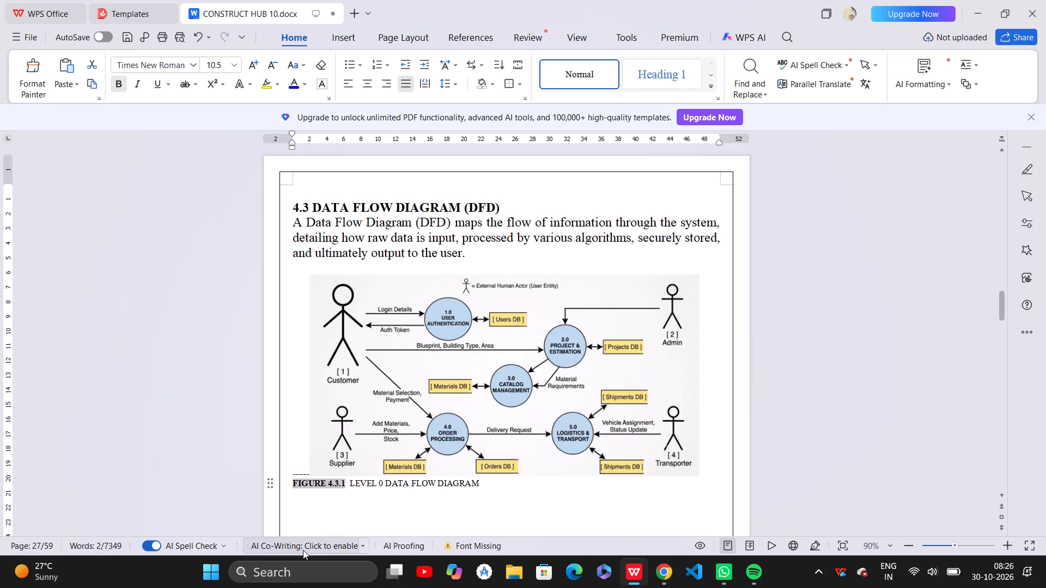
# Indent the FIGURE 4.3.1 caption beneath the picture by inserting leading spaces before it.
pyautogui.click(293, 480)
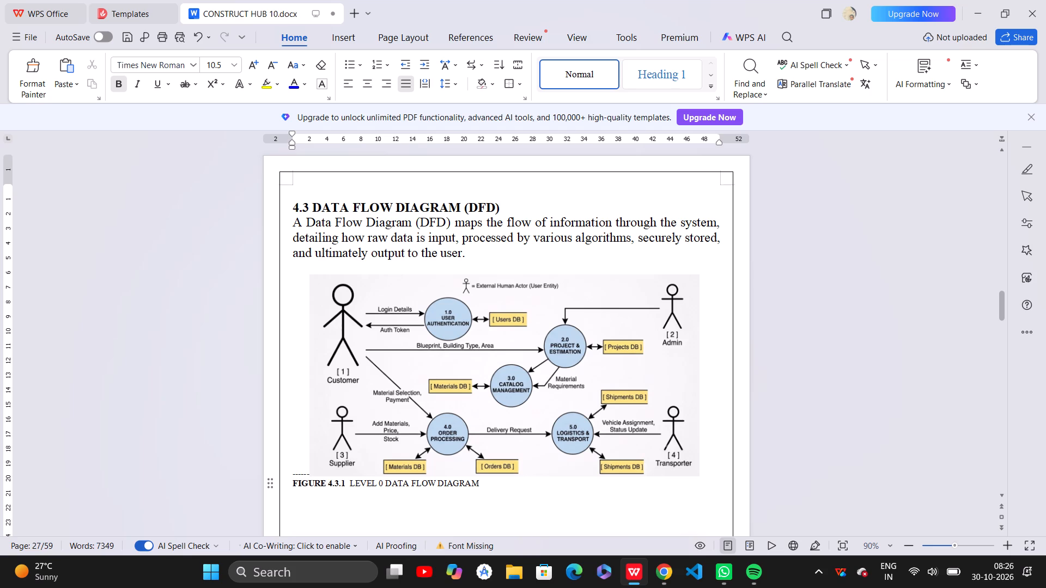
pyautogui.press('space')
pyautogui.press('space')
pyautogui.press('space')
pyautogui.press('space')
pyautogui.press('space')
pyautogui.press('space')
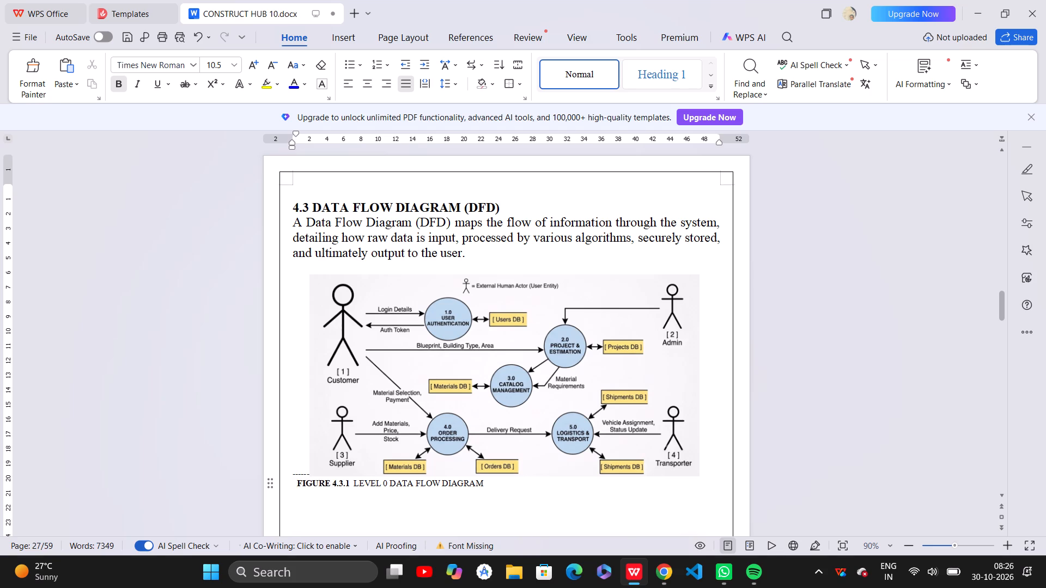
# Replace the indentation before the FIGURE 4.3.1 caption with four leading spaces, aligning it with the picture's left edge.
pyautogui.press('BackSpace')
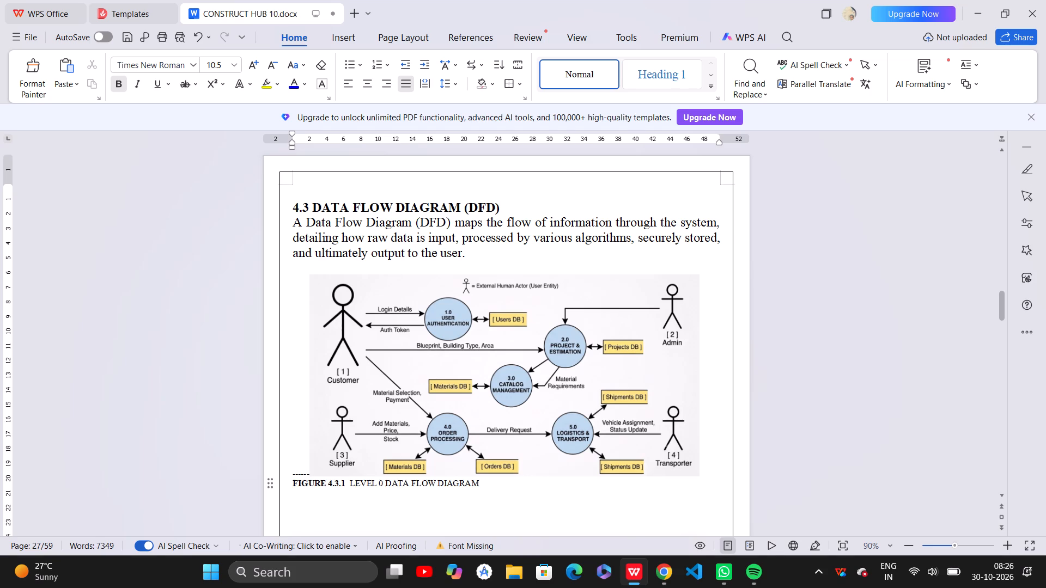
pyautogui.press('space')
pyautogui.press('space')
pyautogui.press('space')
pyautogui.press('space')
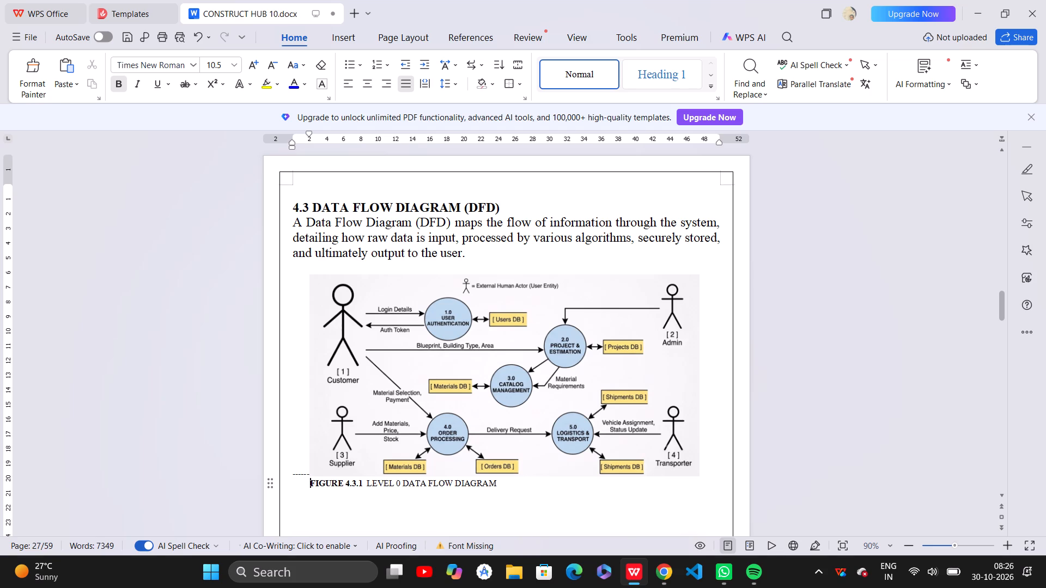
# Go to the next data flow diagram, below the FIGURE 4.3.1 caption.
pyautogui.scroll(-1, 417, 338)
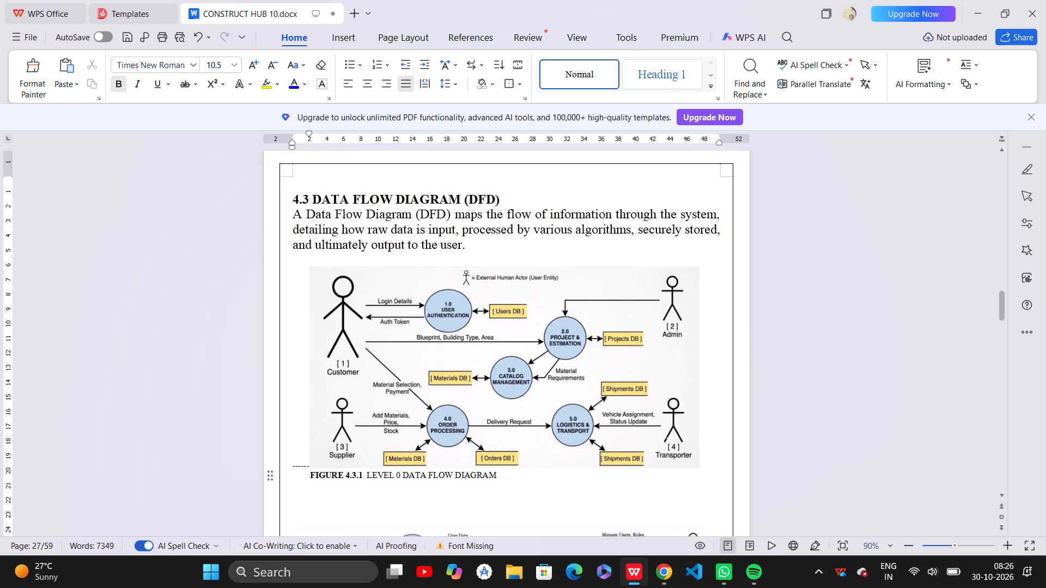
pyautogui.scroll(-1, 417, 338)
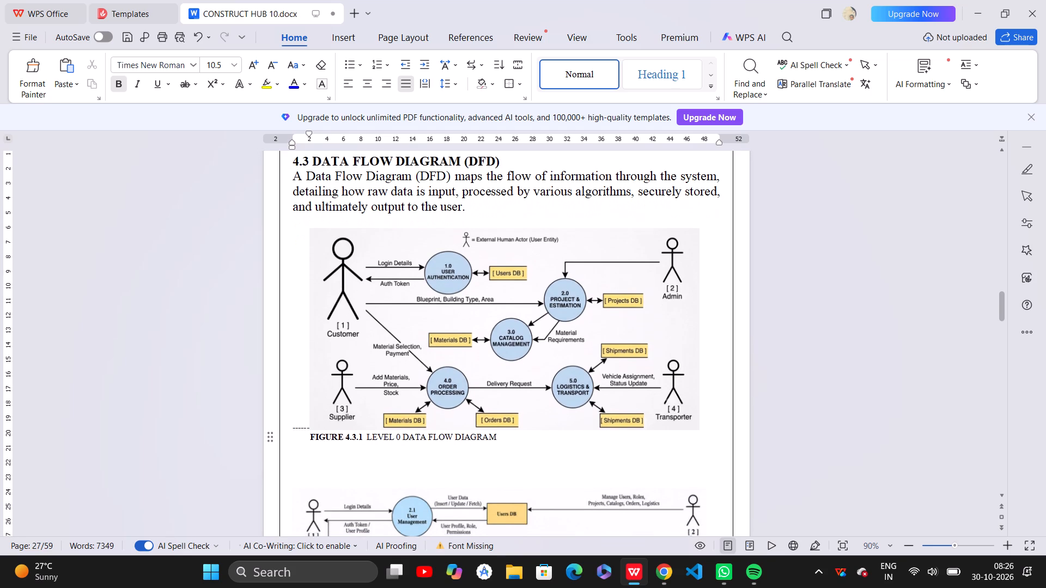
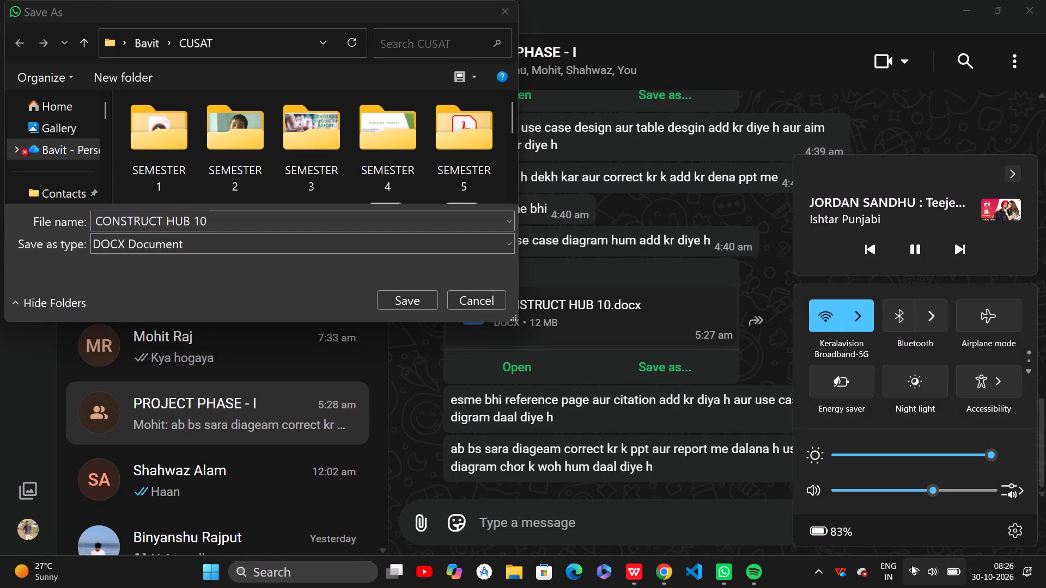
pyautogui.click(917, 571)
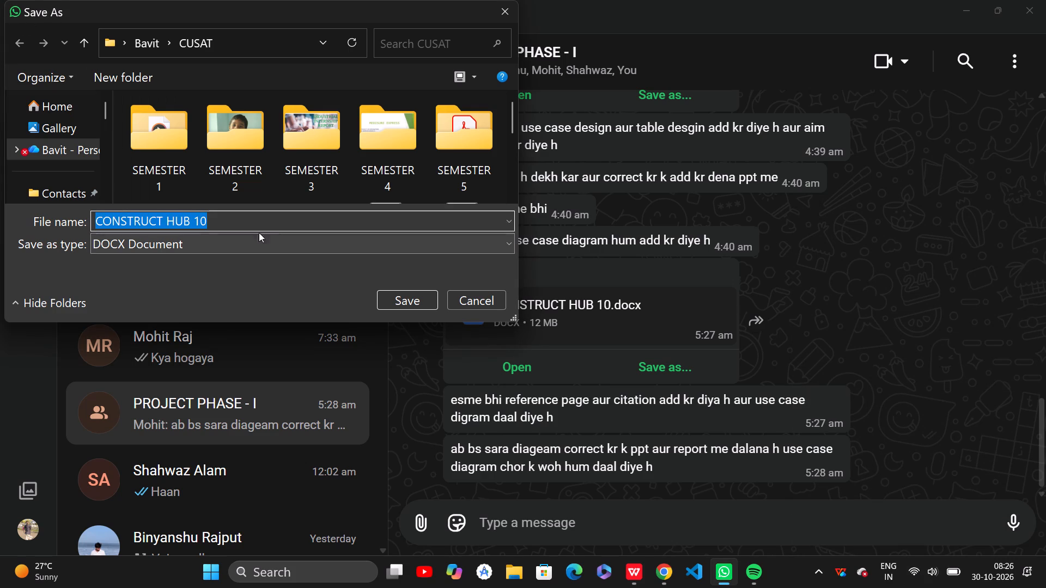
# Open the file name CONSTRUCT HUB 10 for editing while saving the shared report to the CUSAT folder.
pyautogui.click(247, 216)
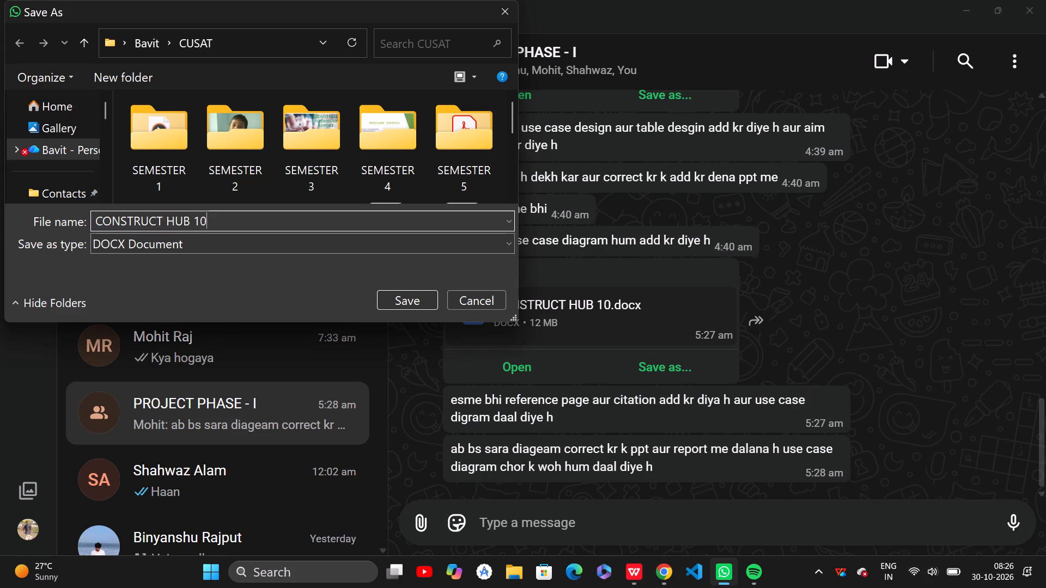
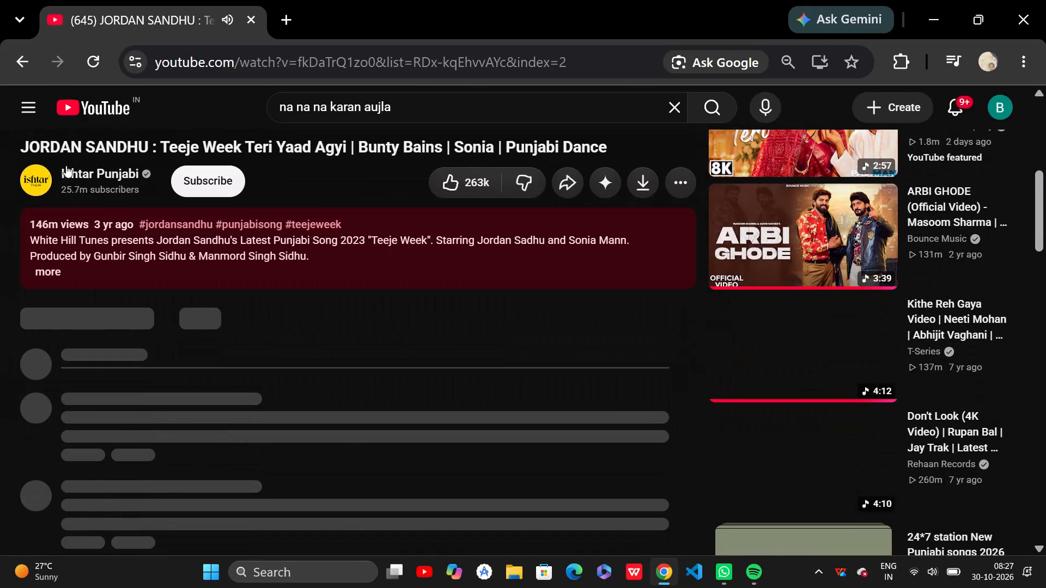
# Pause the Jordan Sandhu "Teeje Week" music video on YouTube.
pyautogui.scroll(1, 65, 172)
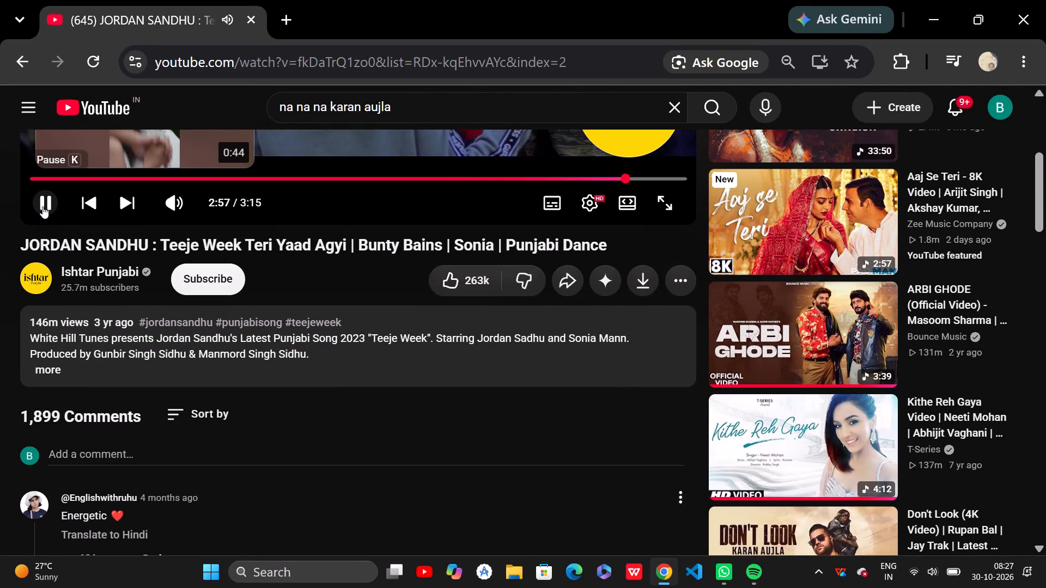
pyautogui.click(42, 206)
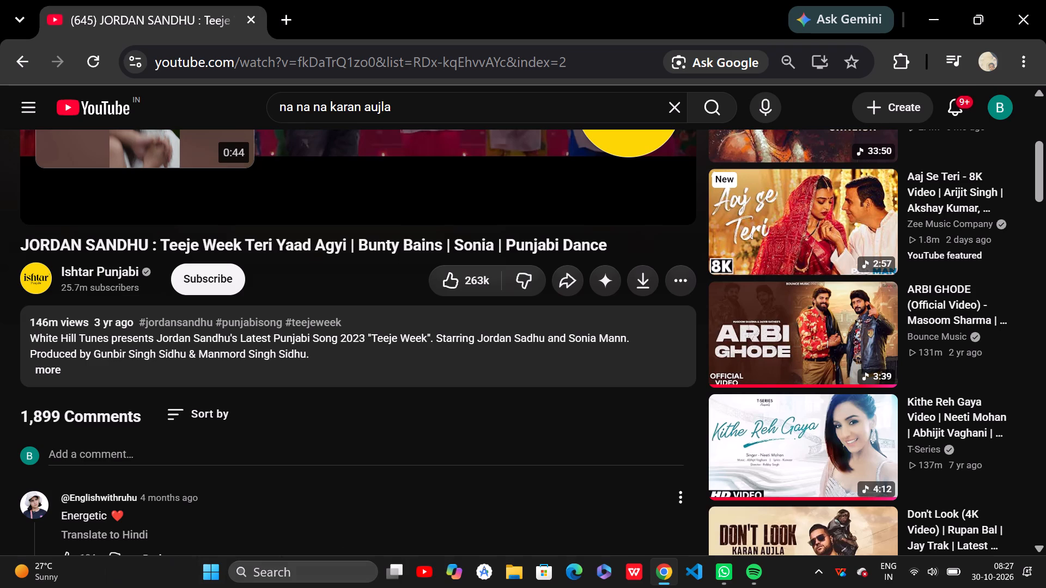
# Open the CONSTRUCT HUB 10 copy stored in the CUSAT folder from File Explorer's recent files in Word, and enable editing.
pyautogui.click(521, 581)
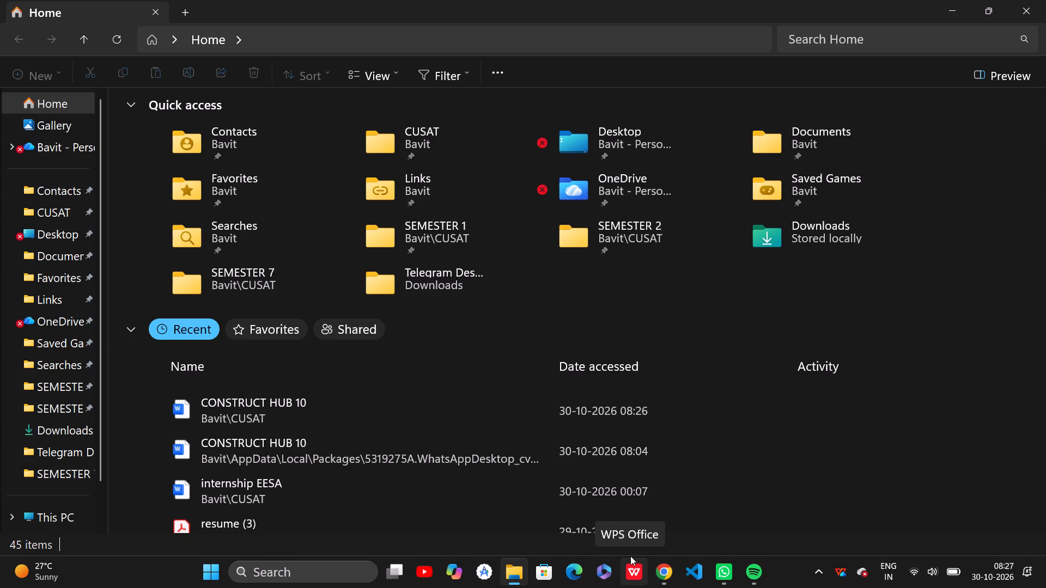
pyautogui.rightClick(283, 415)
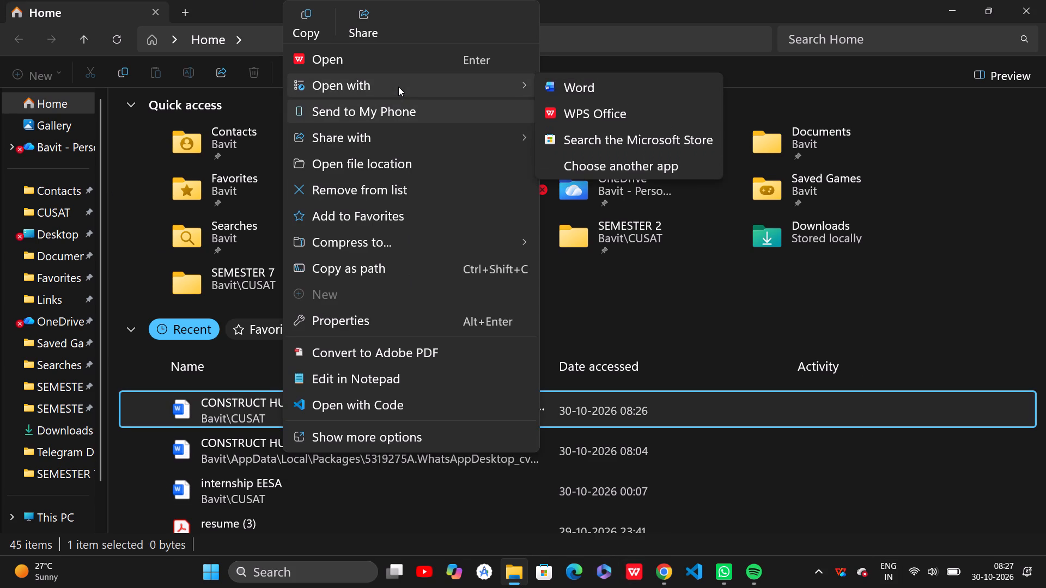
pyautogui.click(575, 81)
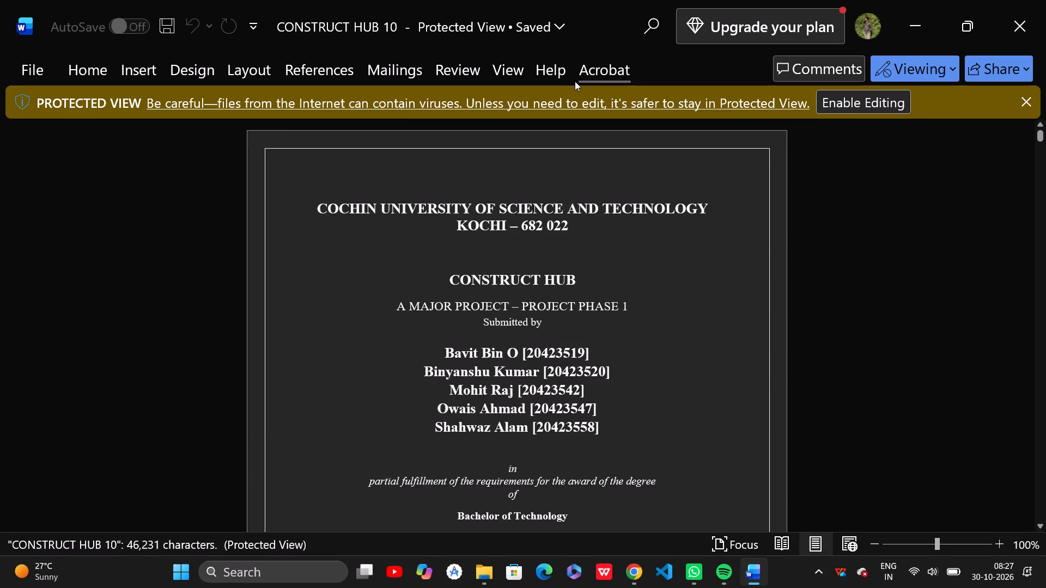
pyautogui.click(885, 108)
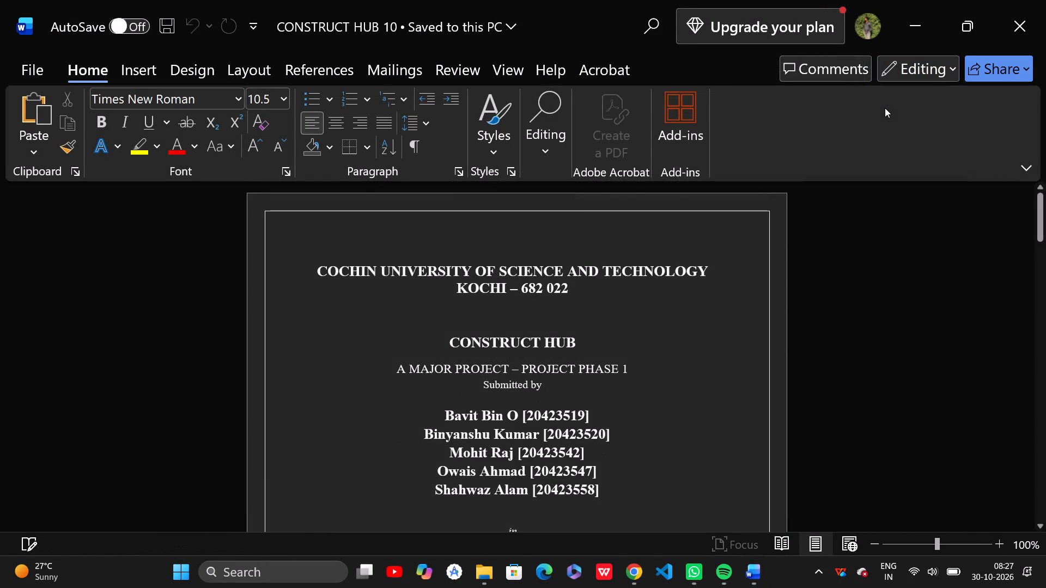
# Switch to Chrome, start the suggested "Yaarr Ni Milyaa" video shown over the paused one, and return to the Word report.
pyautogui.click(640, 566)
pyautogui.click(169, 143)
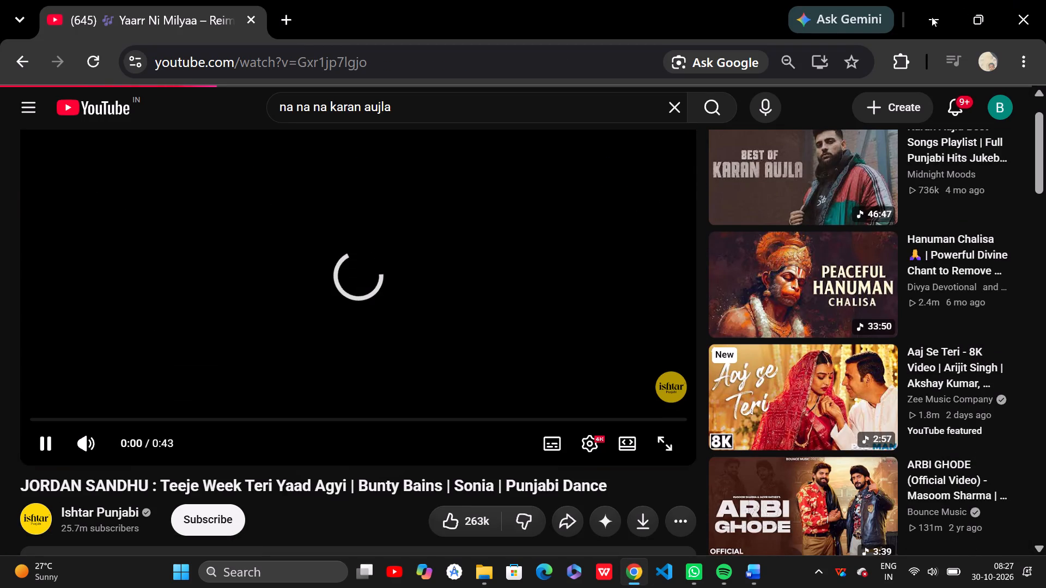
pyautogui.click(932, 17)
# Look through the CONSTRUCT HUB 10 report in Word, starting from its cover page.
pyautogui.scroll(-1, 605, 448)
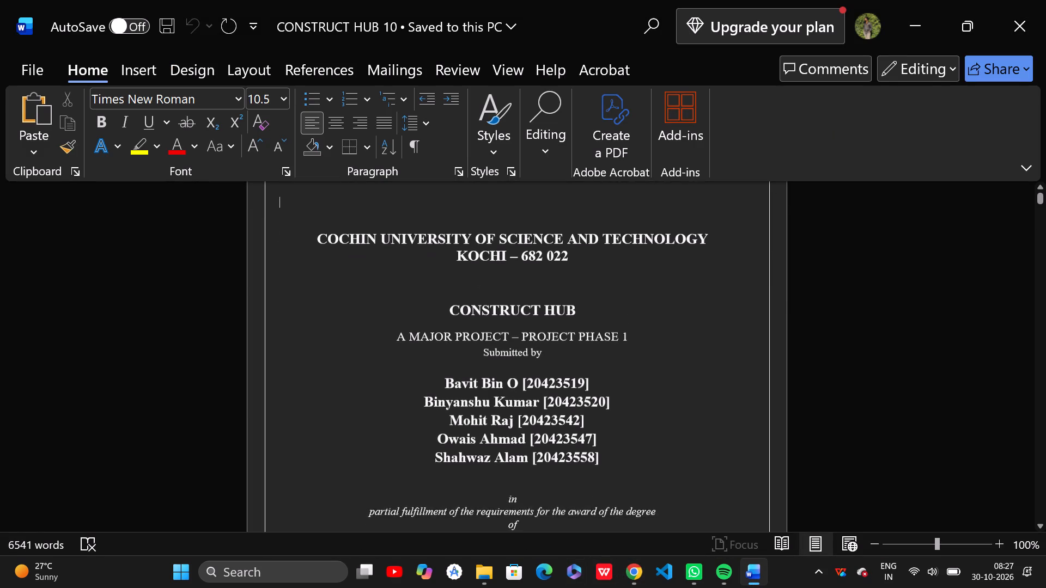
# Review the report's opening pages, from the cover, certificate and acknowledgement through the table of contents and the pages after it.
pyautogui.scroll(-7, 606, 444)
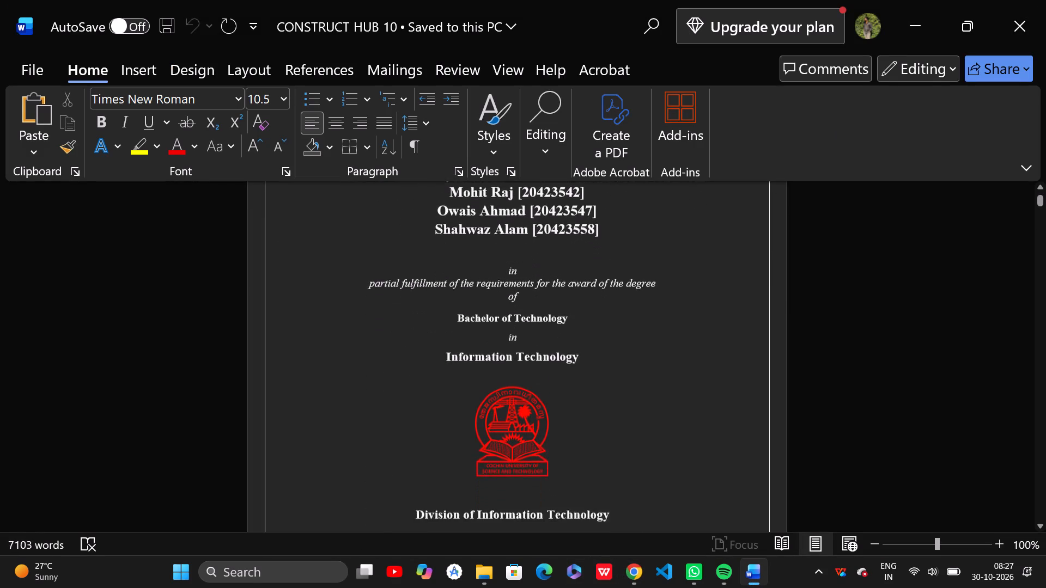
pyautogui.scroll(-1, 609, 443)
pyautogui.scroll(3, 609, 443)
pyautogui.scroll(-17, 609, 443)
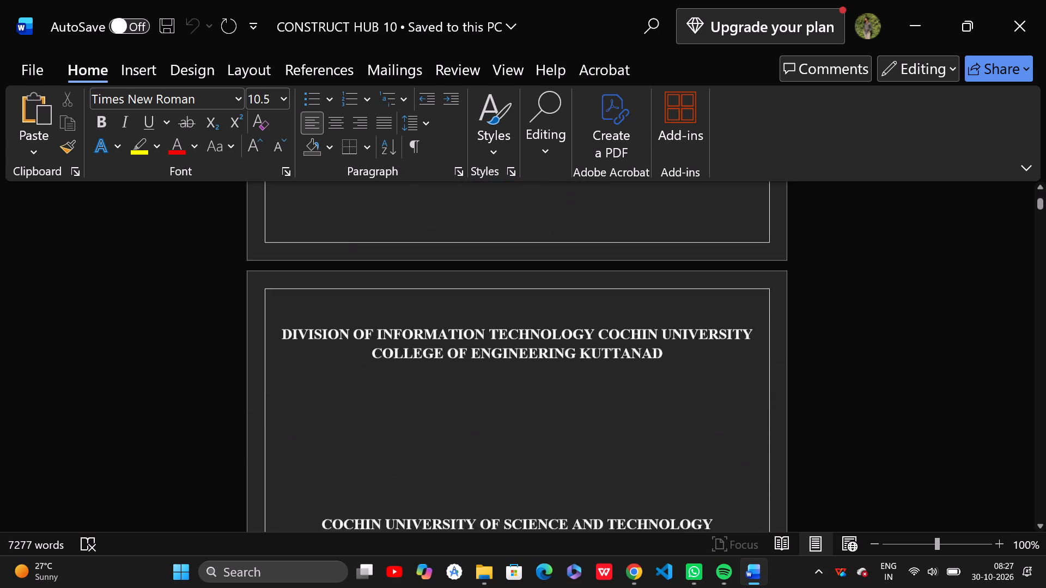
pyautogui.scroll(-10, 597, 426)
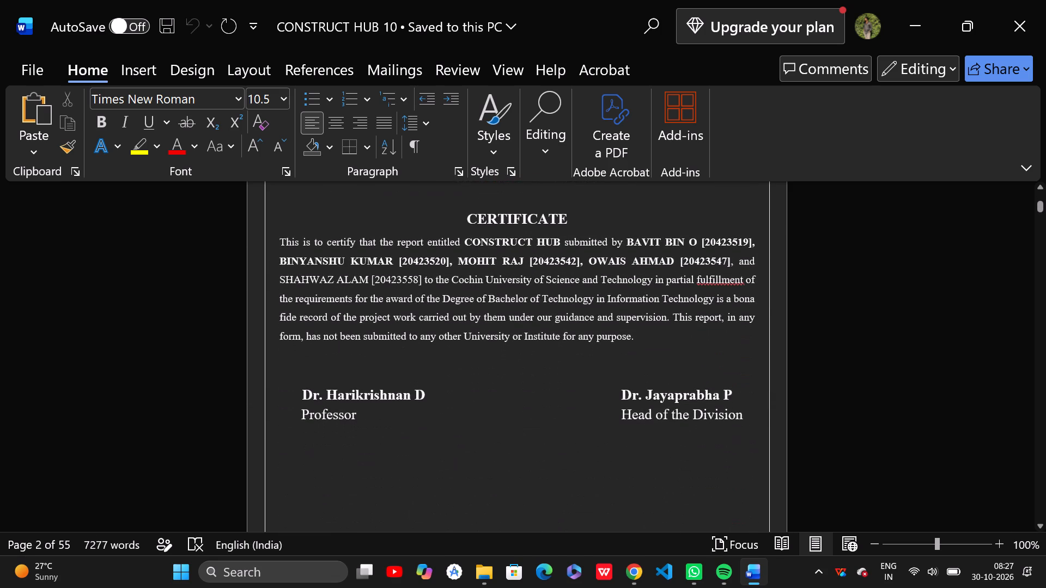
pyautogui.scroll(-20, 594, 402)
pyautogui.scroll(-3, 594, 402)
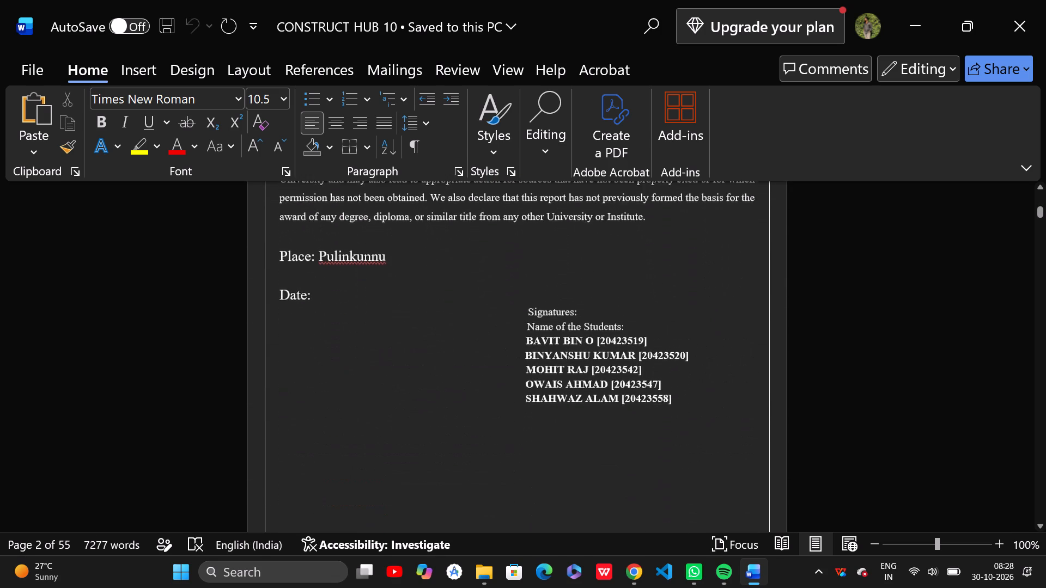
pyautogui.scroll(7, 603, 369)
pyautogui.scroll(-20, 603, 369)
pyautogui.scroll(-2, 603, 369)
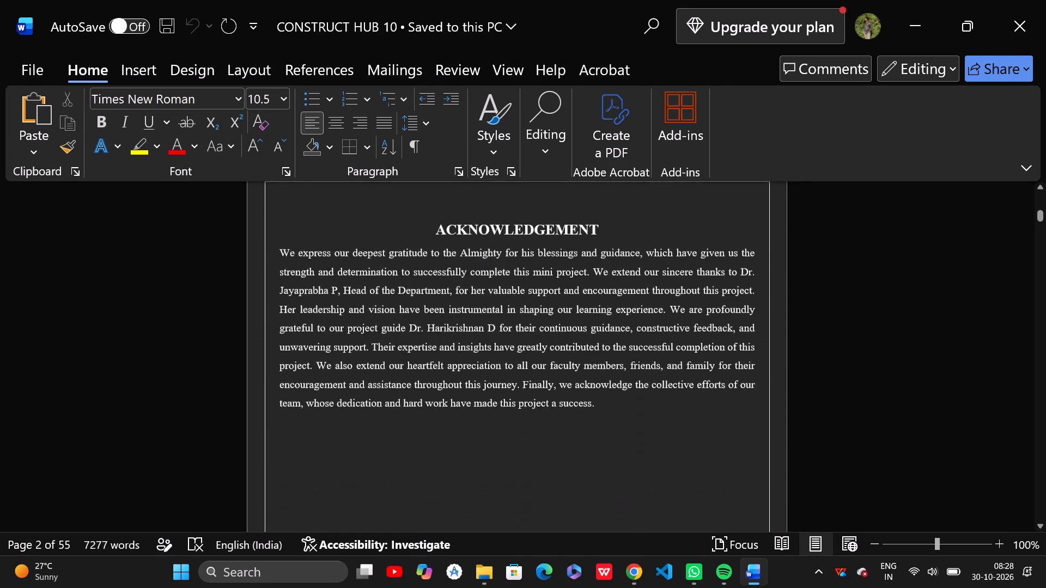
pyautogui.scroll(-20, 618, 387)
pyautogui.scroll(-10, 618, 387)
pyautogui.scroll(-20, 641, 394)
pyautogui.scroll(-4, 641, 394)
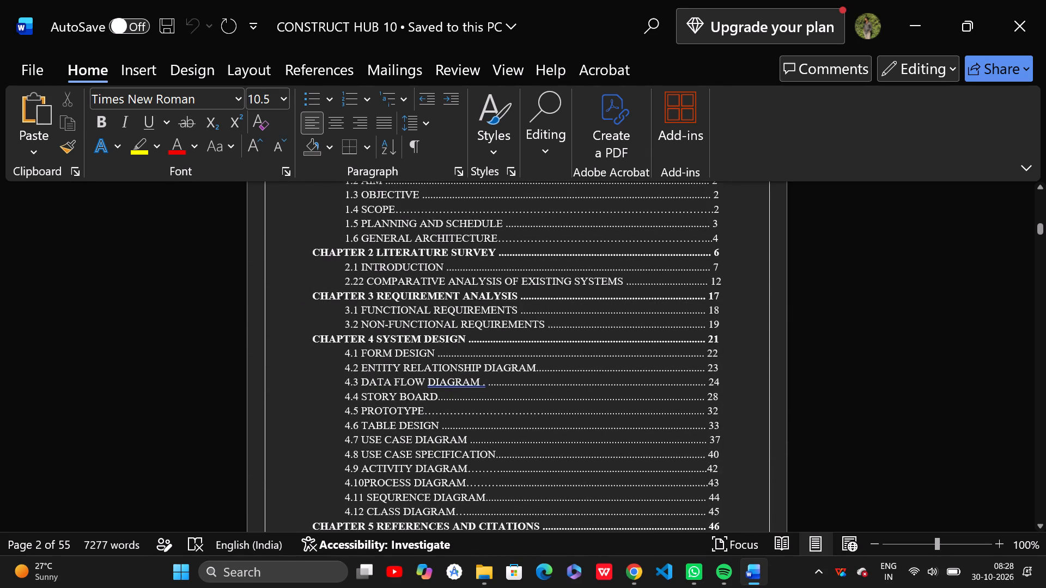
pyautogui.scroll(3, 655, 412)
pyautogui.scroll(-11, 655, 412)
pyautogui.scroll(5, 661, 432)
pyautogui.scroll(-13, 661, 432)
pyautogui.scroll(-13, 666, 433)
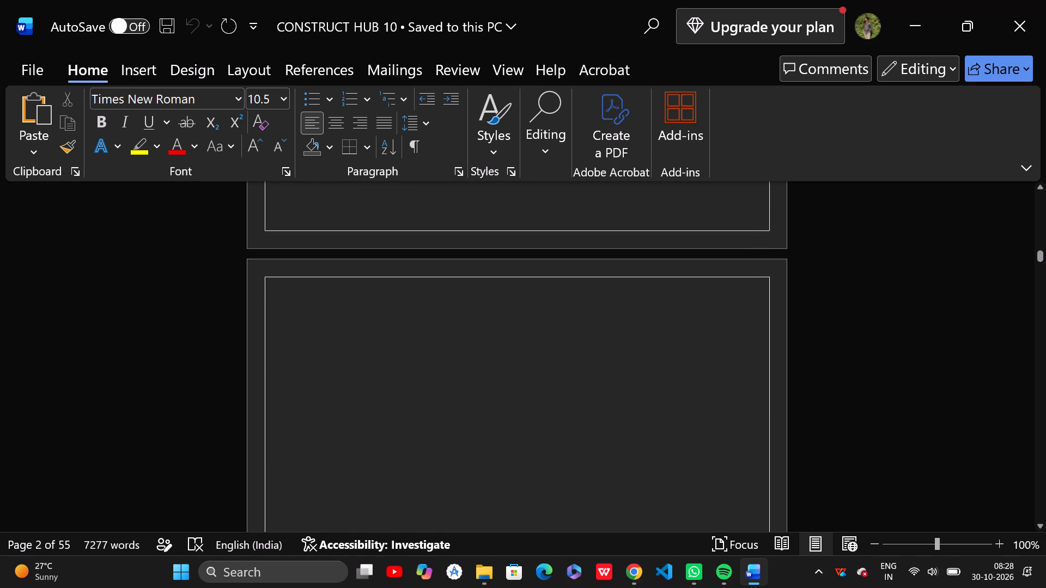
# Switch to Chrome, start the suggested YouTube video "Harnoor New Song : Waalian", and return to the Word report.
pyautogui.click(631, 567)
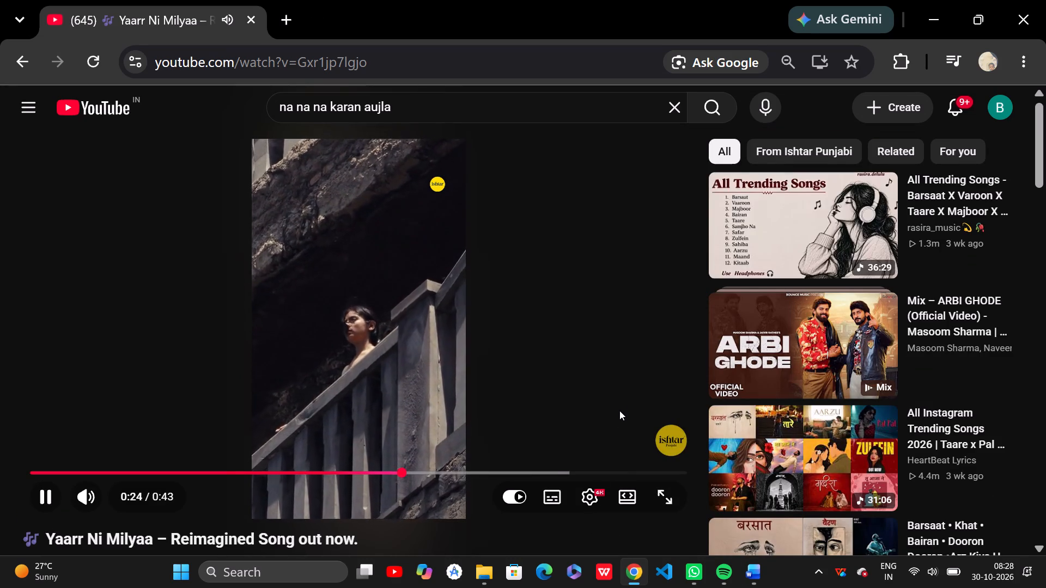
pyautogui.scroll(-1, 780, 351)
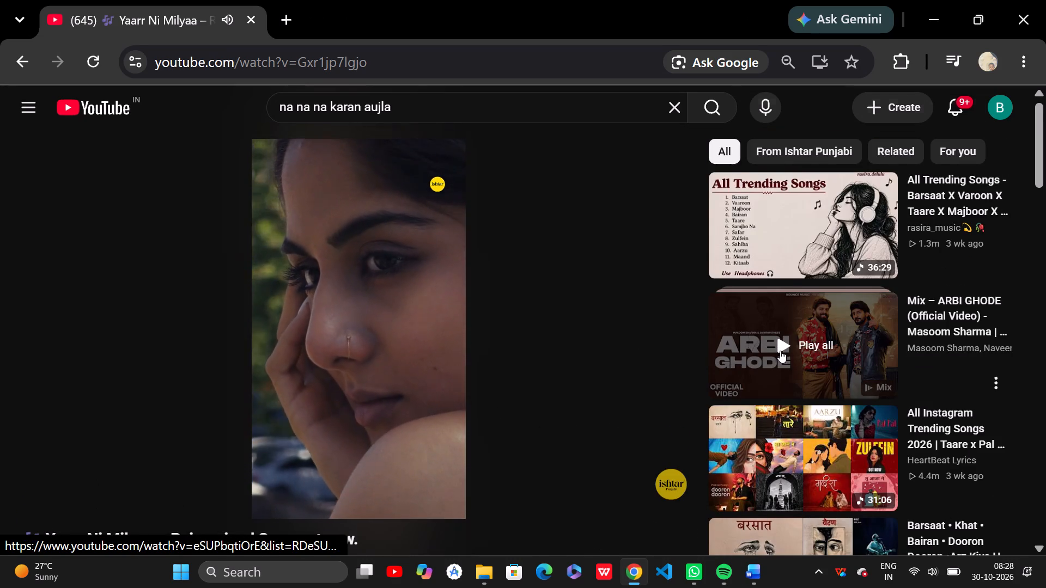
pyautogui.scroll(-3, 780, 351)
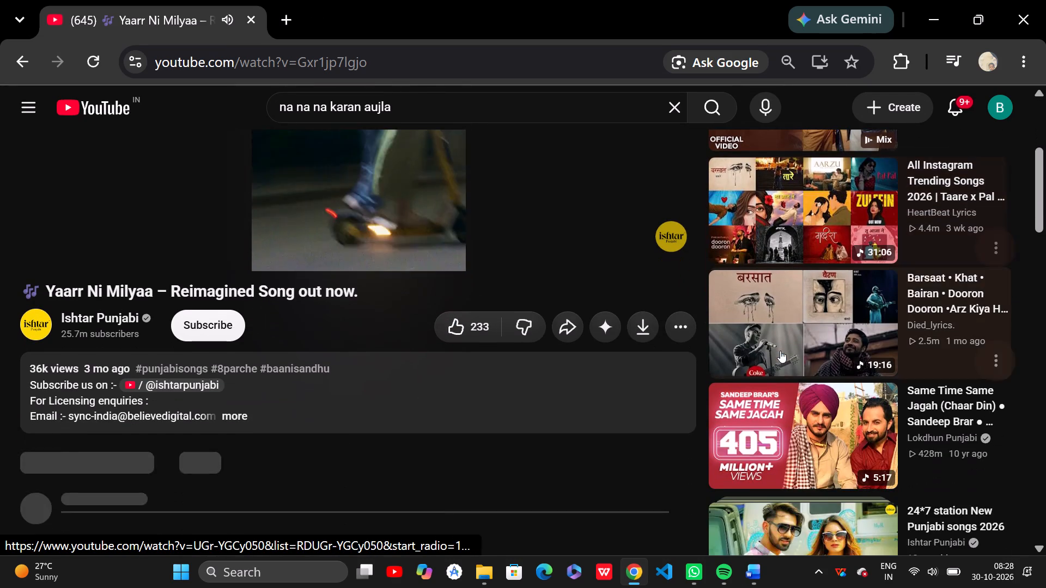
pyautogui.scroll(-1, 780, 351)
pyautogui.scroll(-2, 792, 412)
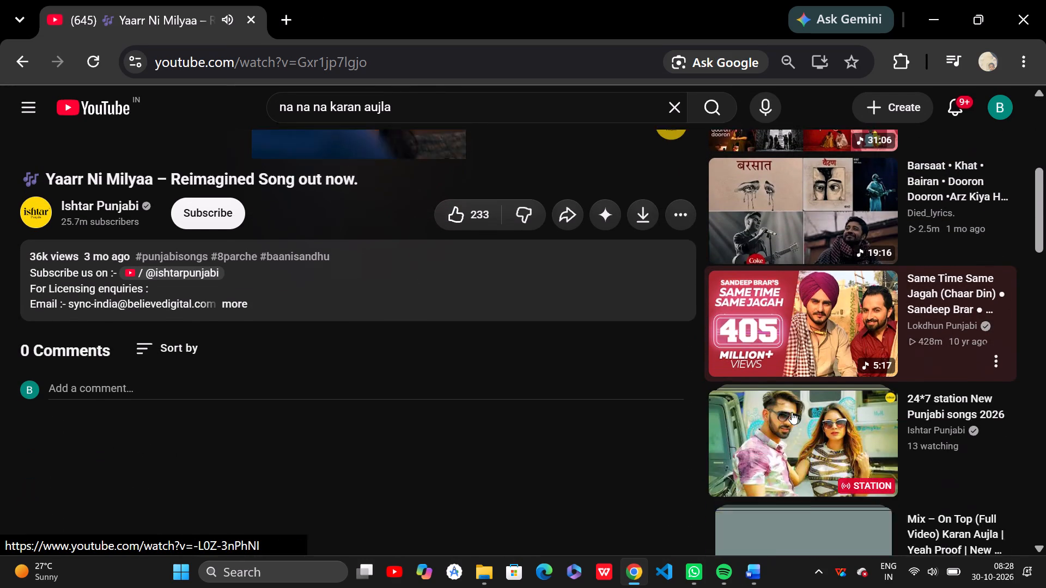
pyautogui.scroll(-3, 792, 412)
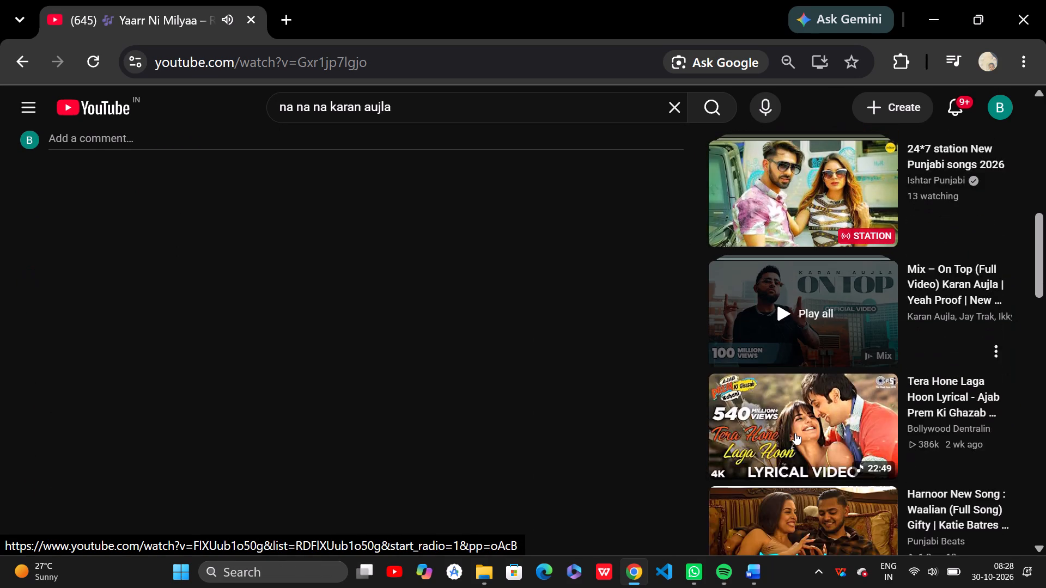
pyautogui.scroll(-2, 795, 433)
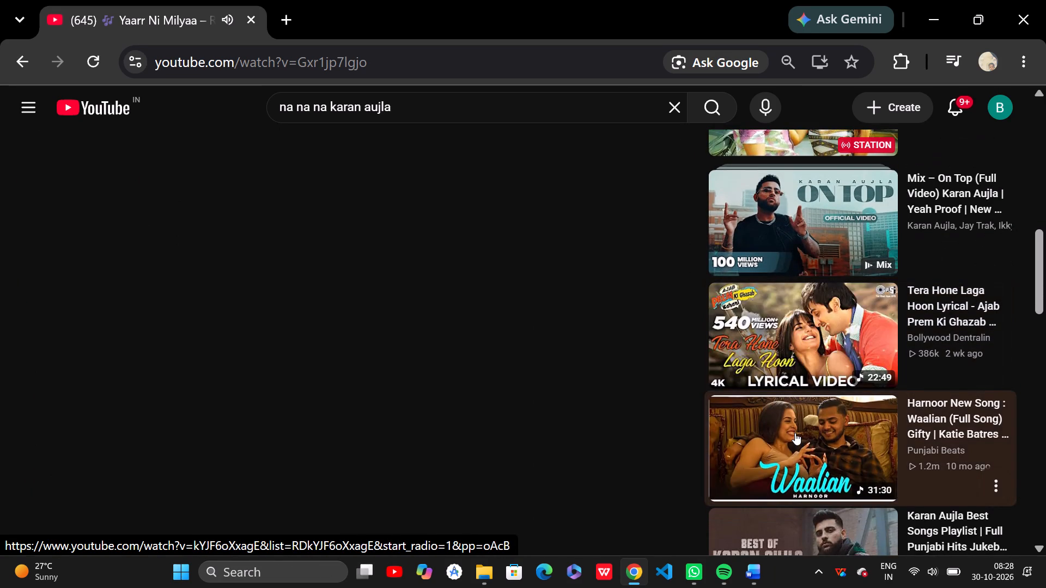
pyautogui.click(795, 433)
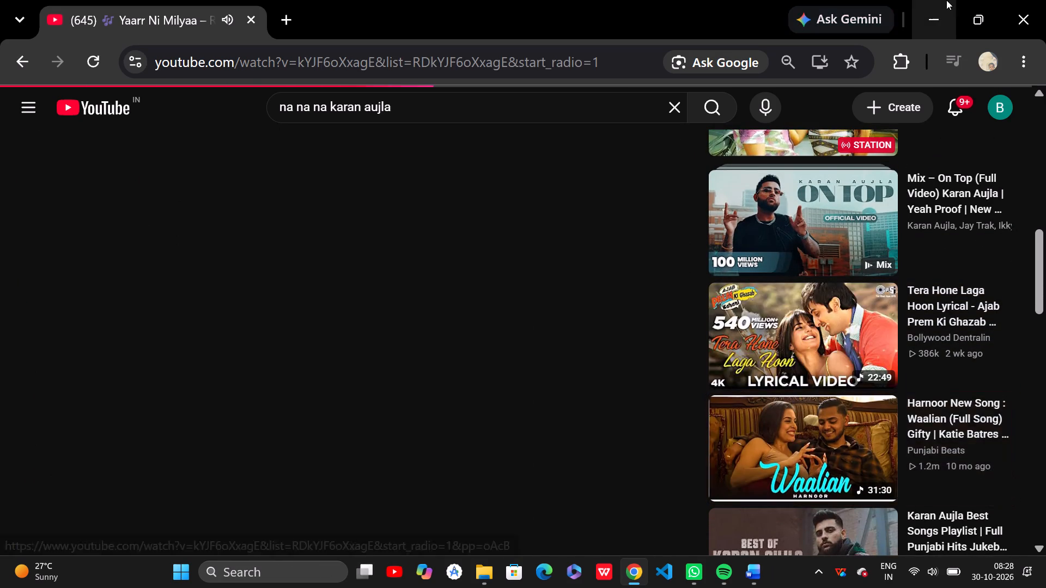
pyautogui.click(935, 30)
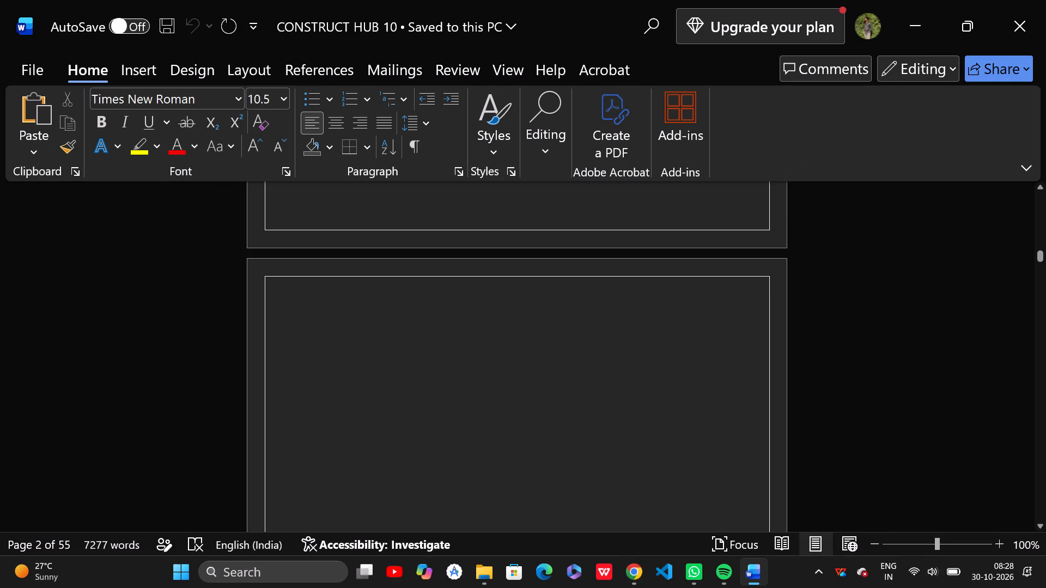
# Capture a screen snip of the Level 1 DFD in section 4.3, leaving out its title line and dark outer border.
pyautogui.scroll(-3, 530, 347)
pyautogui.scroll(3, 530, 347)
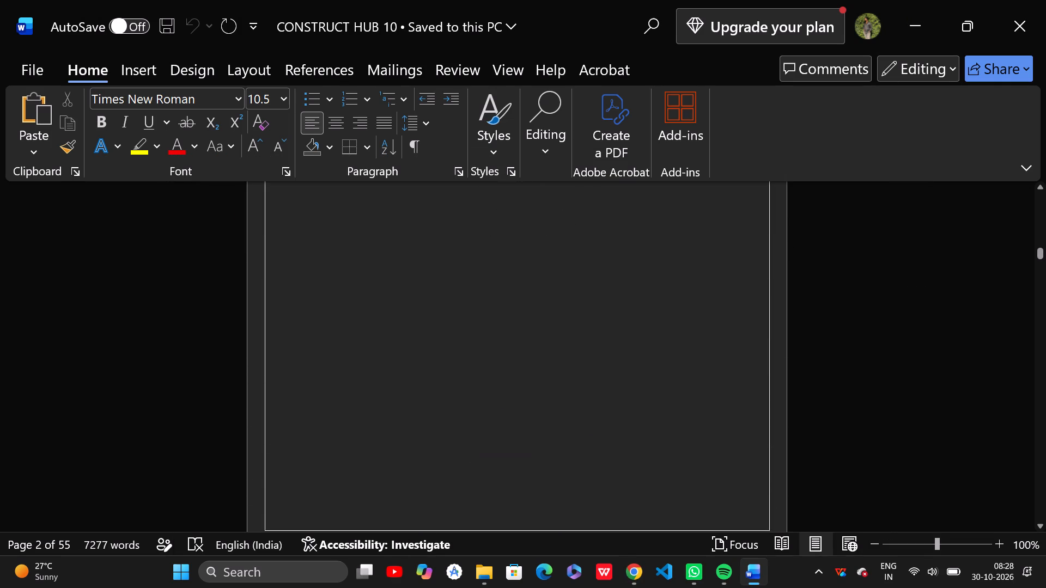
pyautogui.scroll(2, 530, 347)
pyautogui.scroll(-20, 530, 347)
pyautogui.scroll(-1, 530, 347)
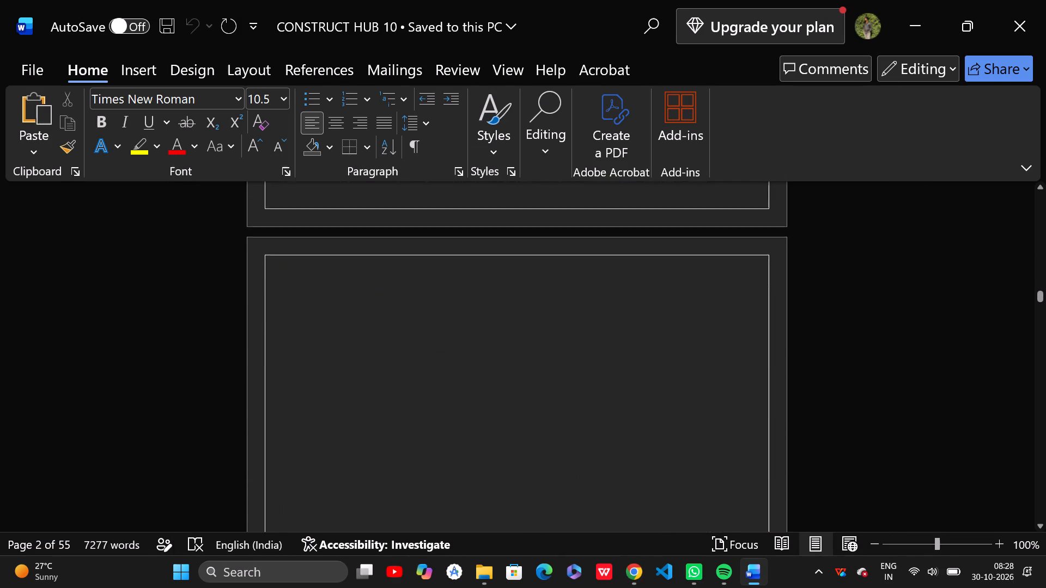
pyautogui.scroll(-15, 530, 347)
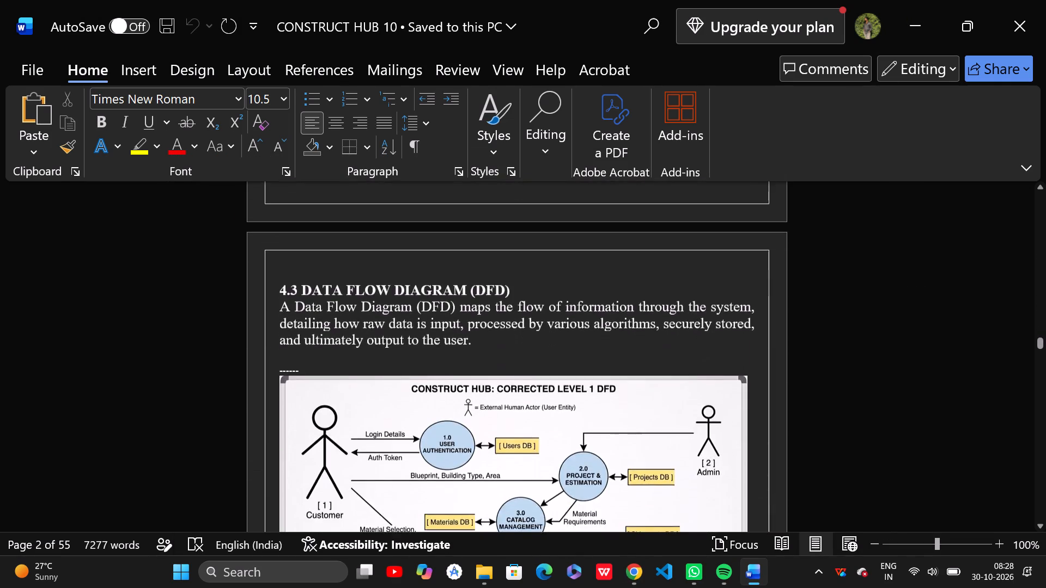
pyautogui.scroll(-7, 530, 347)
pyautogui.scroll(1, 530, 347)
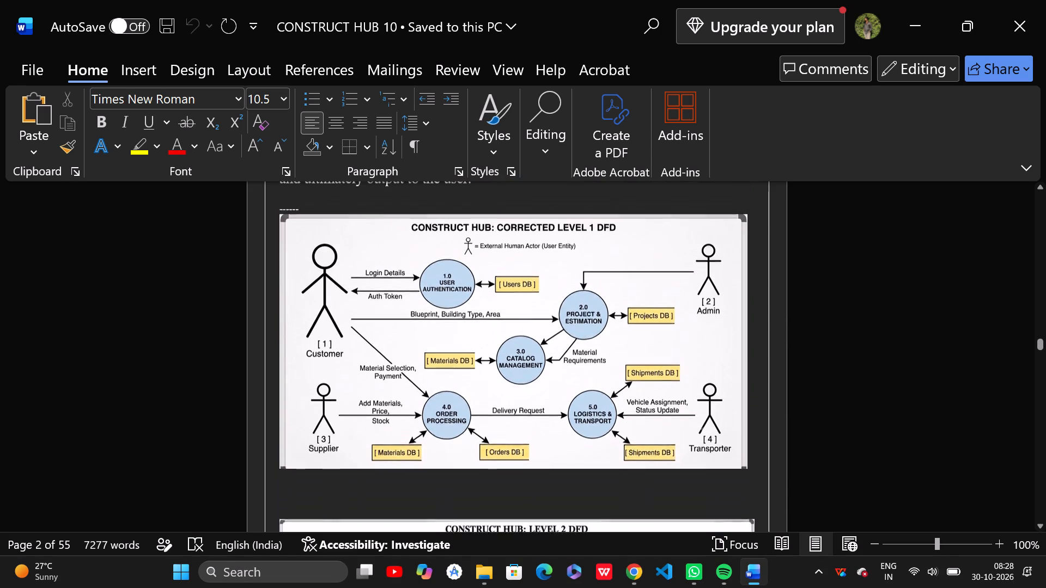
pyautogui.scroll(1, 530, 347)
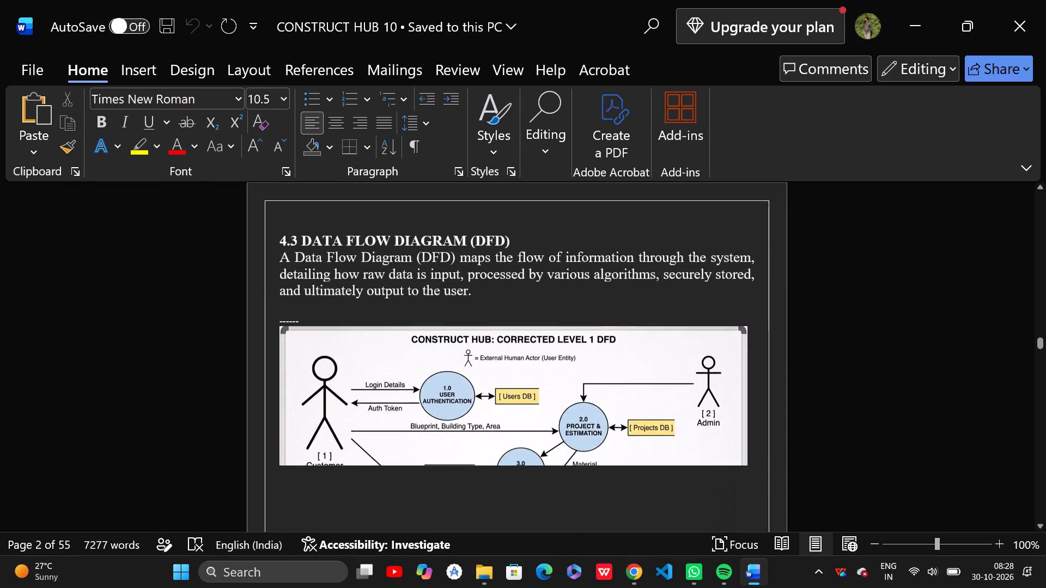
pyautogui.click(516, 388)
pyautogui.scroll(-1, 516, 388)
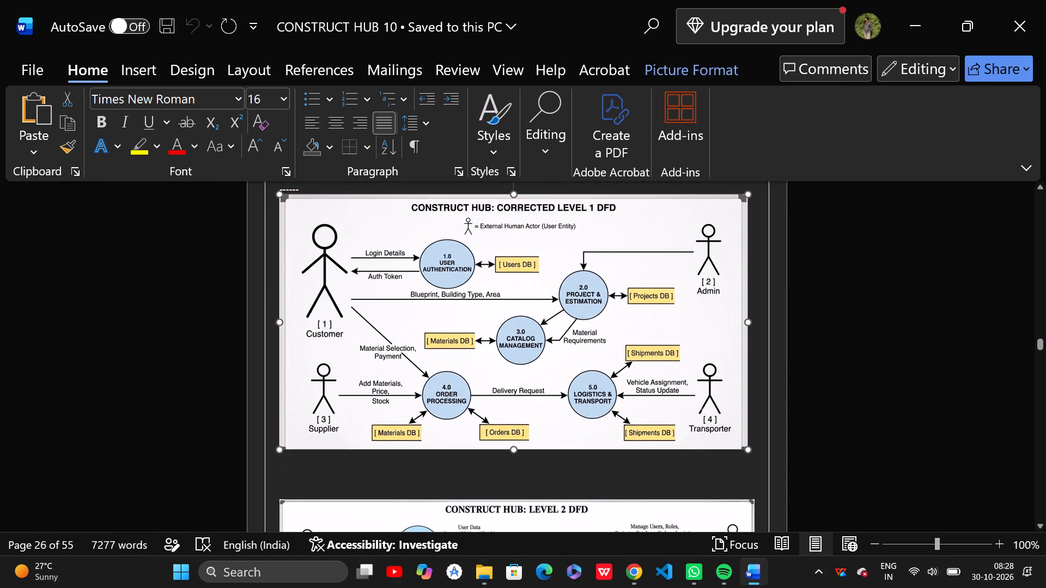
pyautogui.click(829, 397)
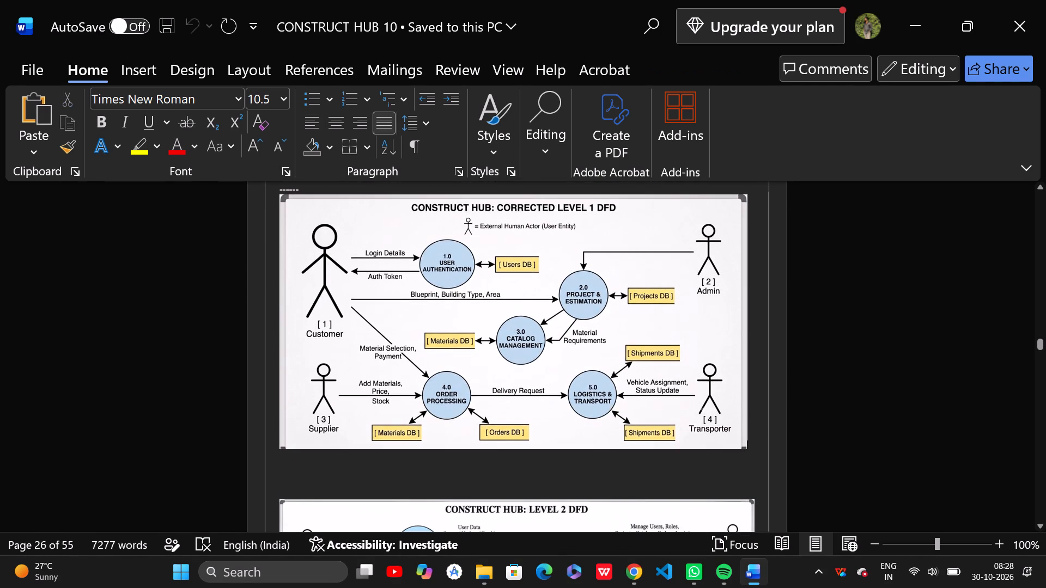
pyautogui.press('shift+super+s')
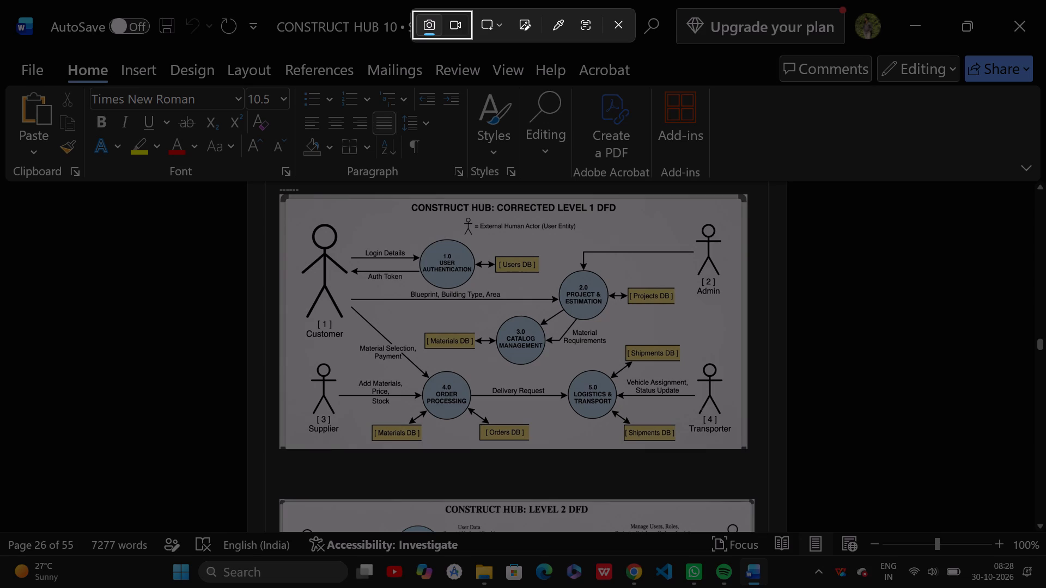
pyautogui.moveTo(285, 213); pyautogui.dragTo(692, 458)
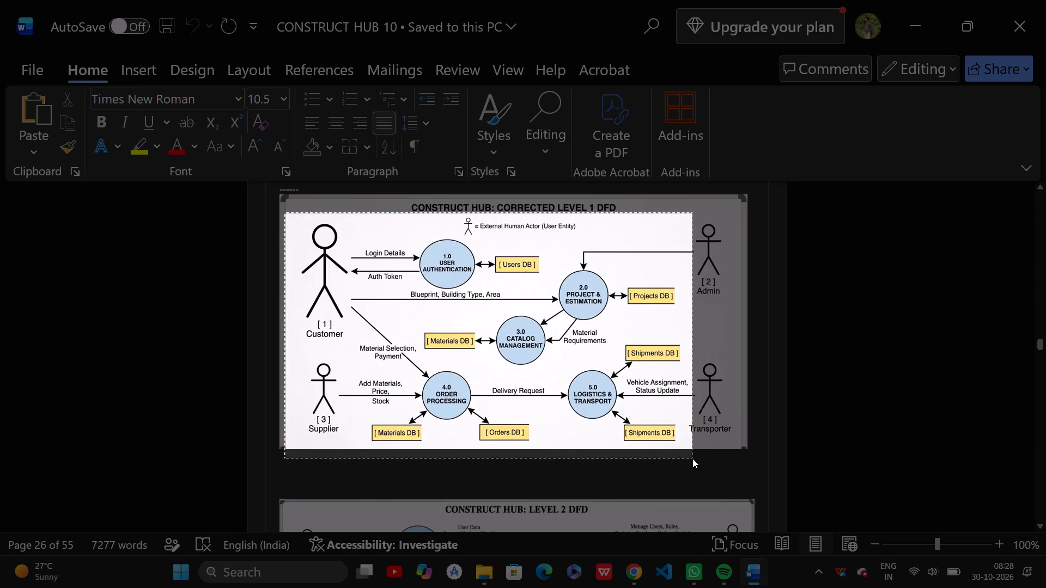
pyautogui.moveTo(692, 458); pyautogui.dragTo(741, 445)
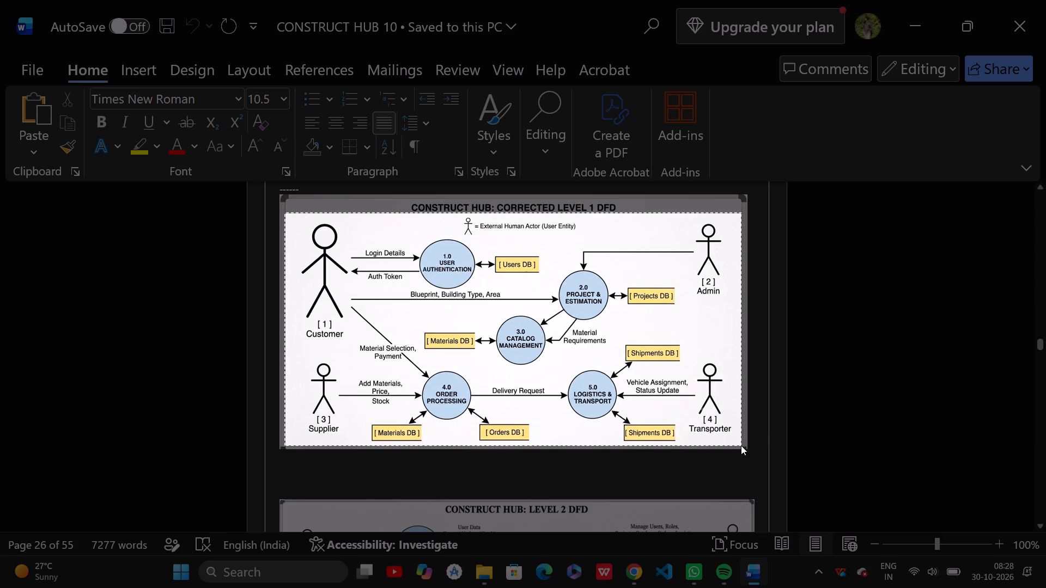
pyautogui.moveTo(741, 445); pyautogui.dragTo(743, 440)
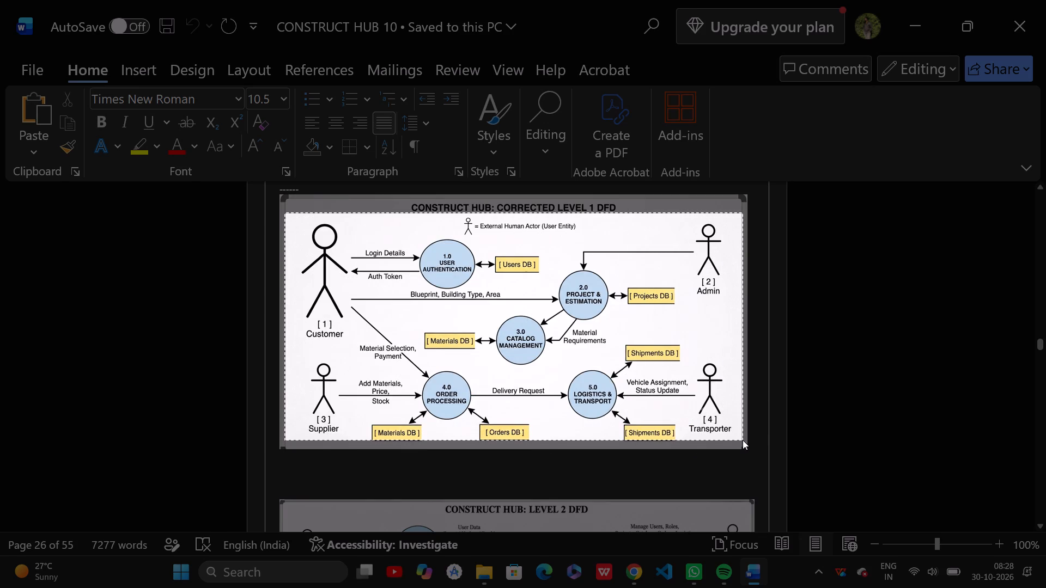
pyautogui.moveTo(743, 440); pyautogui.dragTo(741, 441)
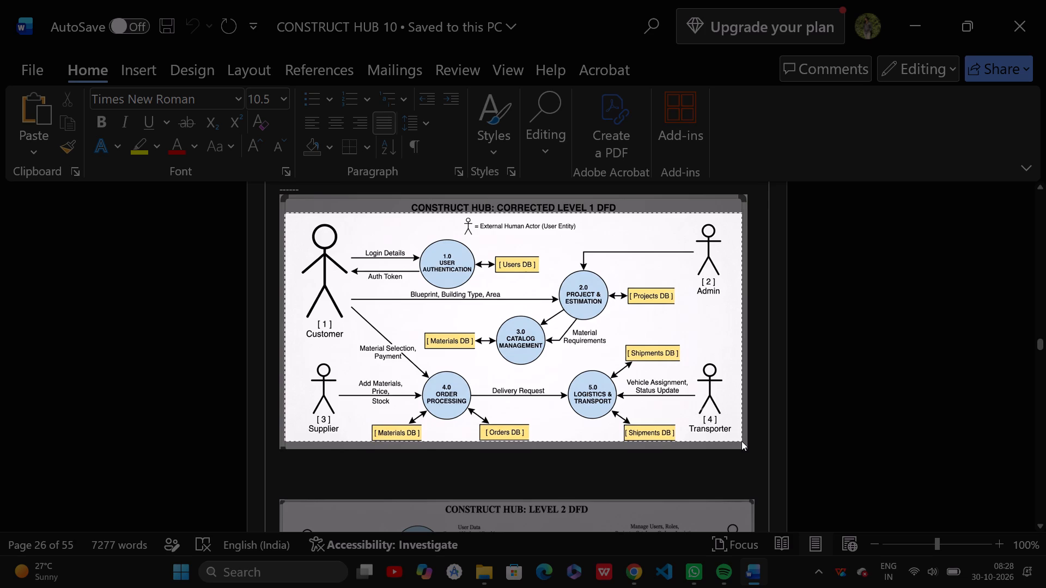
pyautogui.moveTo(741, 441); pyautogui.dragTo(741, 445)
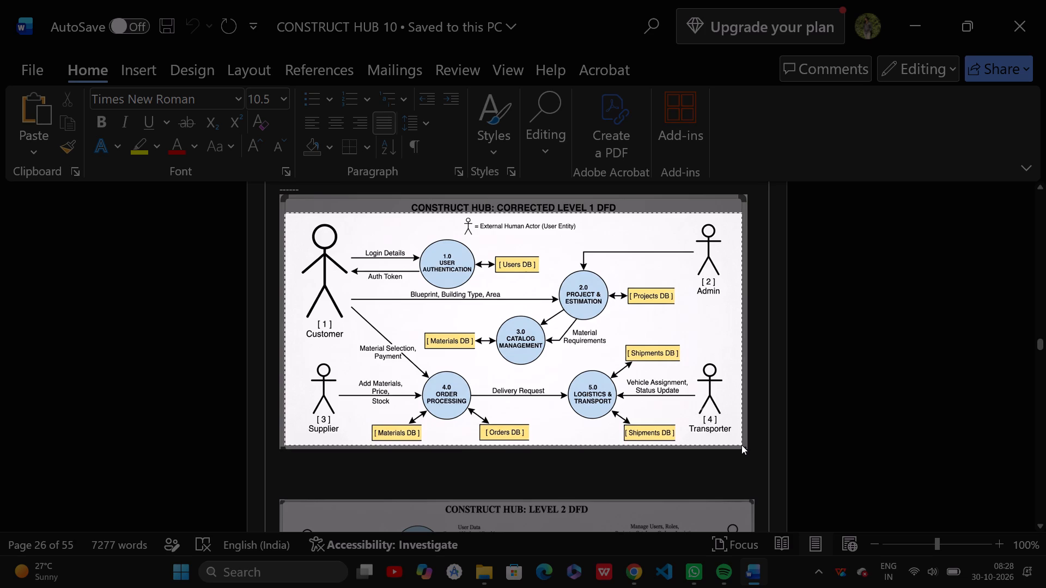
pyautogui.moveTo(741, 445); pyautogui.dragTo(742, 442)
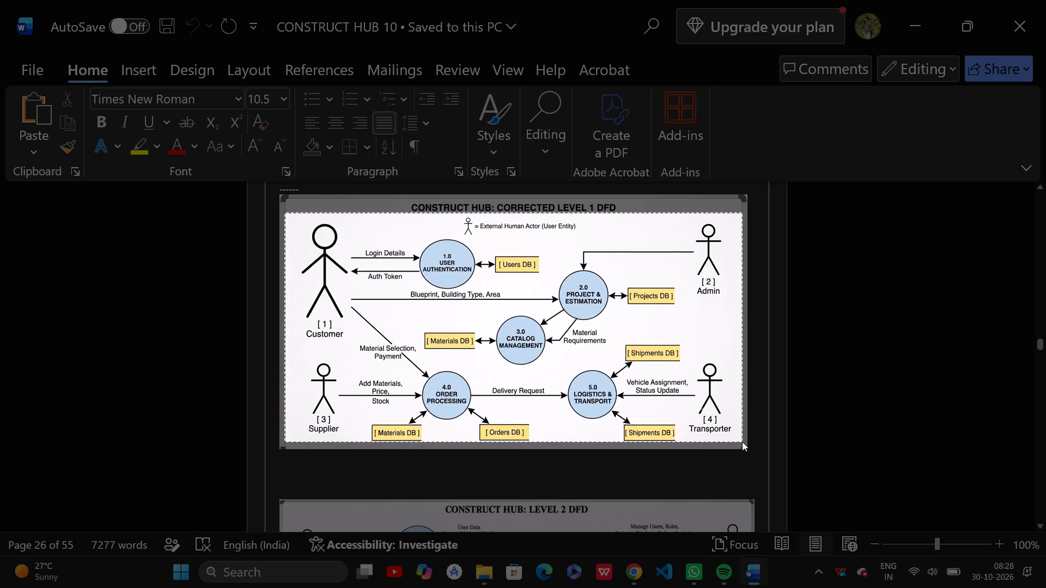
pyautogui.moveTo(742, 442); pyautogui.dragTo(742, 443)
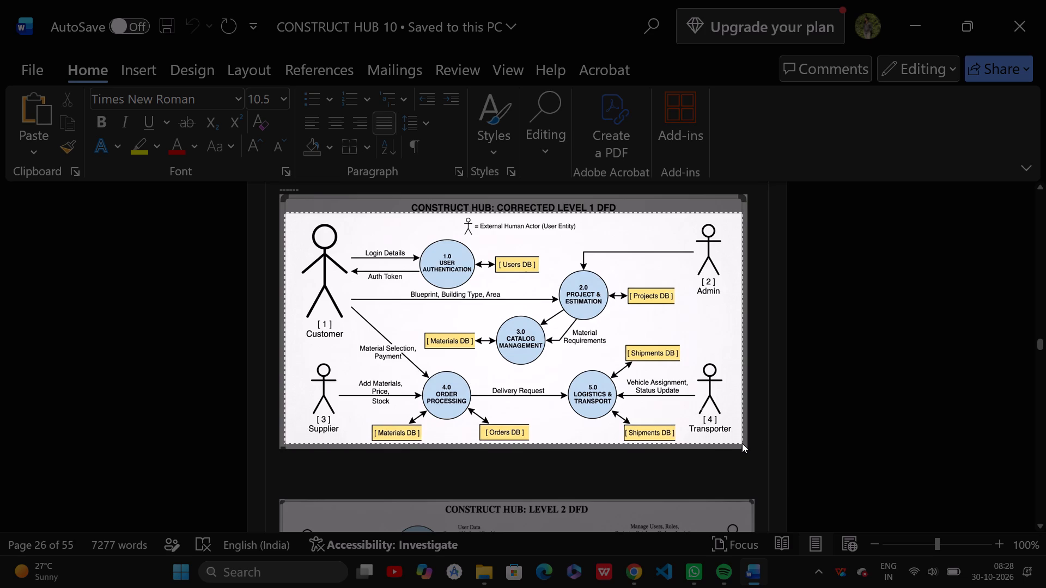
pyautogui.moveTo(742, 443); pyautogui.dragTo(742, 445)
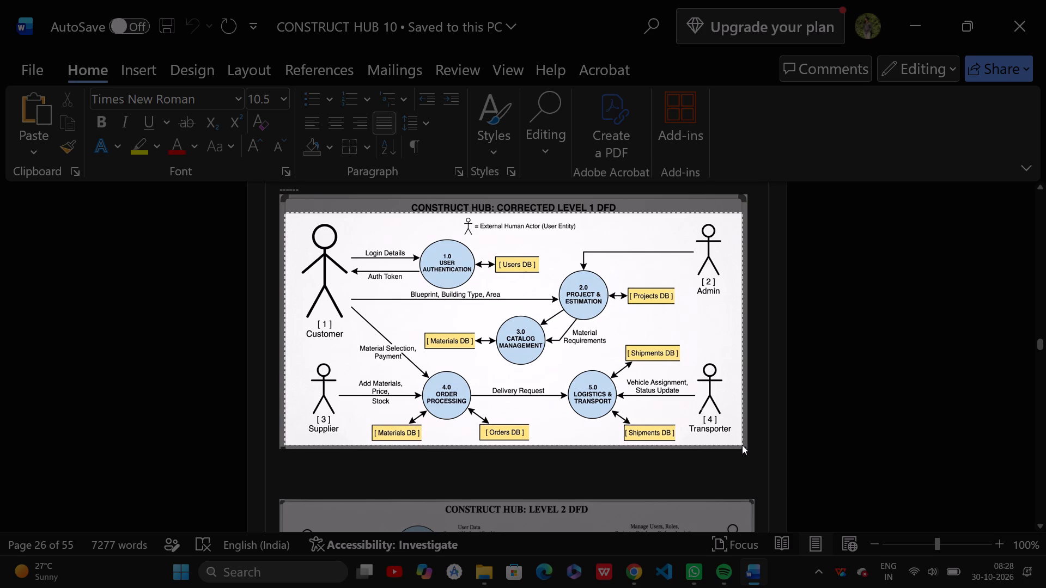
pyautogui.moveTo(742, 445); pyautogui.dragTo(741, 445)
# Replace the existing Level 1 DFD picture in section 4.3 with the captured snip.
pyautogui.click(653, 389)
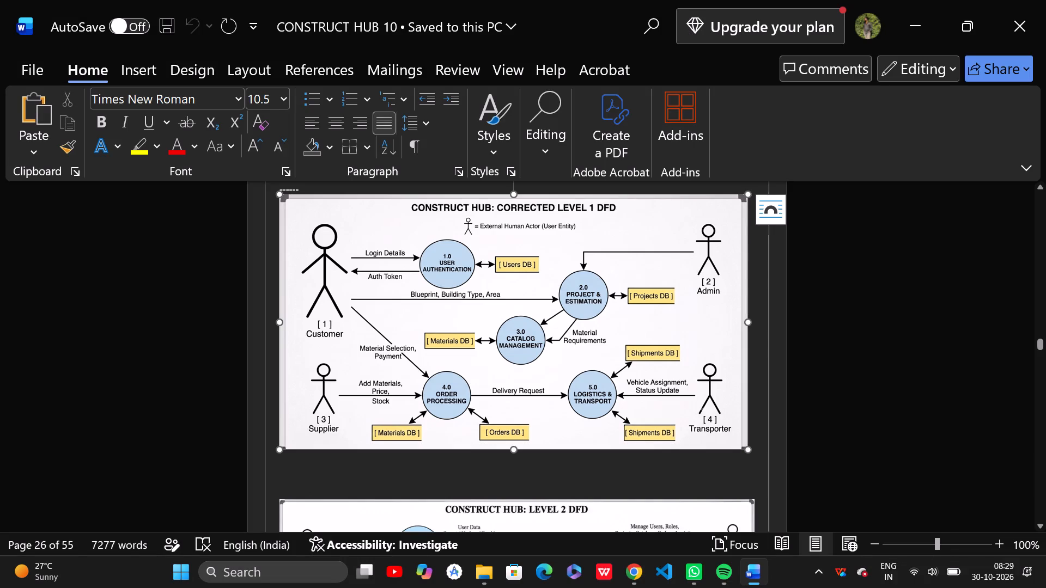
pyautogui.press('BackSpace')
pyautogui.hotkey('ctrl', 'v')
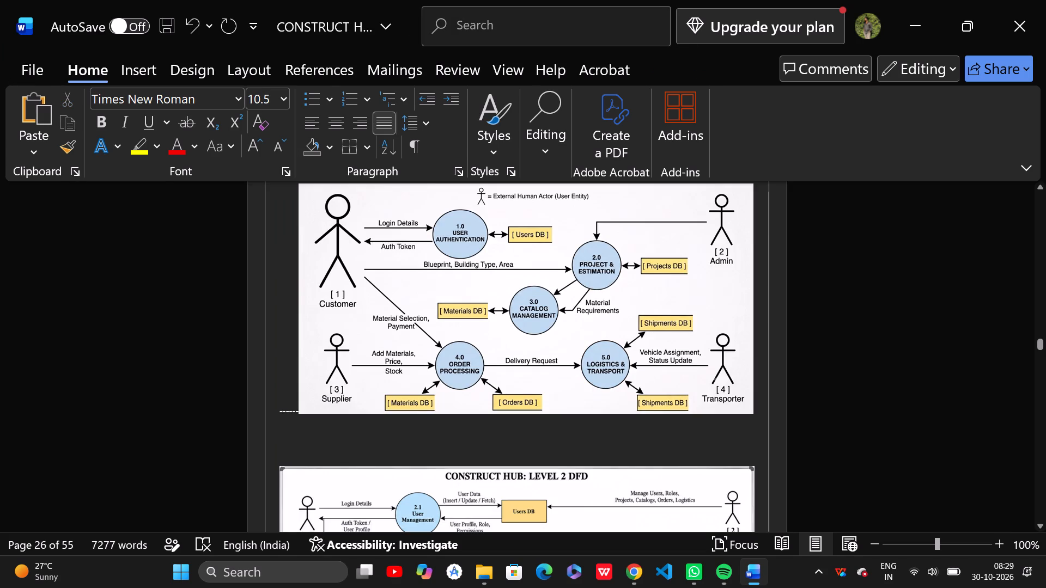
# Widen the new Level 1 DFD picture slightly so it sits below the dashed line, just short of the full text width.
pyautogui.click(335, 334)
pyautogui.moveTo(297, 298); pyautogui.dragTo(285, 301)
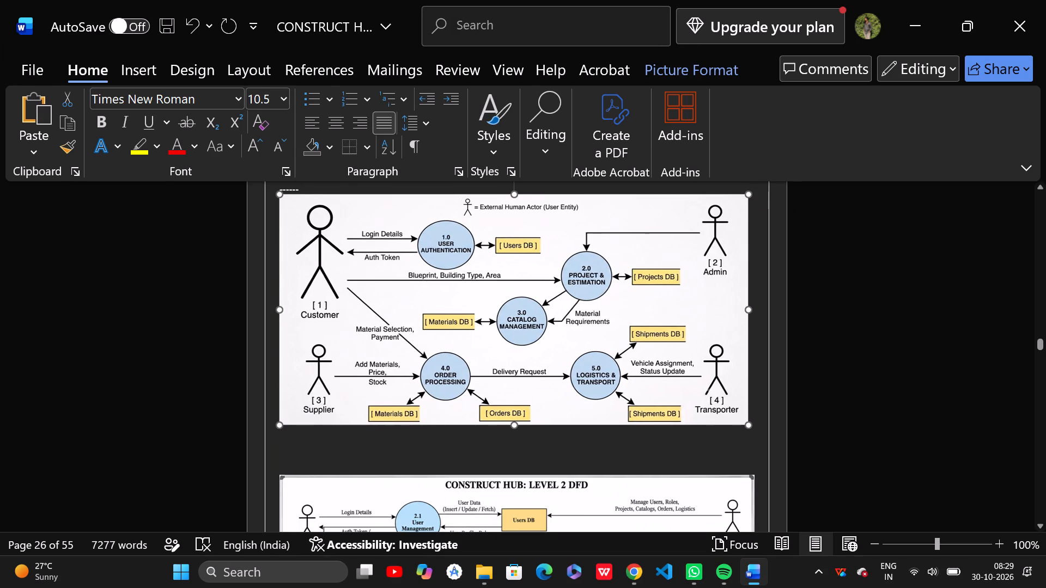
pyautogui.moveTo(285, 301); pyautogui.dragTo(294, 303)
pyautogui.click(911, 345)
pyautogui.scroll(2, 786, 389)
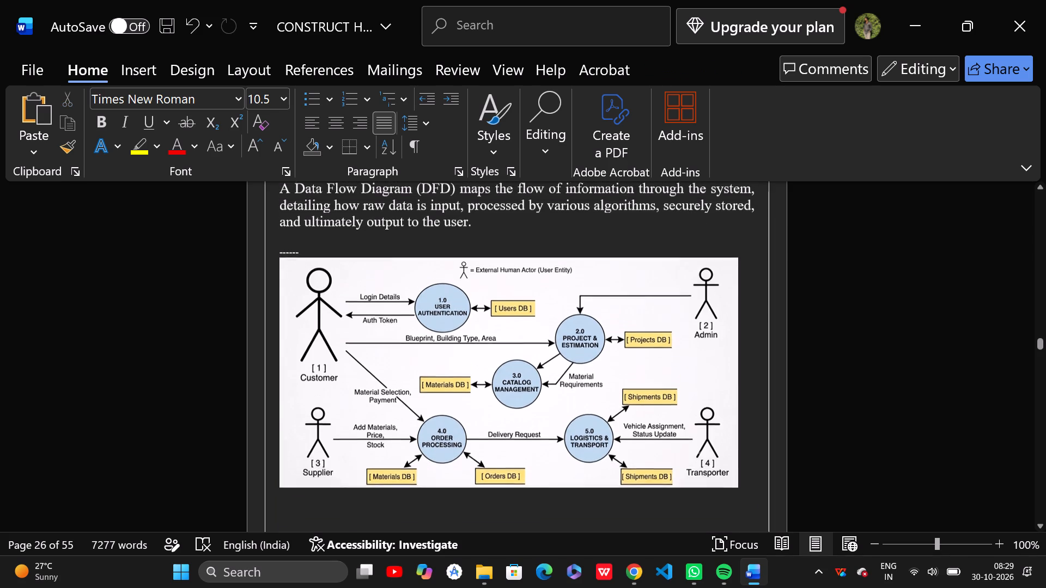
# Delete one dash from the end of the dashed line above the Level 1 DFD in section 4.3.
pyautogui.scroll(1, 636, 399)
pyautogui.click(285, 287)
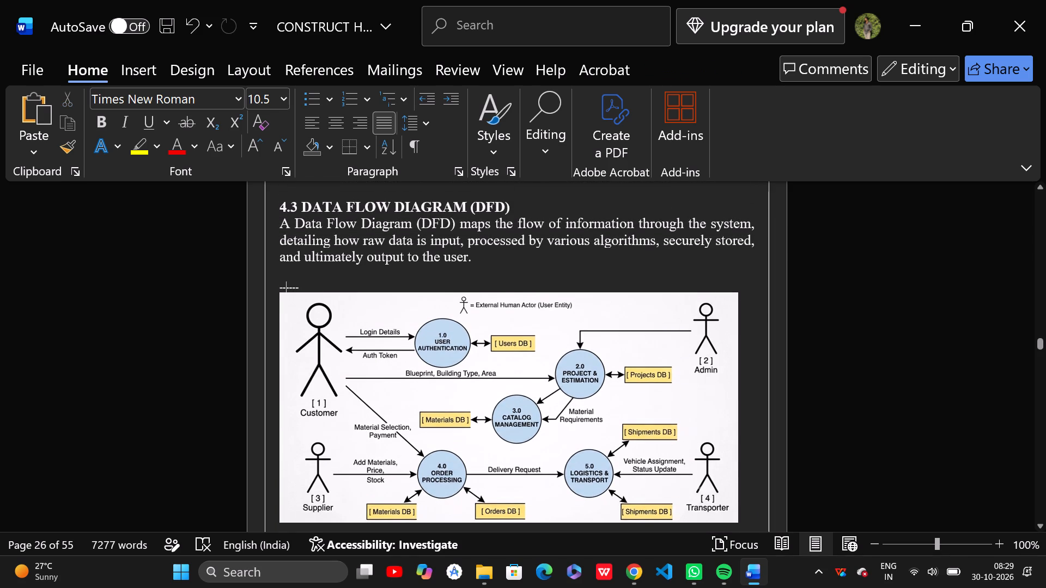
pyautogui.click(300, 287)
pyautogui.press('BackSpace')
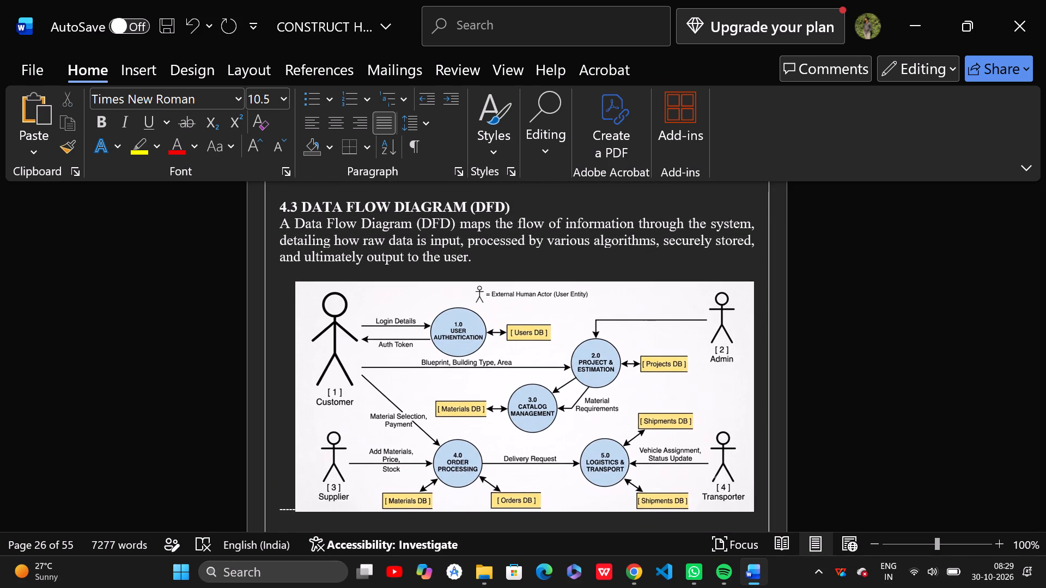
# Widen the Level 1 DFD picture slightly so it sits below the shortened dashed line, within the text margins.
pyautogui.click(328, 337)
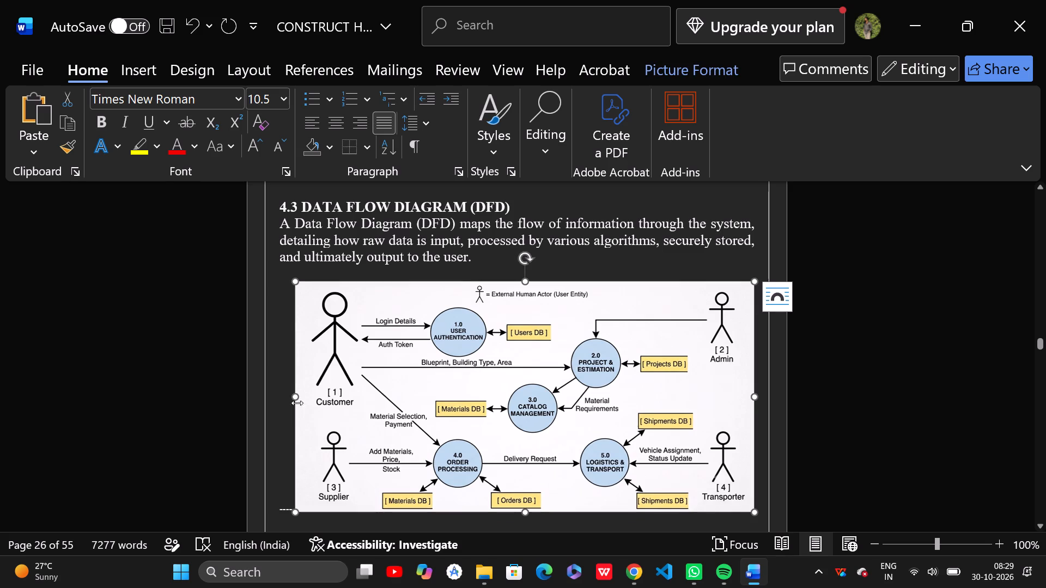
pyautogui.moveTo(294, 394); pyautogui.dragTo(287, 397)
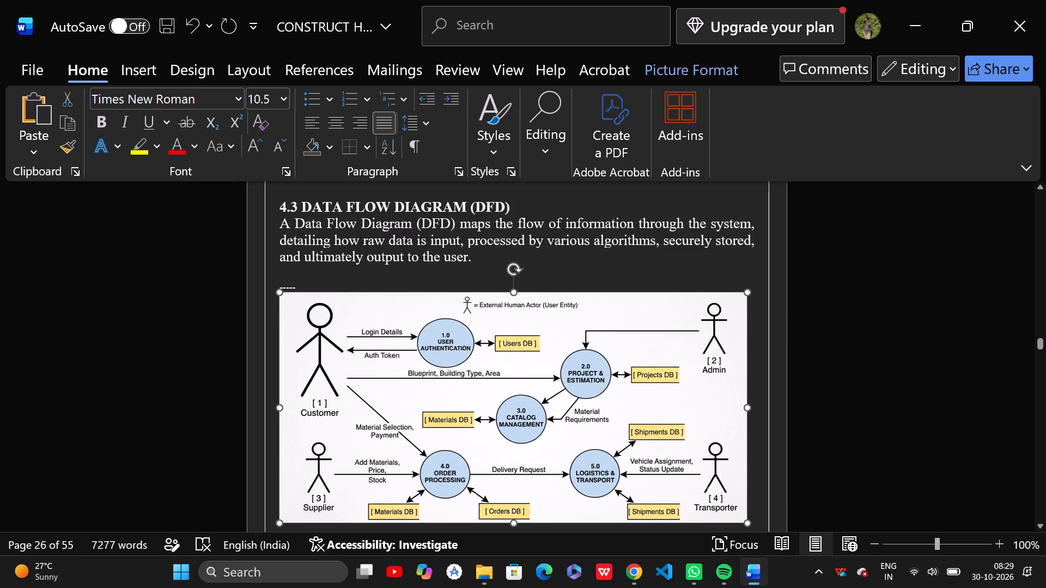
pyautogui.moveTo(287, 397); pyautogui.dragTo(292, 399)
pyautogui.click(888, 346)
# Examine the Level 2 DFD picture and its placement below the Level 1 DFD in section 4.3.
pyautogui.scroll(-2, 727, 372)
pyautogui.scroll(-1, 552, 370)
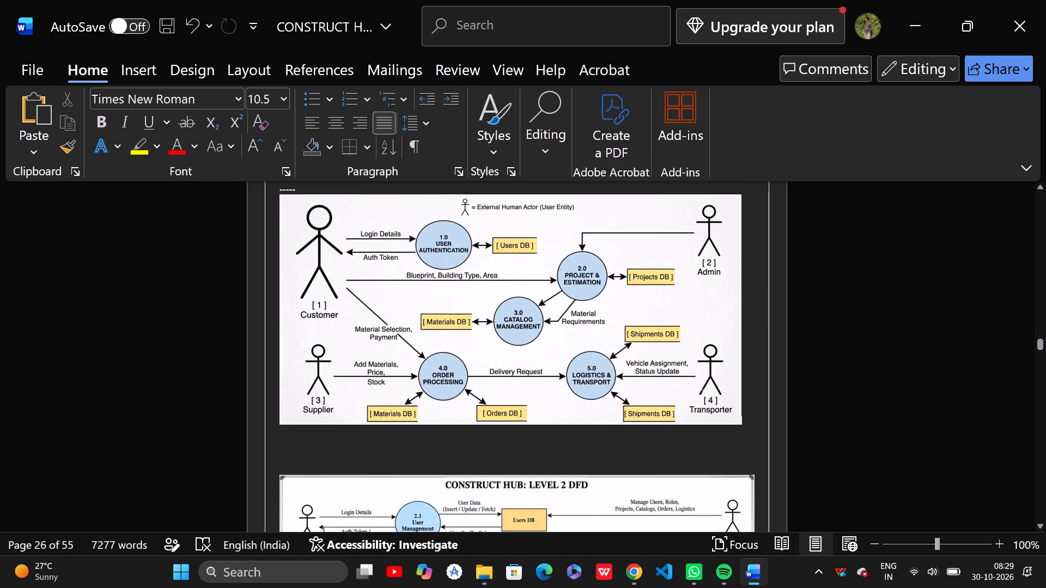
pyautogui.scroll(-5, 547, 371)
pyautogui.scroll(3, 543, 371)
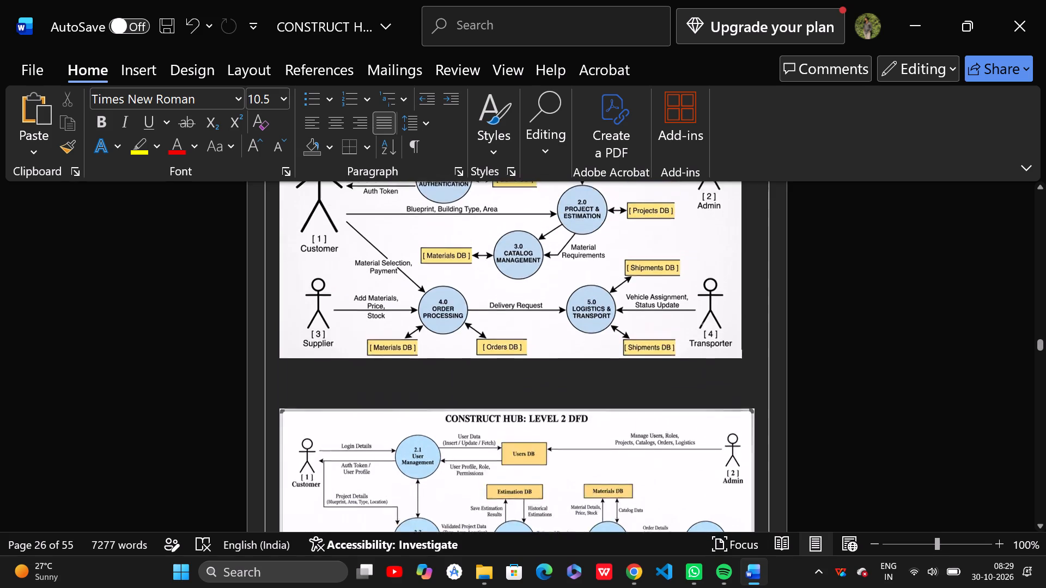
pyautogui.scroll(4, 543, 371)
pyautogui.scroll(-7, 536, 431)
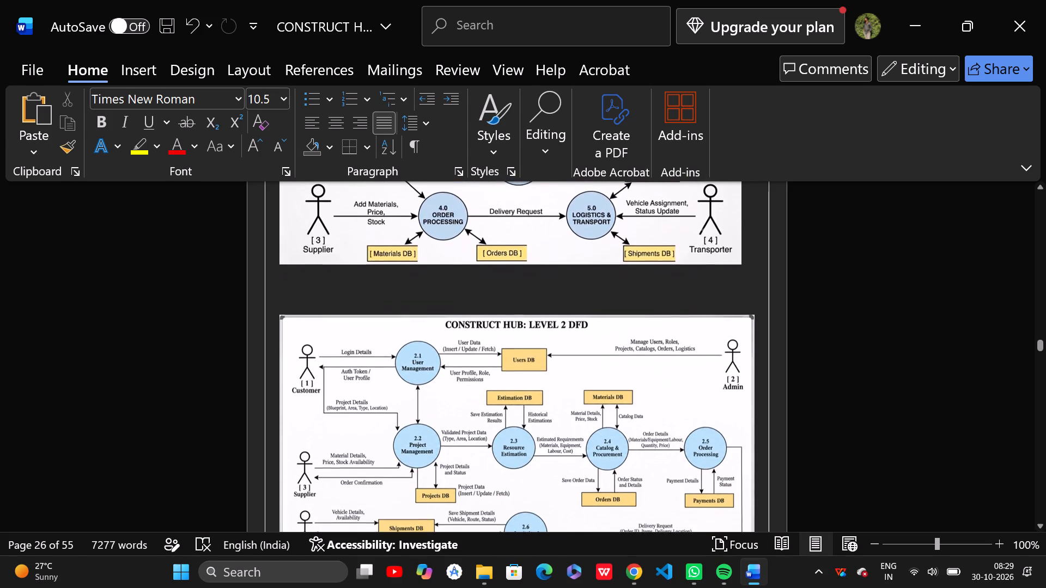
pyautogui.scroll(-2, 543, 401)
pyautogui.click(499, 347)
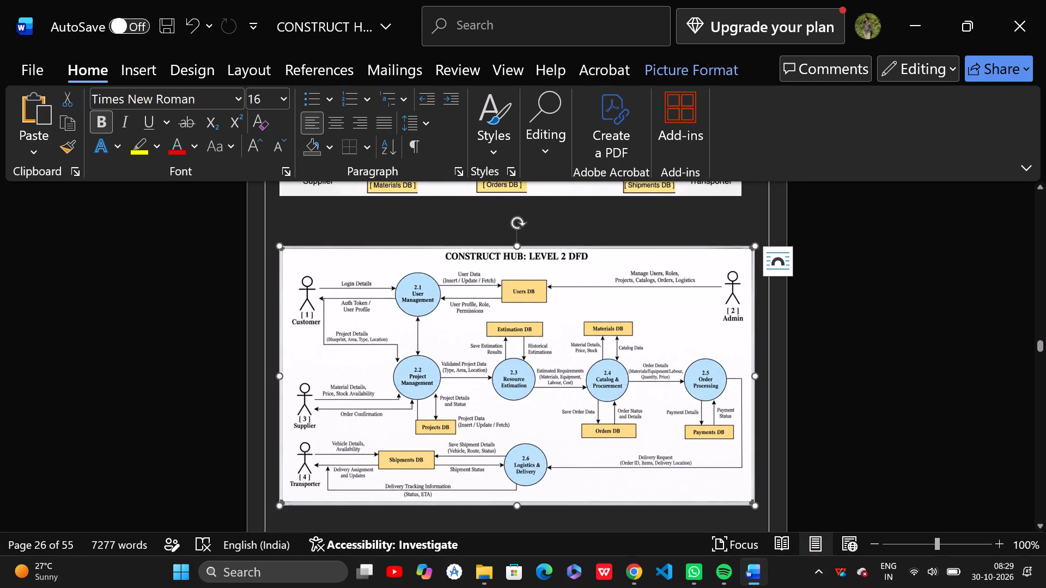
pyautogui.click(958, 367)
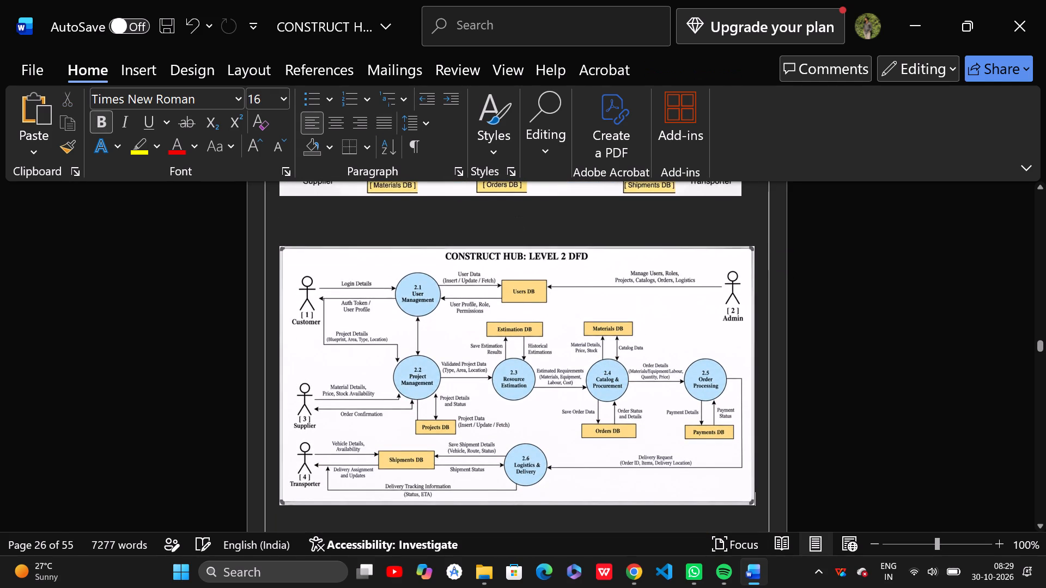
pyautogui.click(921, 360)
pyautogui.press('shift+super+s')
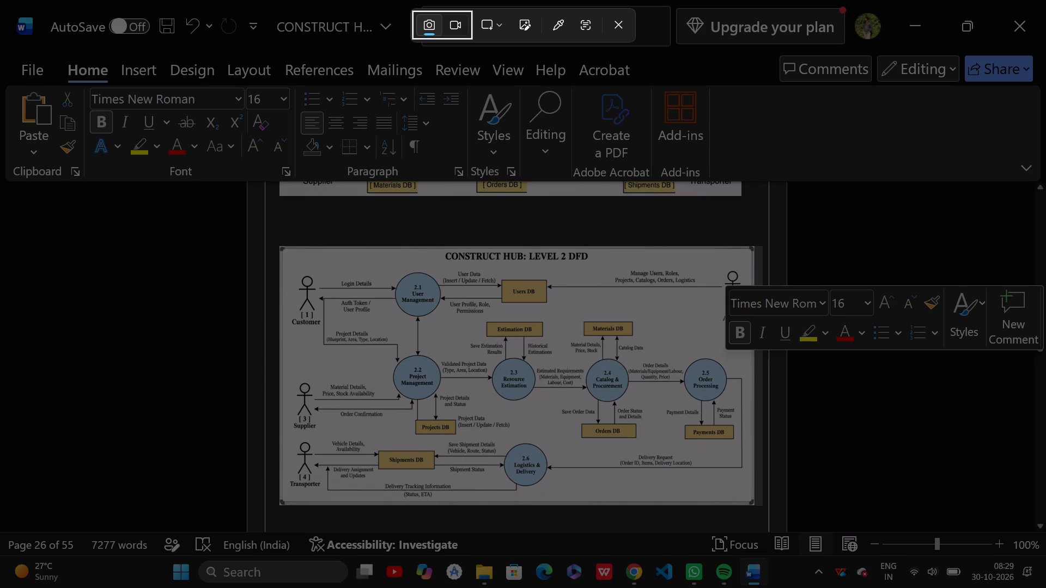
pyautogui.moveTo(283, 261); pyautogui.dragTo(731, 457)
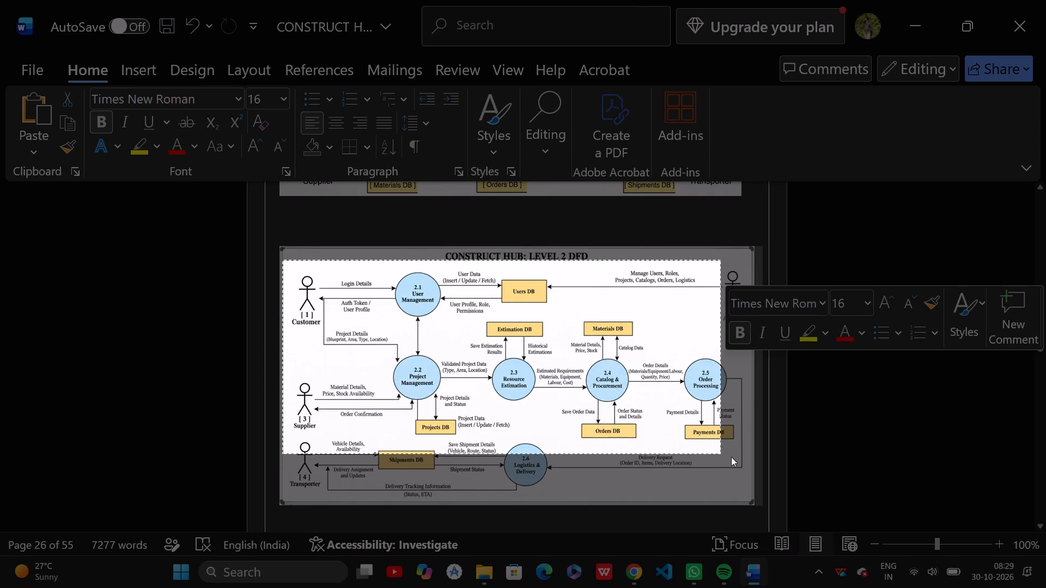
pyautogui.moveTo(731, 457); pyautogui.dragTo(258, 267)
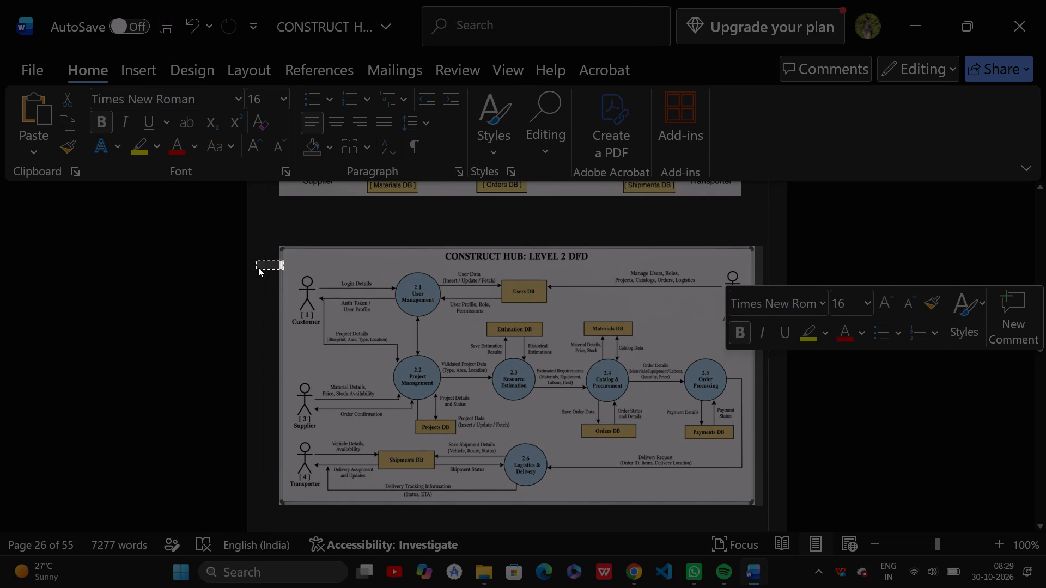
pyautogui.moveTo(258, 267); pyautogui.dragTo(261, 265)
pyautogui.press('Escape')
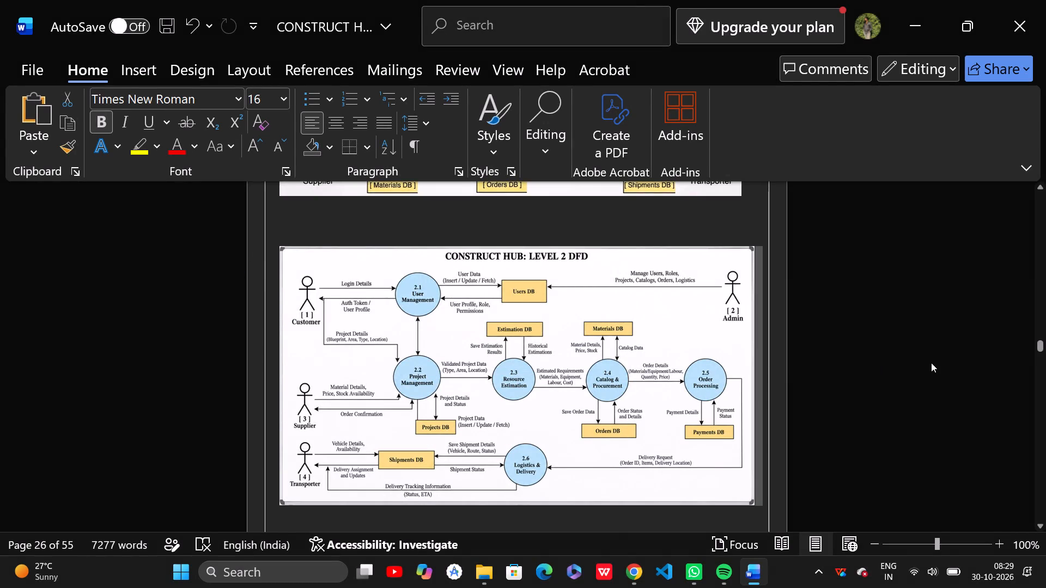
# Capture a screen snip of the Level 2 DFD in section 4.3, leaving out its title line and dark outer border.
pyautogui.press('shift+super+s')
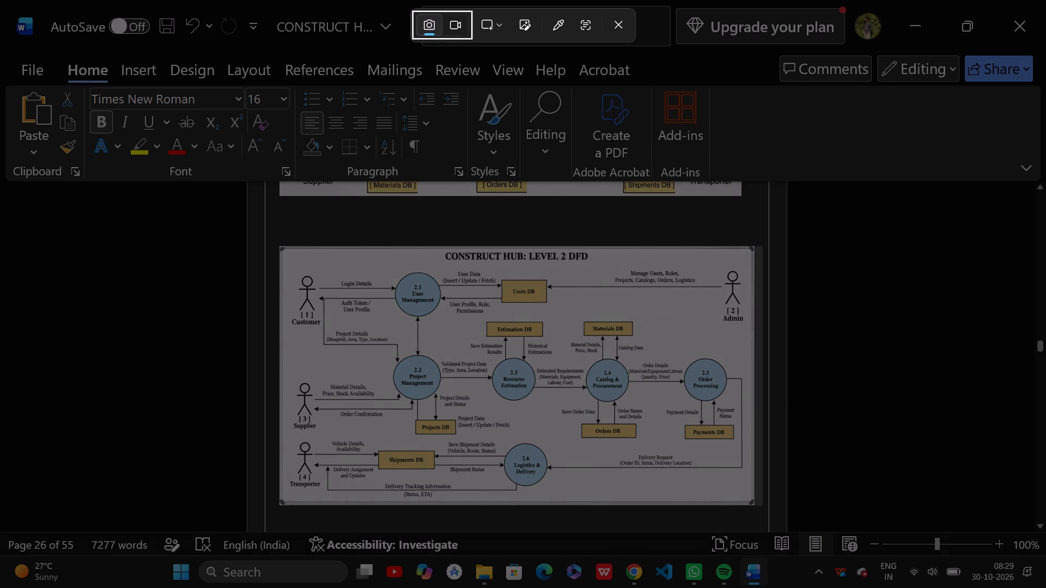
pyautogui.moveTo(283, 263); pyautogui.dragTo(689, 356)
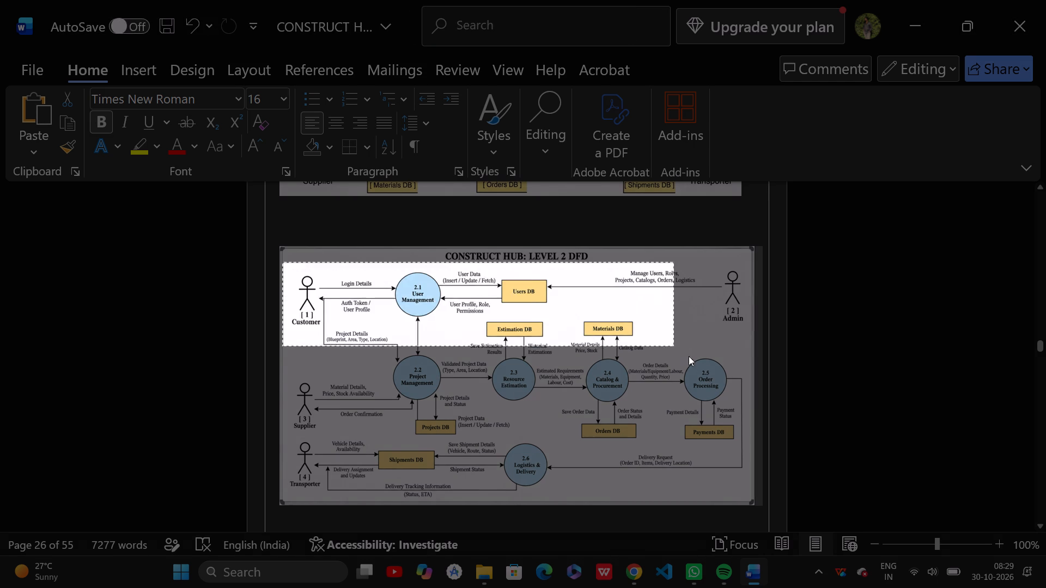
pyautogui.moveTo(689, 356); pyautogui.dragTo(747, 492)
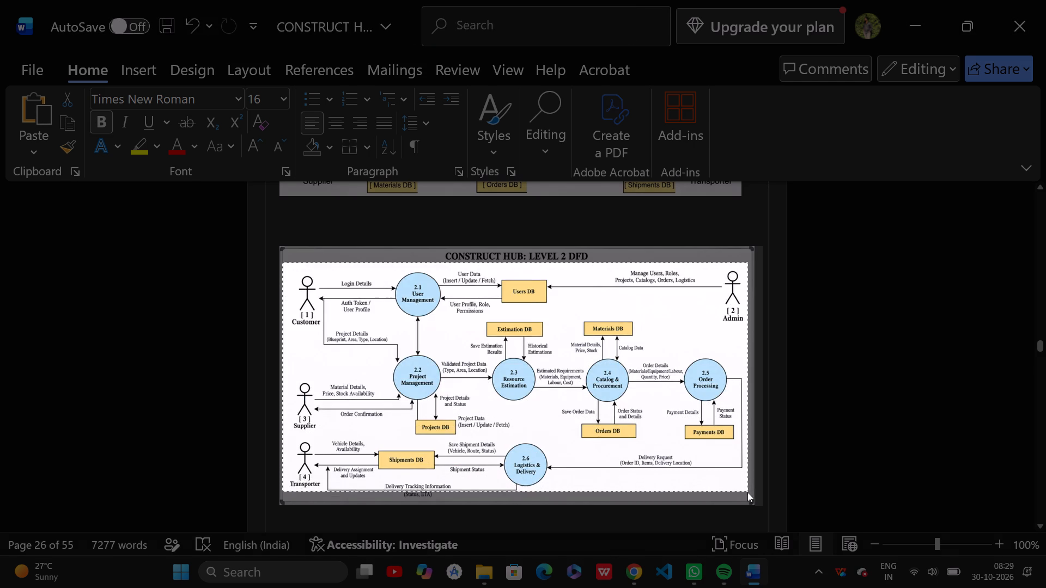
pyautogui.moveTo(747, 492); pyautogui.dragTo(752, 497)
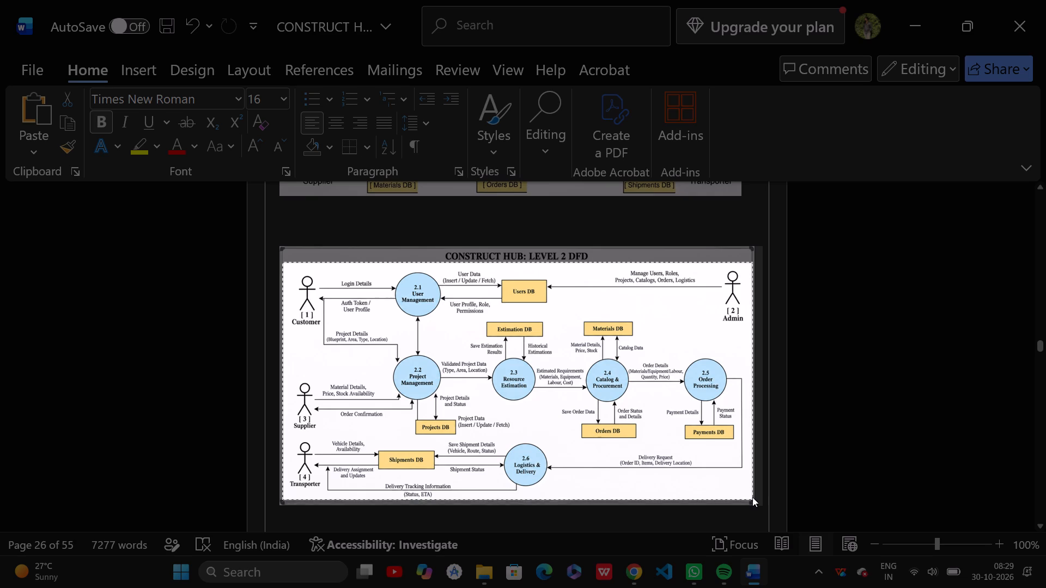
pyautogui.moveTo(752, 497); pyautogui.dragTo(751, 487)
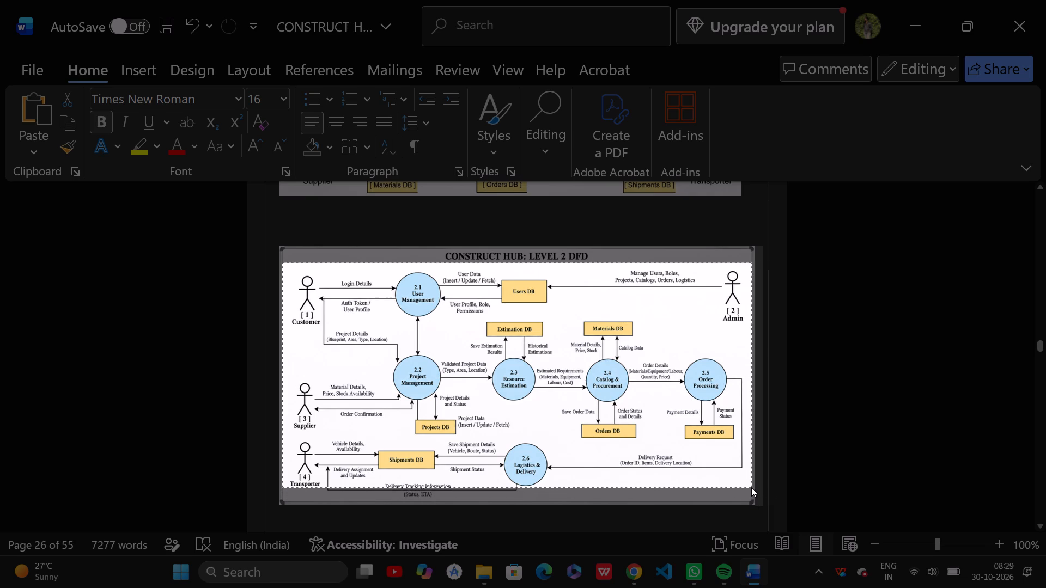
pyautogui.moveTo(751, 487); pyautogui.dragTo(749, 500)
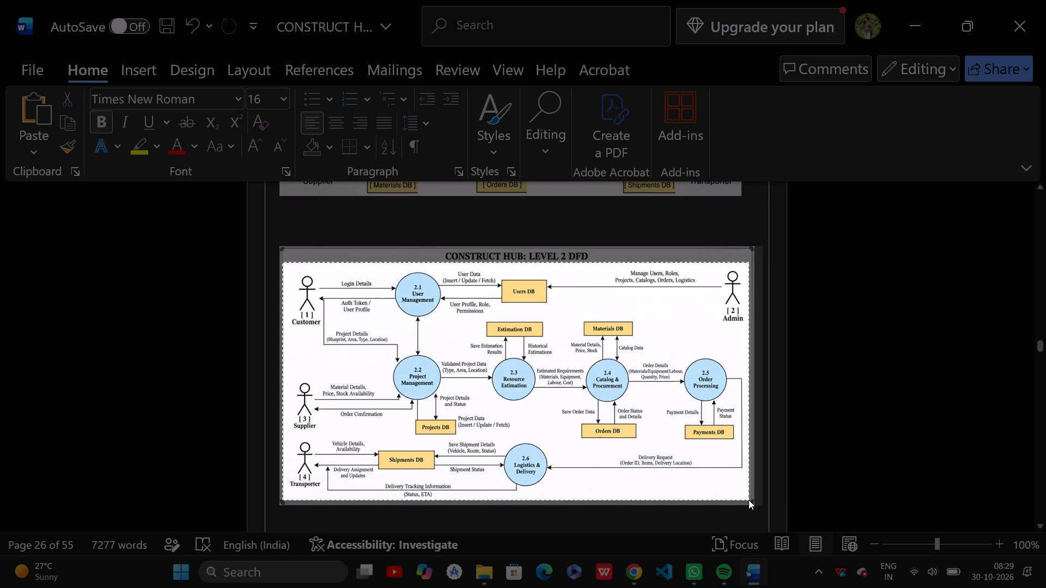
pyautogui.moveTo(749, 500); pyautogui.dragTo(748, 501)
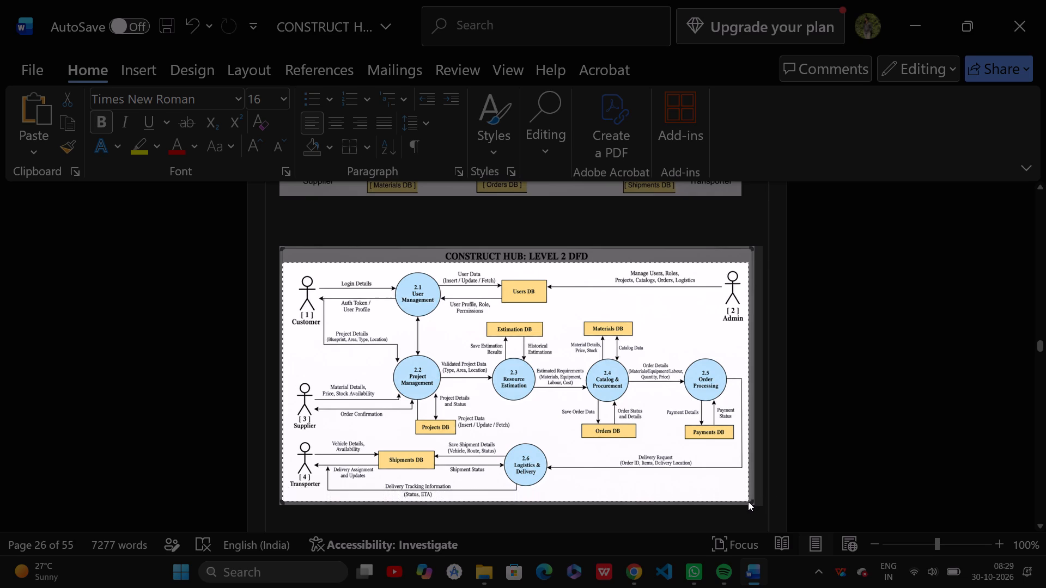
pyautogui.moveTo(748, 501); pyautogui.dragTo(751, 497)
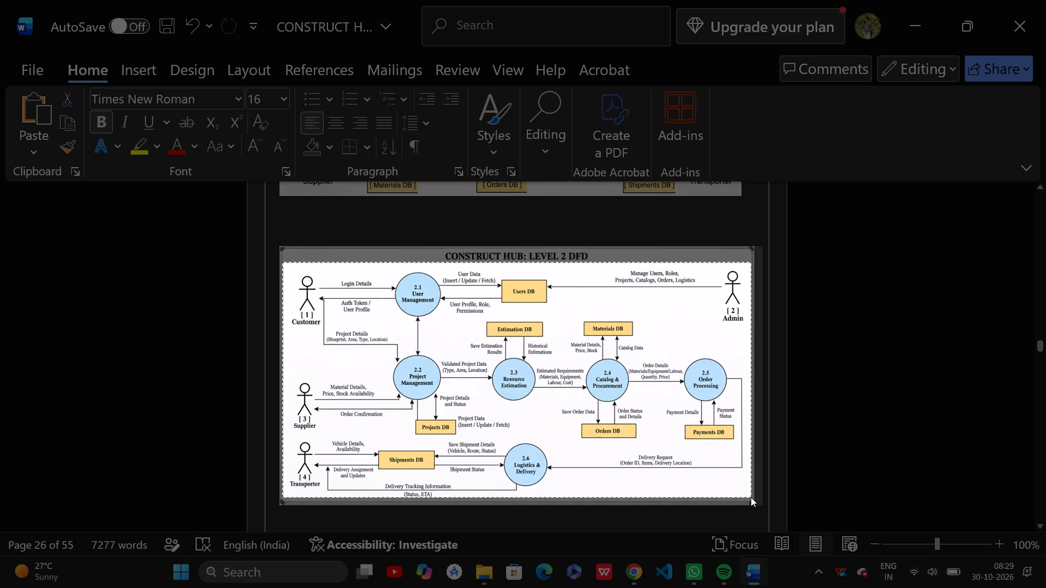
pyautogui.moveTo(751, 497); pyautogui.dragTo(750, 500)
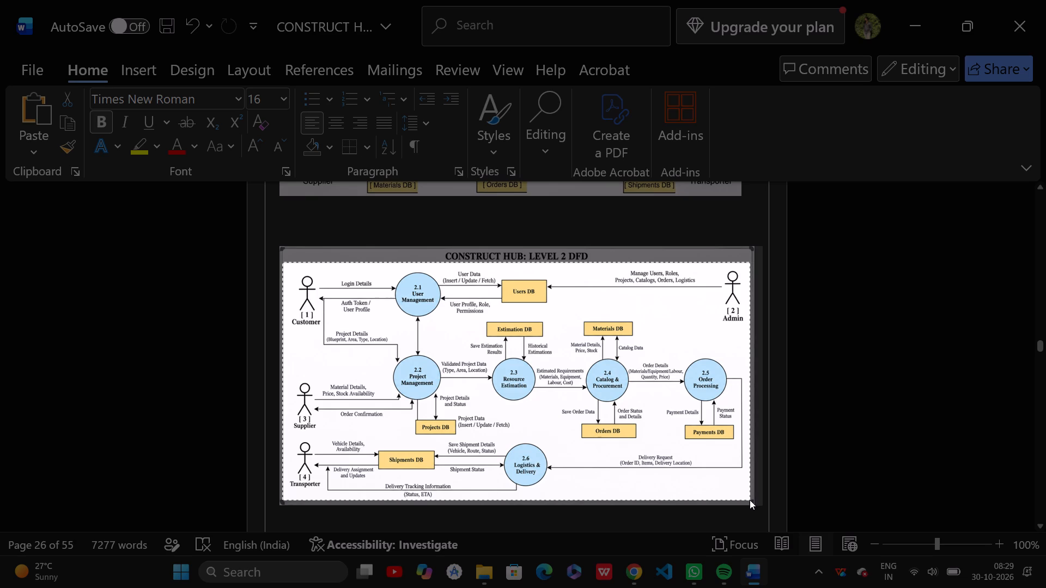
pyautogui.moveTo(750, 500); pyautogui.dragTo(750, 498)
pyautogui.moveTo(750, 498); pyautogui.dragTo(751, 499)
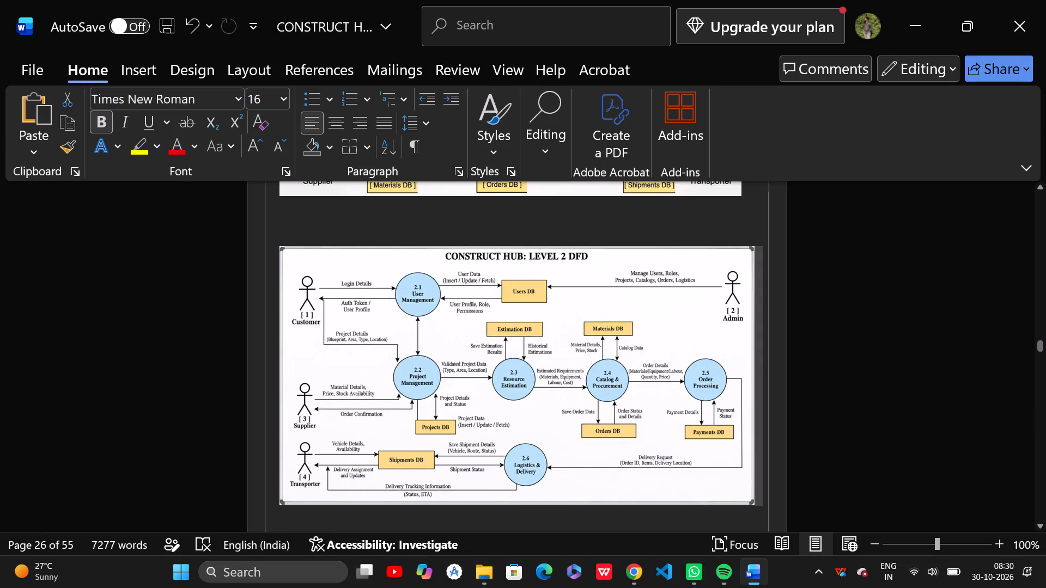
# Replace the existing Level 2 DFD picture in section 4.3 with the captured snip.
pyautogui.click(577, 345)
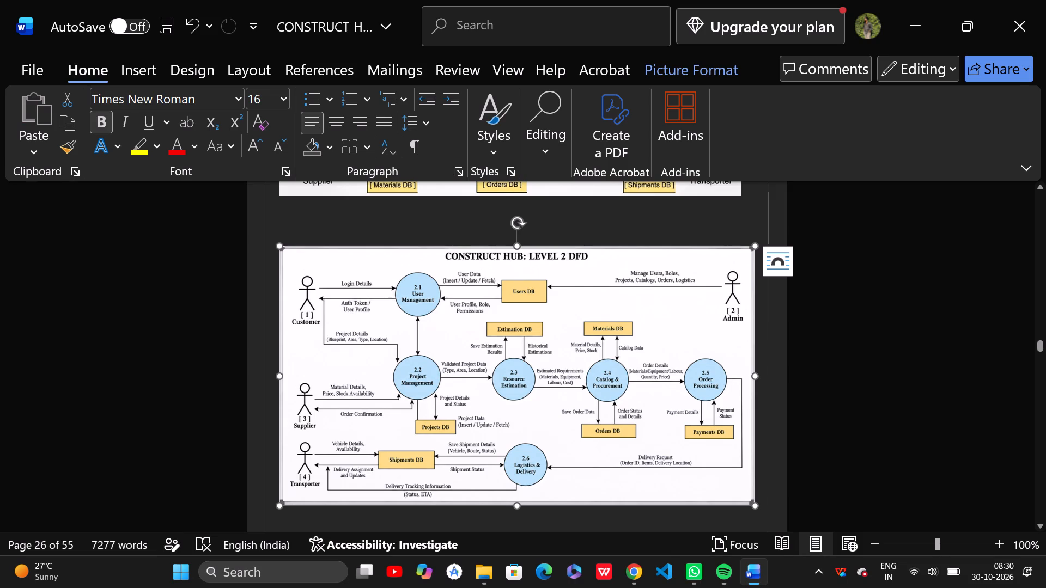
pyautogui.press('BackSpace')
pyautogui.hotkey('ctrl', 'v')
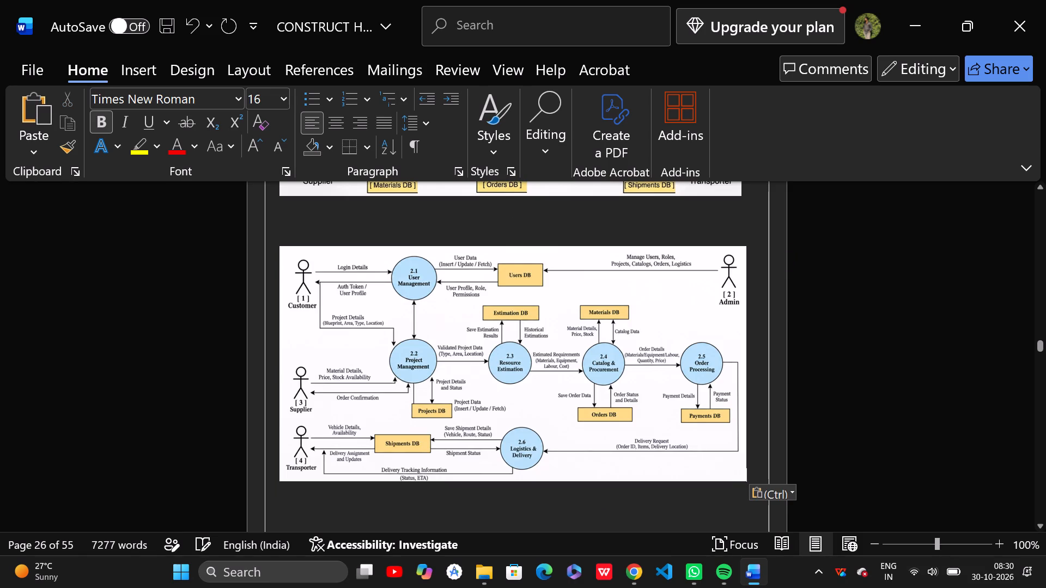
# Adjust the height of the new Level 2 DFD picture, stretching it slightly and reducing it to just under its pasted height.
pyautogui.click(596, 342)
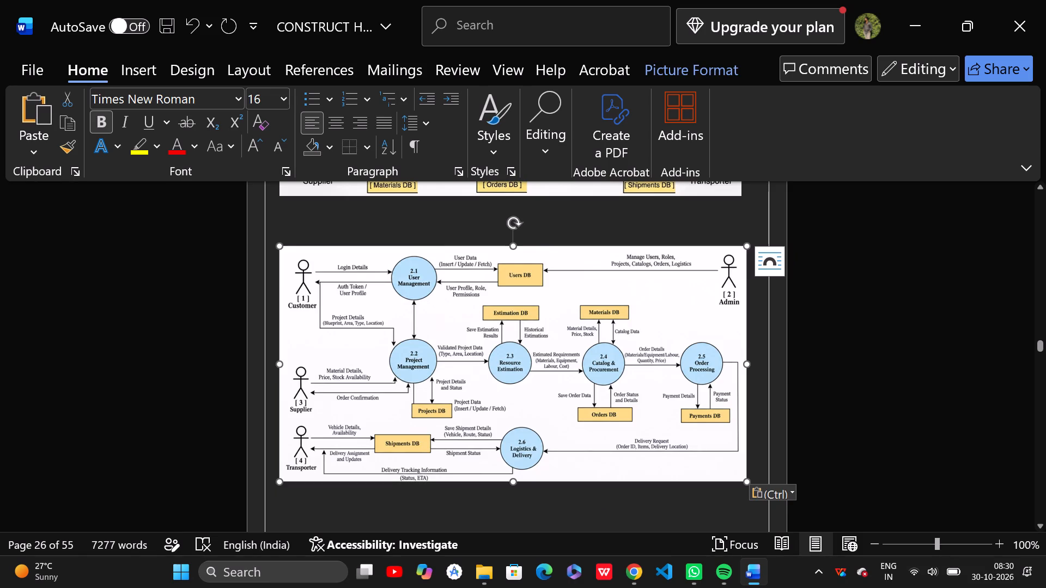
pyautogui.moveTo(514, 482); pyautogui.dragTo(515, 494)
pyautogui.scroll(-2, 505, 410)
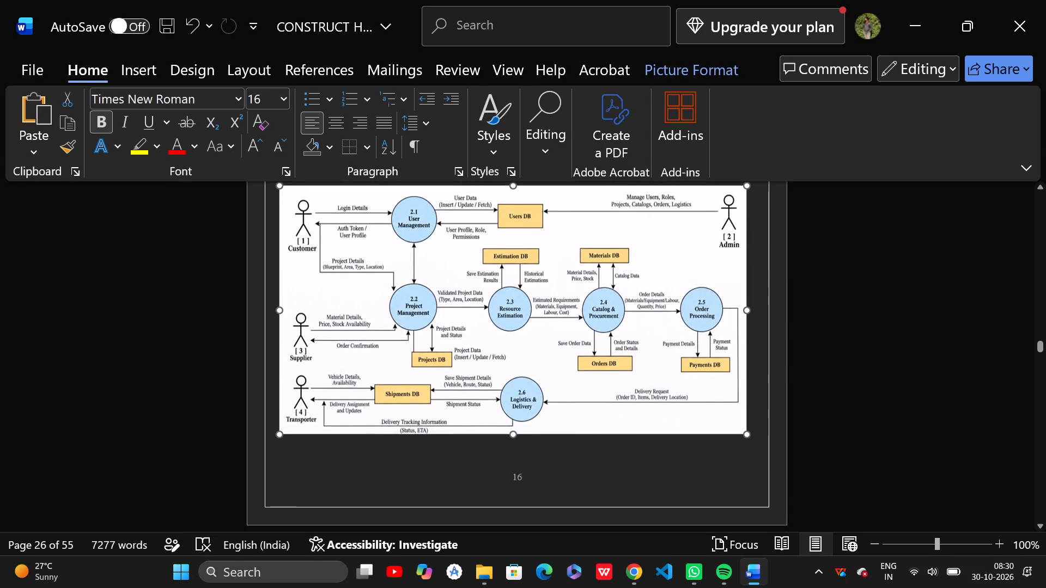
pyautogui.scroll(-1, 505, 411)
pyautogui.scroll(4, 604, 429)
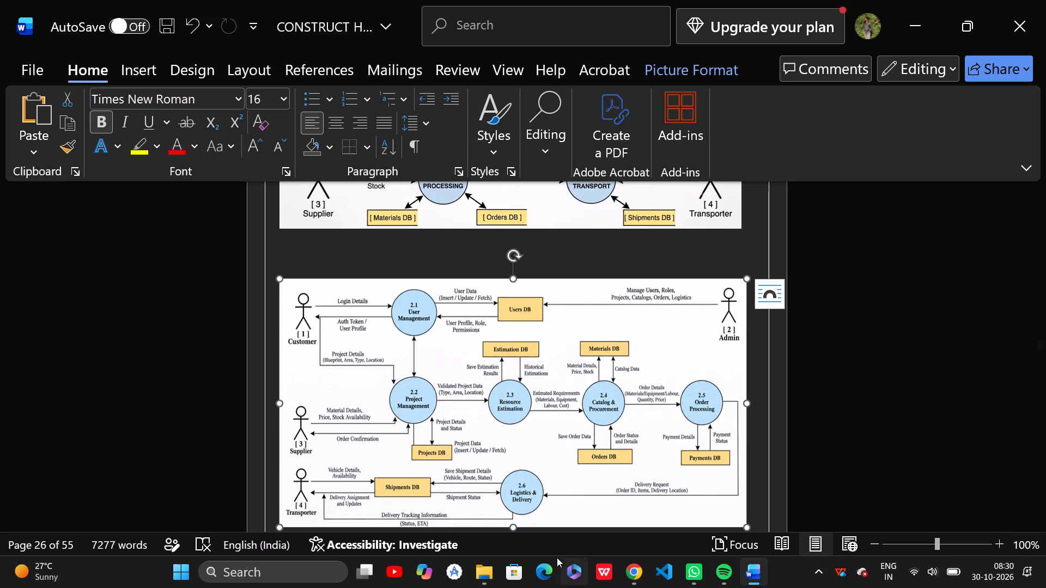
pyautogui.moveTo(512, 526); pyautogui.dragTo(512, 511)
# Add the caption "FIGURE 4.3.1 LEVEL 0 DATA FLOW DIAGRAM" on a new line directly below the first DFD picture in section 4.3.
pyautogui.scroll(1, 503, 398)
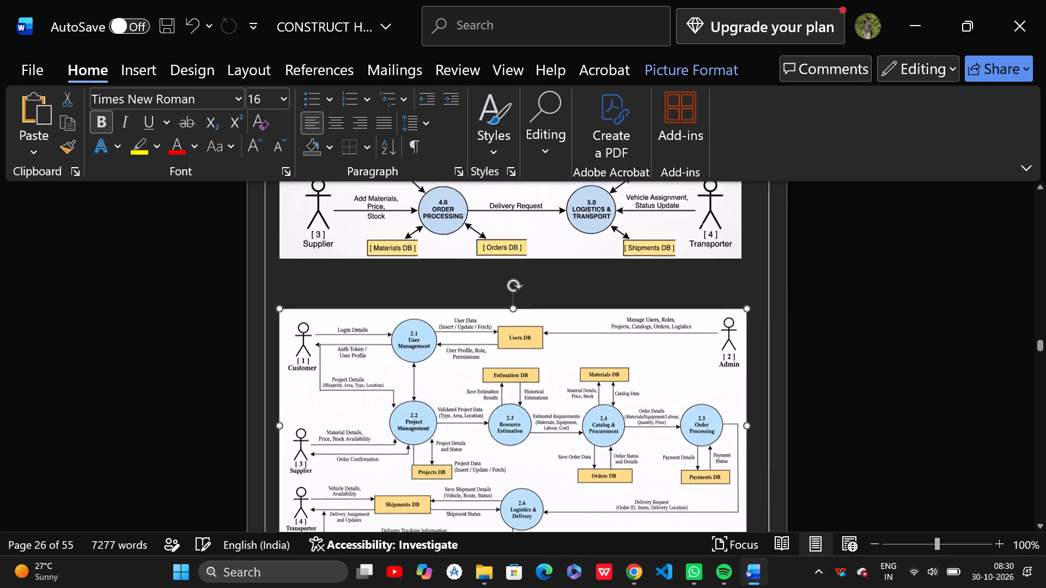
pyautogui.scroll(6, 700, 268)
pyautogui.click(598, 326)
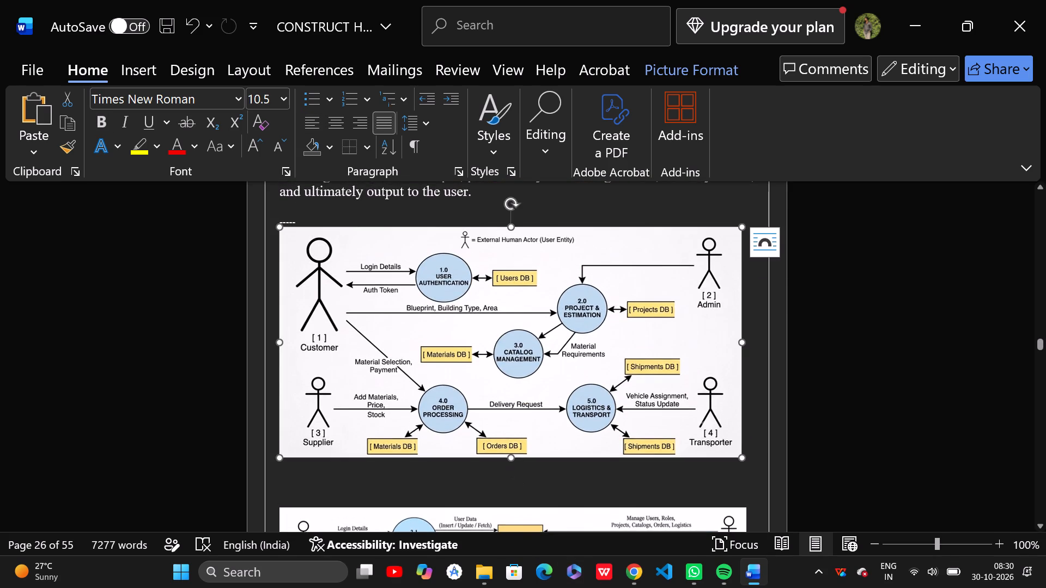
pyautogui.click(748, 450)
pyautogui.press('Return')
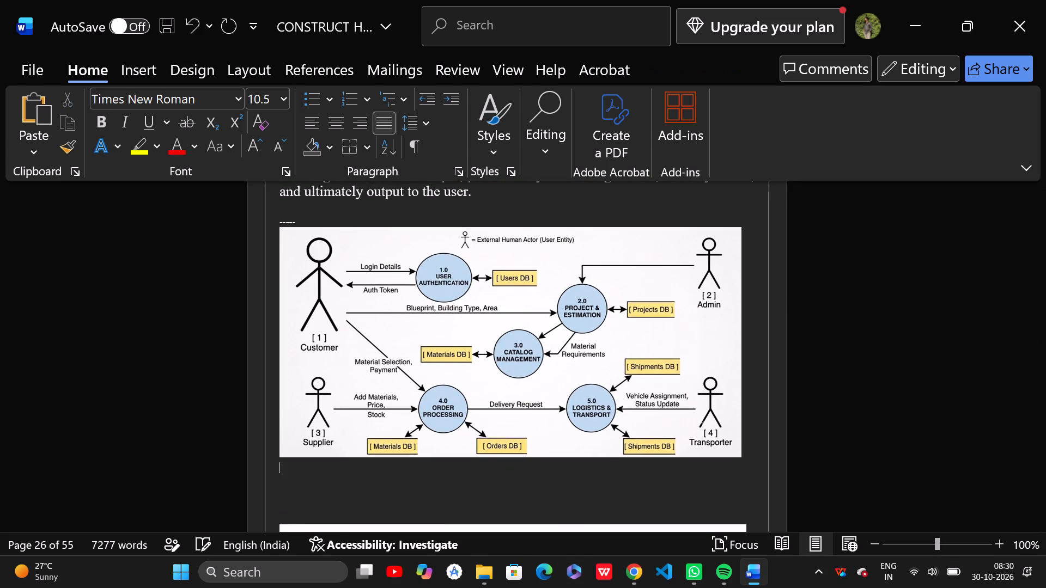
pyautogui.press('f')
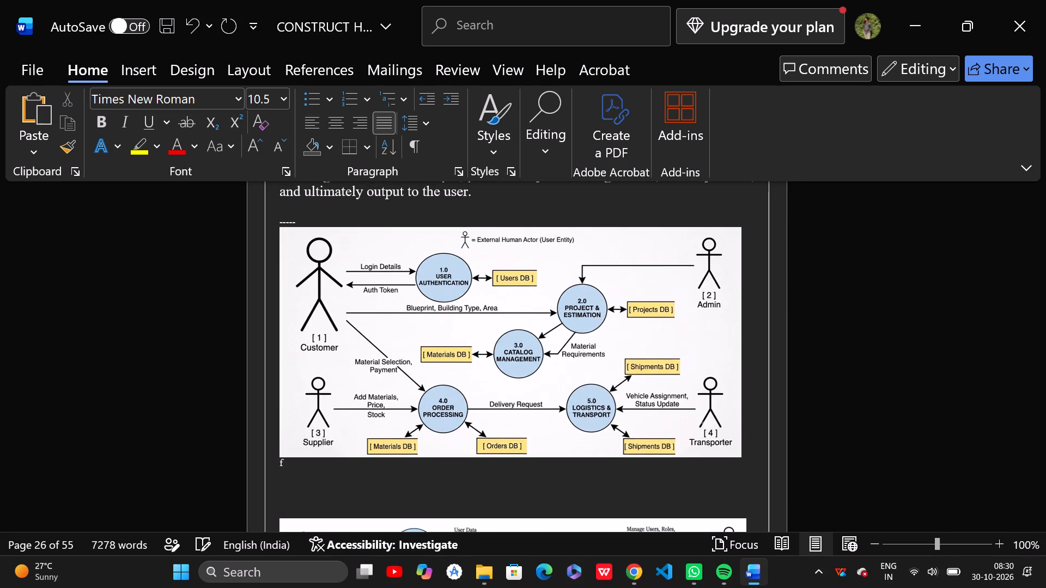
pyautogui.press('BackSpace')
pyautogui.press('g')
pyautogui.press('BackSpace')
pyautogui.write('FIGURE')
pyautogui.press('space')
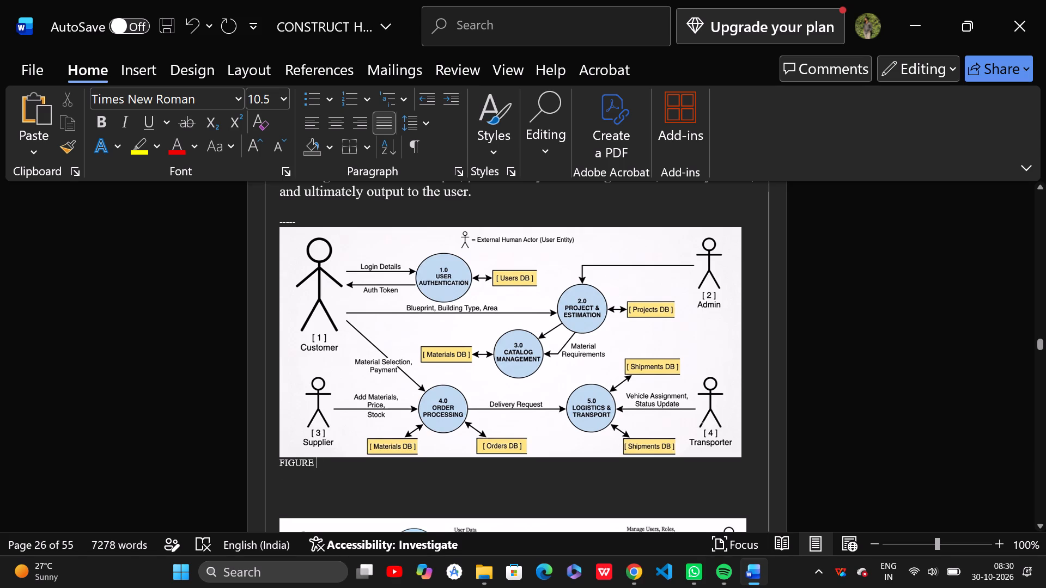
pyautogui.scroll(1, 789, 494)
pyautogui.scroll(-1, 789, 494)
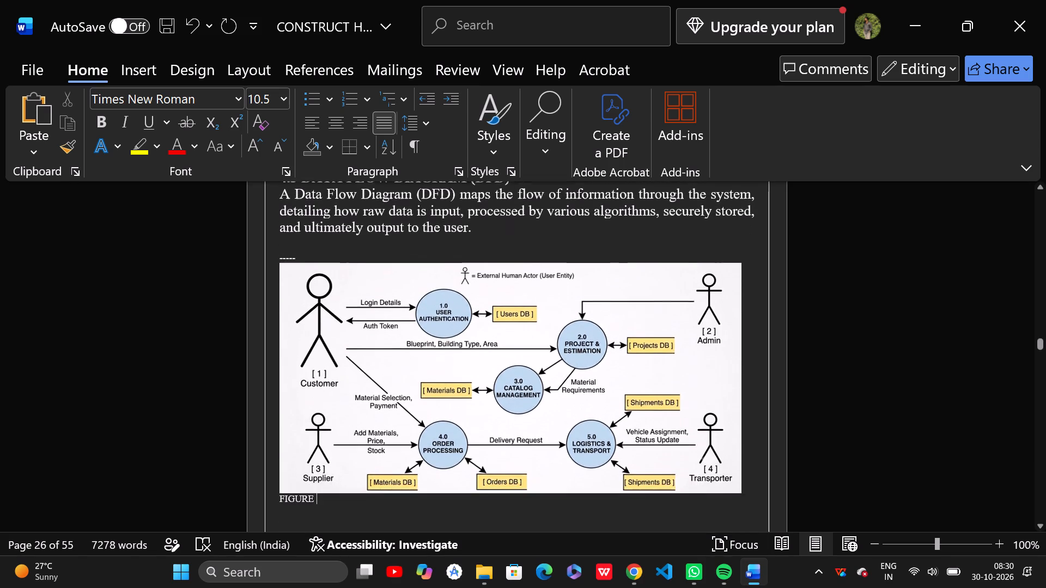
pyautogui.scroll(-1, 789, 494)
pyautogui.write('4.')
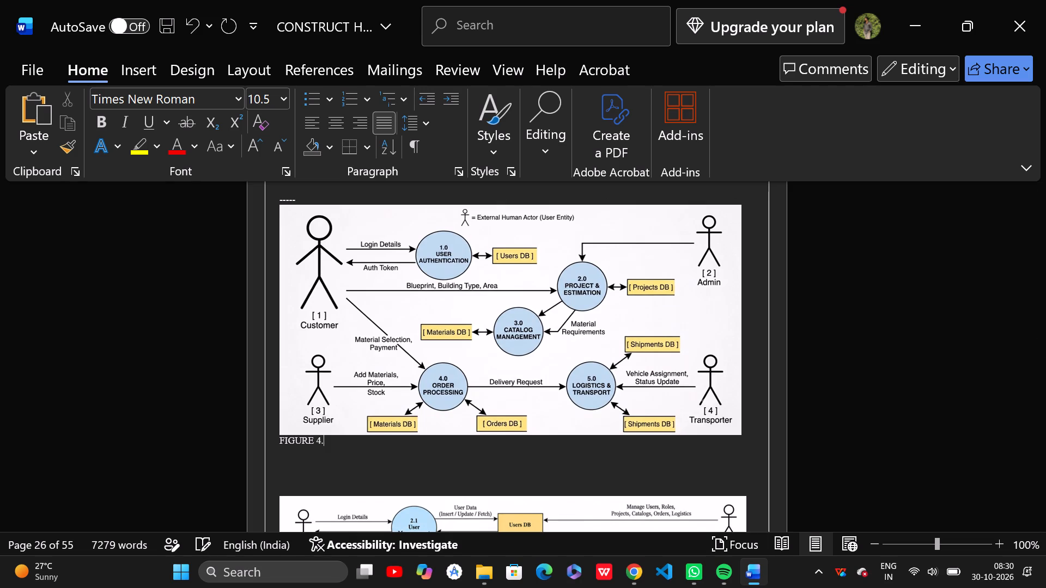
pyautogui.press('3')
pyautogui.press('.')
pyautogui.write('1')
pyautogui.press('space')
pyautogui.write('LEVEL')
pyautogui.press('space')
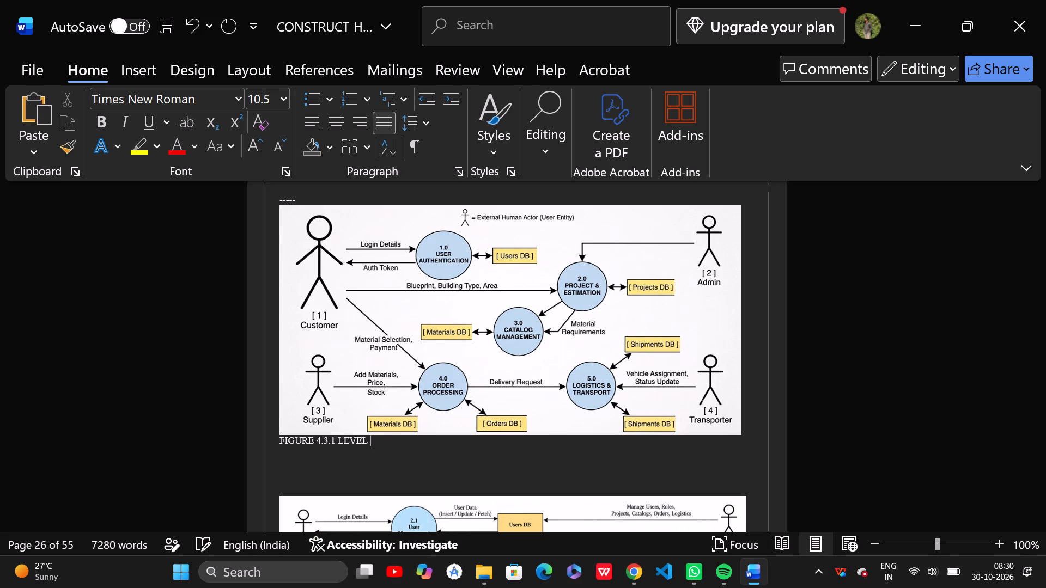
pyautogui.write('0 DATA FLOW DIAGRAM')
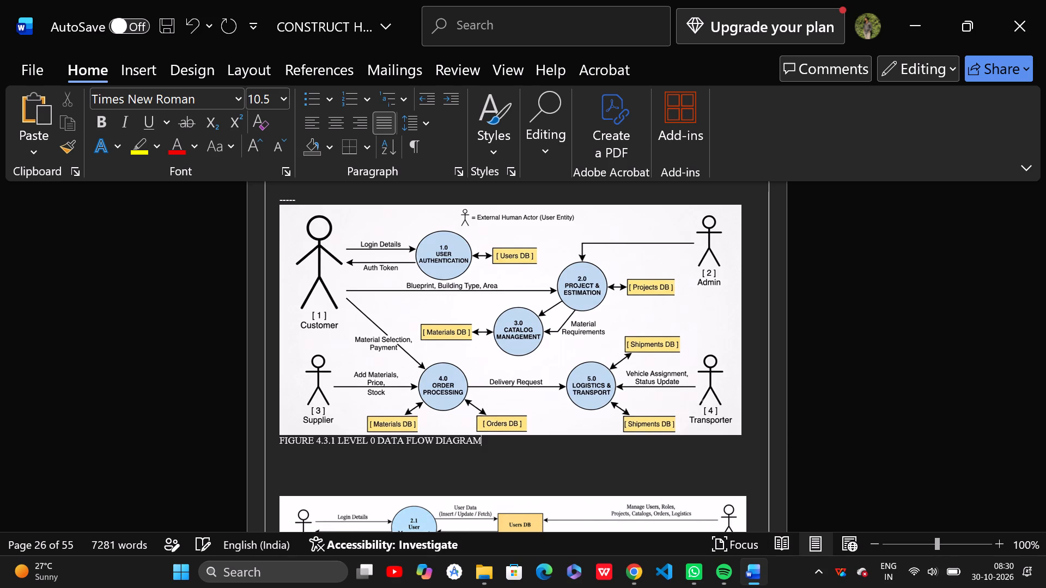
# Indent the FIGURE 4.3.1 caption by three tab stops from the start of its line.
pyautogui.press('Left')
pyautogui.press('Left')
pyautogui.press('Left')
pyautogui.press('Left')
pyautogui.press('Left')
pyautogui.press('Left')
pyautogui.press('Left')
pyautogui.press('Left')
pyautogui.press('Left')
pyautogui.press('Left')
pyautogui.press('Left')
pyautogui.press('Left')
pyautogui.press('Left')
pyautogui.press('Left')
pyautogui.press('Left')
pyautogui.press('Left')
pyautogui.press('Left')
pyautogui.press('Left')
pyautogui.press('Left')
pyautogui.press('Left')
pyautogui.press('Left')
pyautogui.press('Left')
pyautogui.press('Left')
pyautogui.press('Left')
pyautogui.press('Left')
pyautogui.press('Left')
pyautogui.press('Left')
pyautogui.press('Left')
pyautogui.press('Left')
pyautogui.press('Left')
pyautogui.press('Tab')
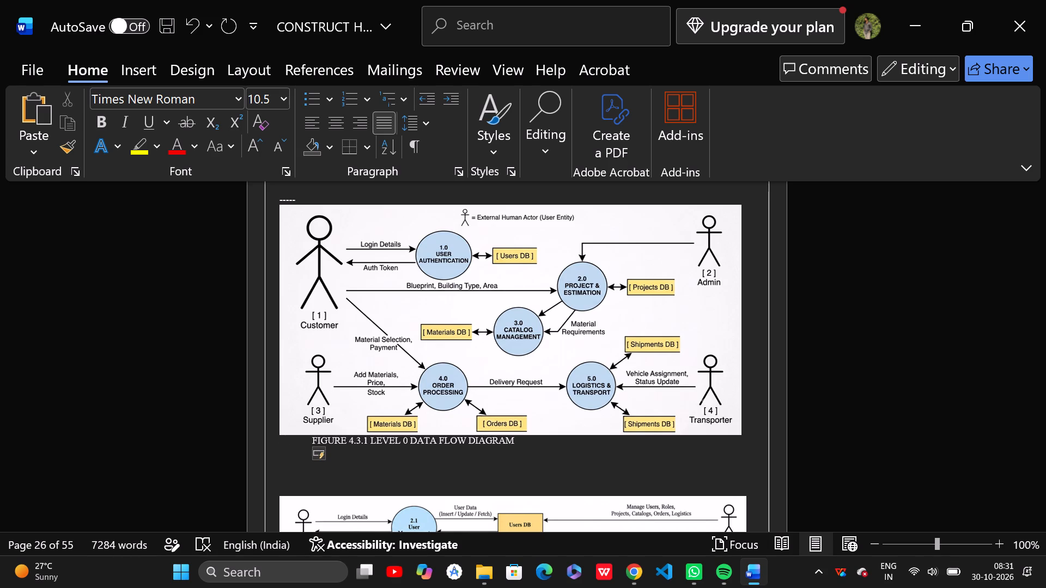
pyautogui.press('Tab')
pyautogui.press('Tab')
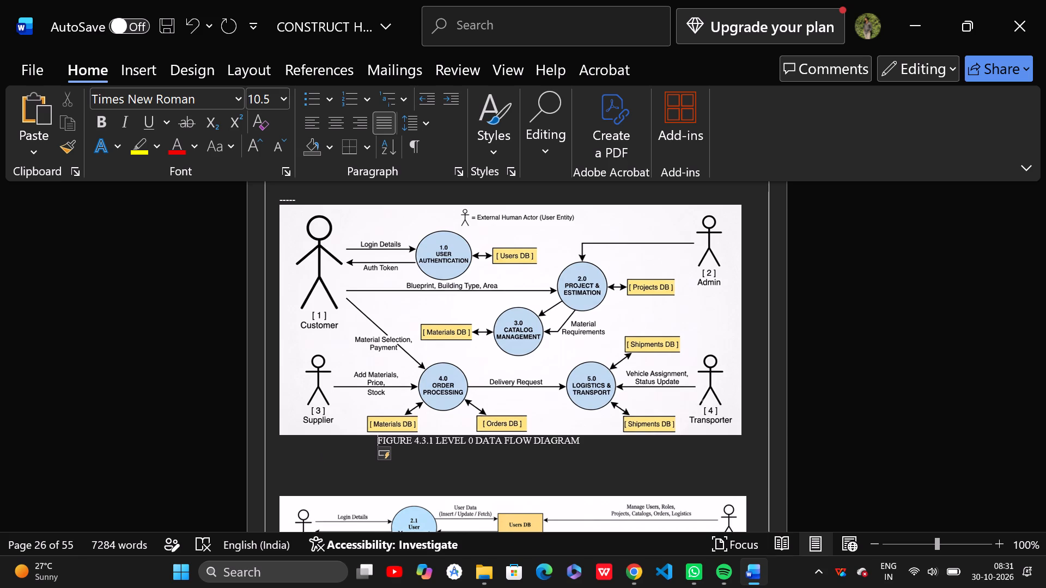
# Insert a blank line between the first DFD picture and its FIGURE 4.3.1 caption.
pyautogui.click(755, 428)
pyautogui.press('Return')
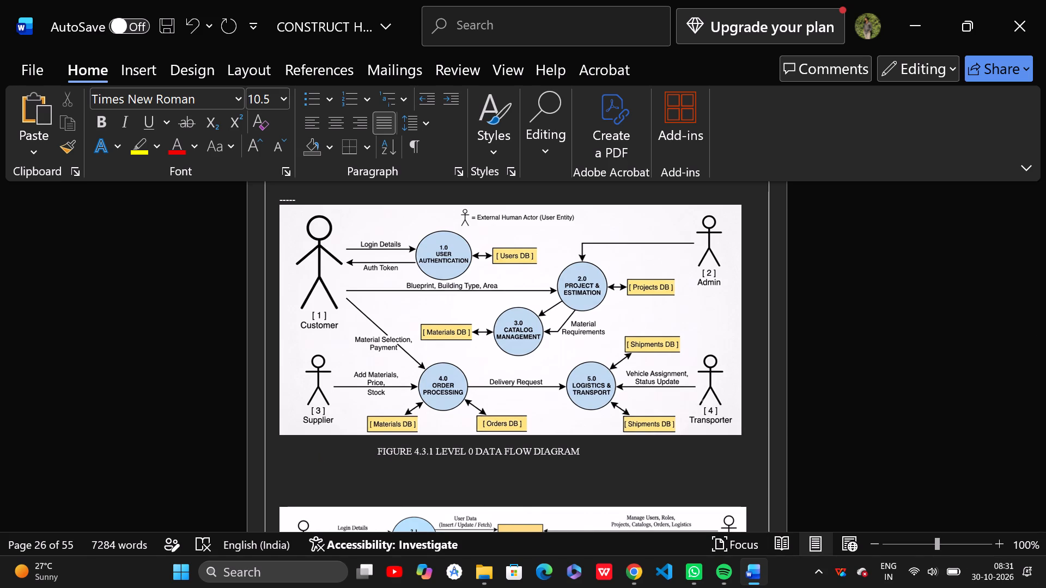
# Shift the FIGURE 4.3.1 caption further right by six spaces to centre it roughly under the picture.
pyautogui.click(370, 450)
pyautogui.press('space')
pyautogui.press('space')
pyautogui.press('space')
pyautogui.press('space')
pyautogui.press('space')
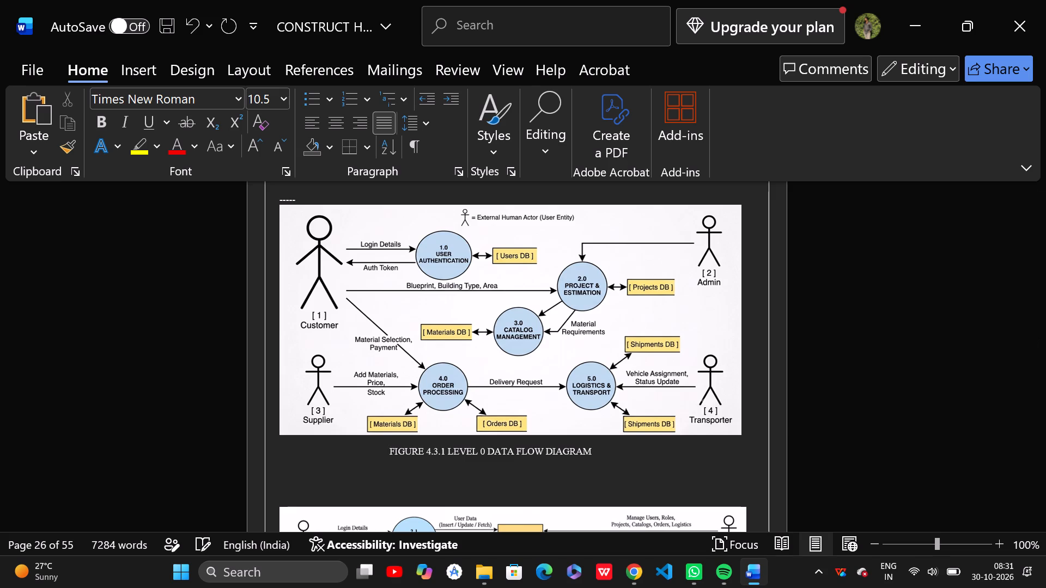
pyautogui.press('space')
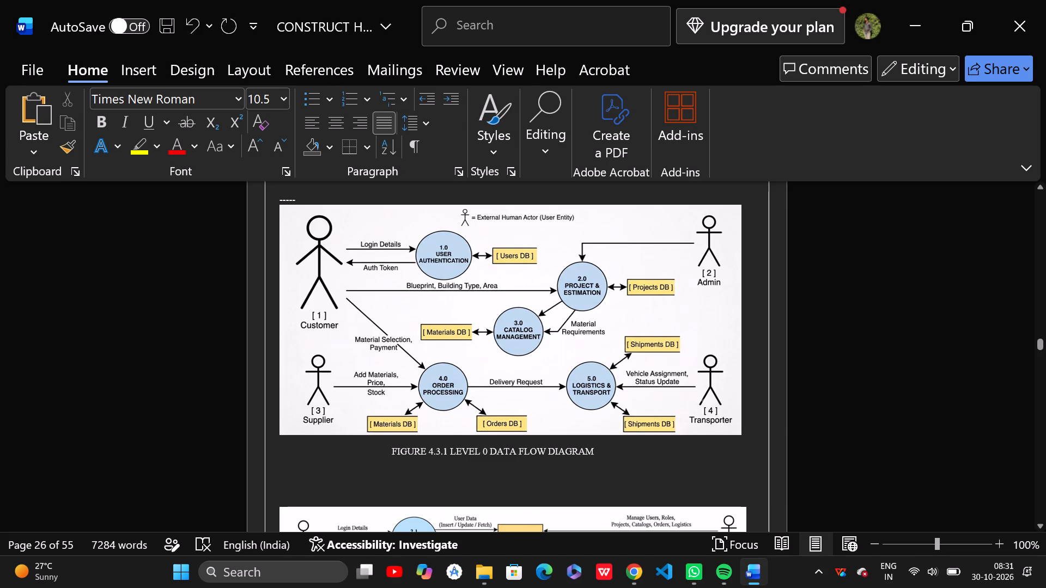
pyautogui.click(455, 448)
# Start a new line directly below the second DFD picture in section 4.3.
pyautogui.scroll(-8, 457, 454)
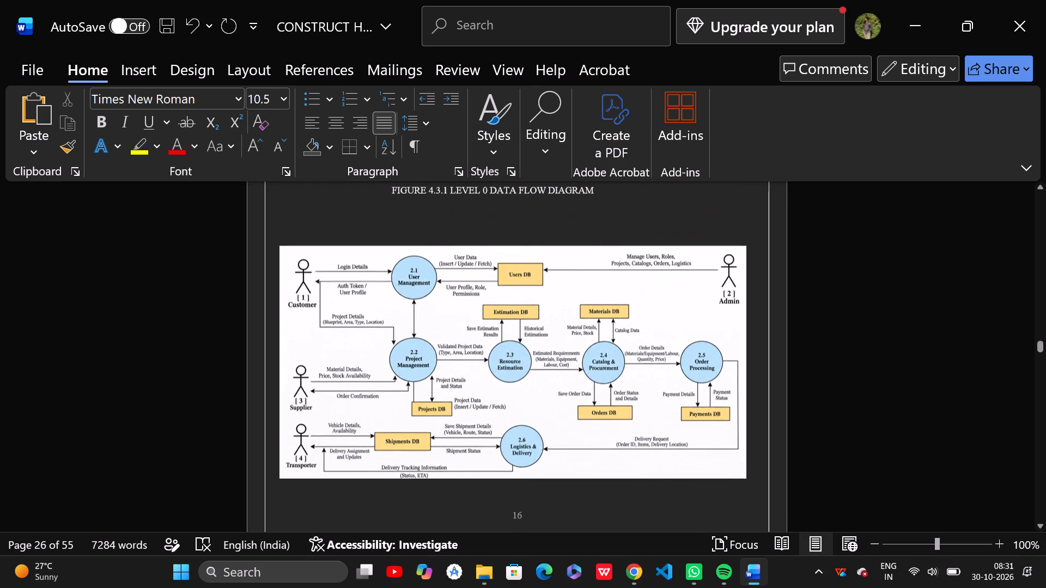
pyautogui.click(753, 473)
pyautogui.press('Return')
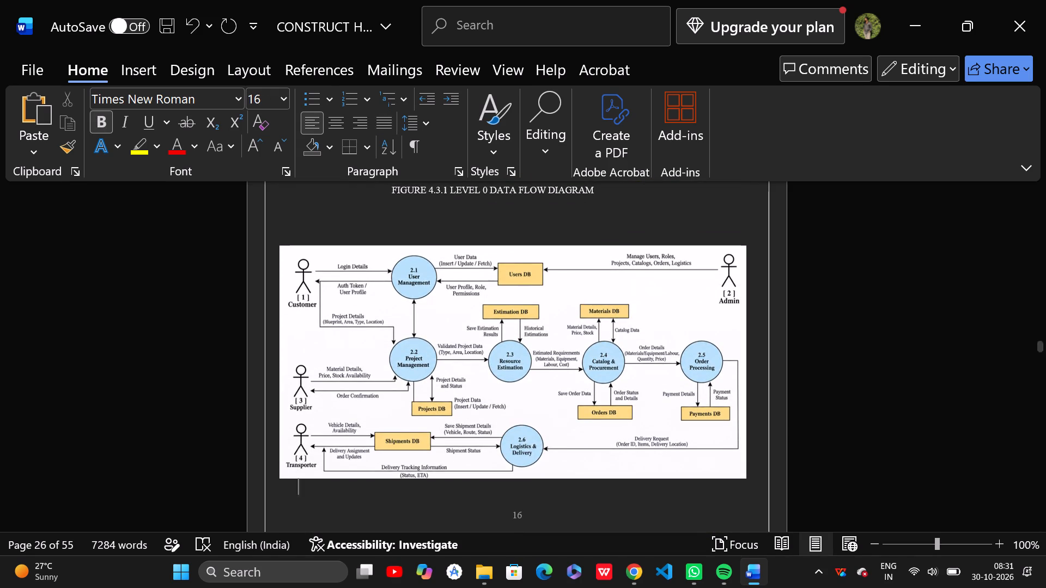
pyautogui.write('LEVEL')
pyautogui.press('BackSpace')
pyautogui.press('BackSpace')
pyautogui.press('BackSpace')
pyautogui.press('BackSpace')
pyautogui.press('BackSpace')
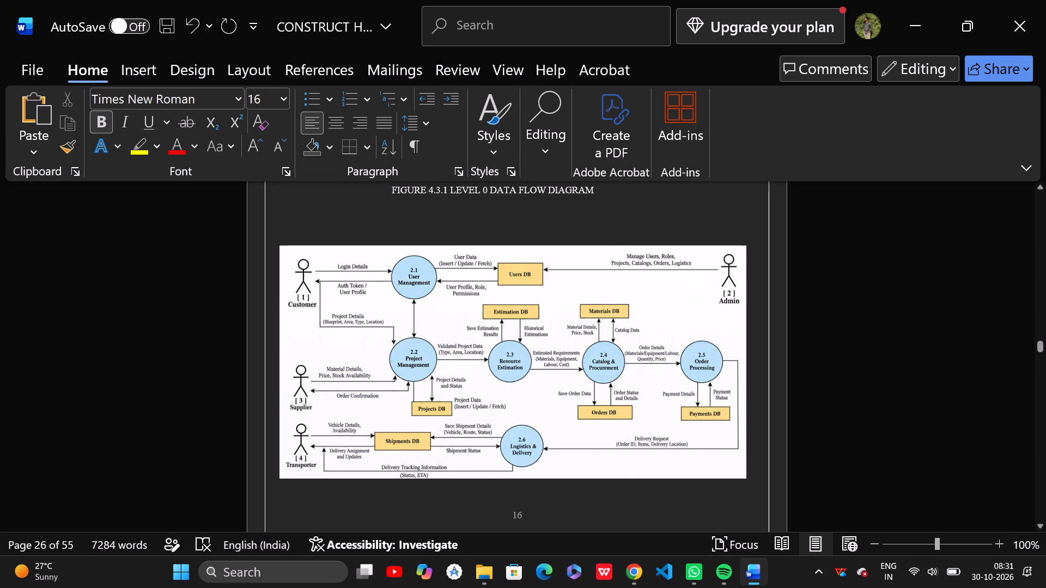
# Set the font size of the empty line below the second DFD picture to 10.5, matching the FIGURE 4.3.1 caption.
pyautogui.click(444, 189)
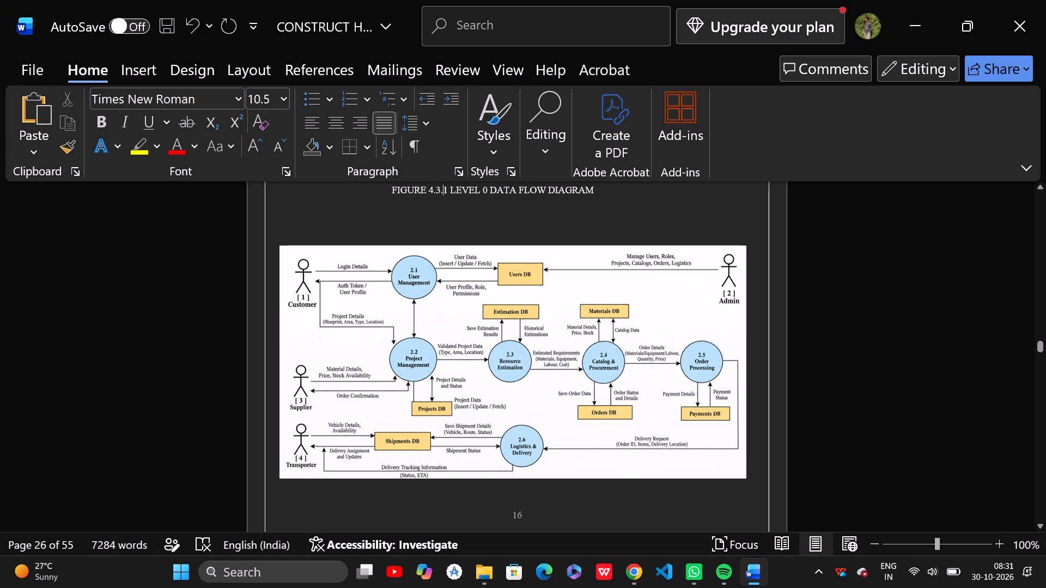
pyautogui.click(314, 490)
pyautogui.click(260, 101)
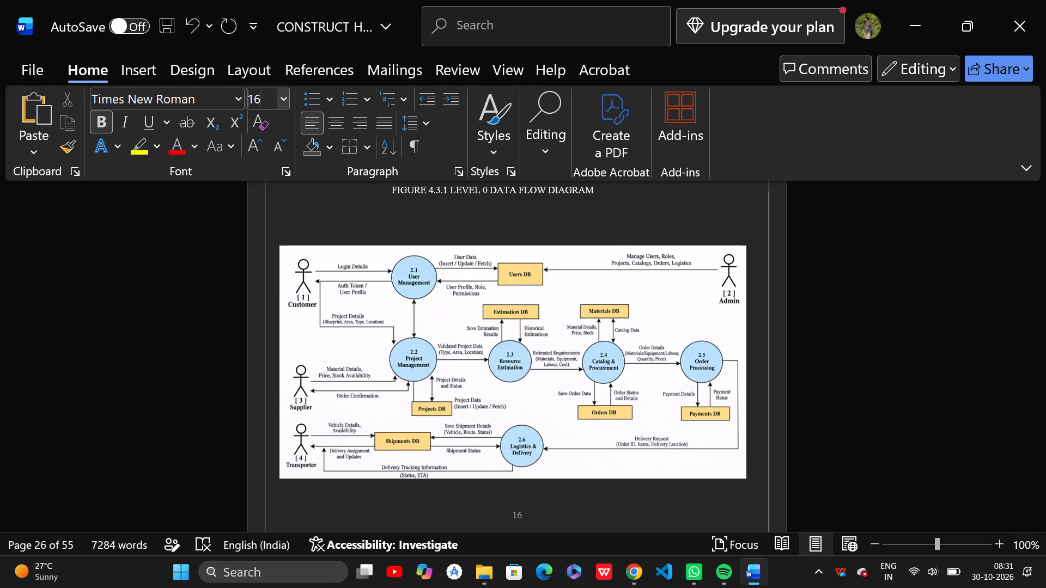
pyautogui.write('10.')
pyautogui.press('5')
pyautogui.press('Return')
# Enter the bold caption label "FIGURE 4.3.2" on the line below the second DFD picture.
pyautogui.press('l')
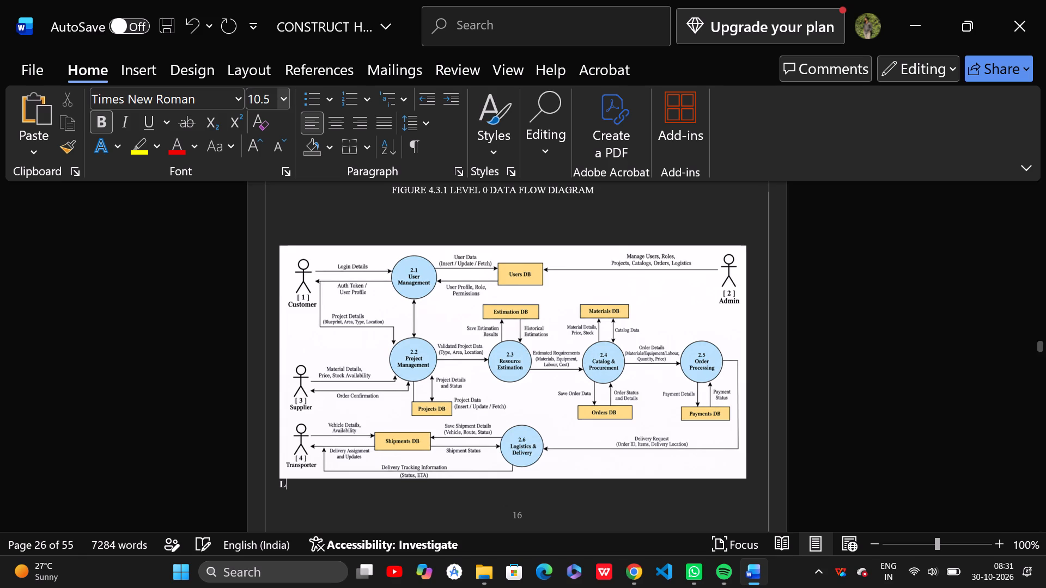
pyautogui.press('BackSpace')
pyautogui.write('FIGURE')
pyautogui.press('space')
pyautogui.write('4.')
pyautogui.write('3.2')
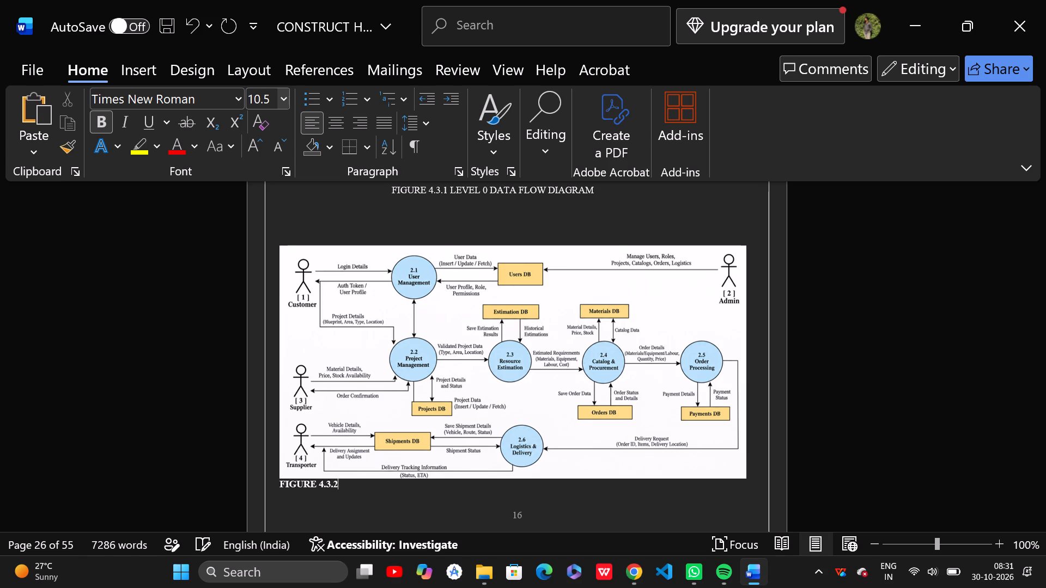
pyautogui.press('space')
pyautogui.press('BackSpace')
pyautogui.press('BackSpace')
# Complete the FIGURE 4.3.2 caption with the non-bold text "LEVEL 1 DATA FLOW DIAGRAM".
pyautogui.click(99, 120)
pyautogui.write('LEVEL')
pyautogui.press('space')
pyautogui.write('1 DATA FLOW DIAGRAM')
pyautogui.press('space')
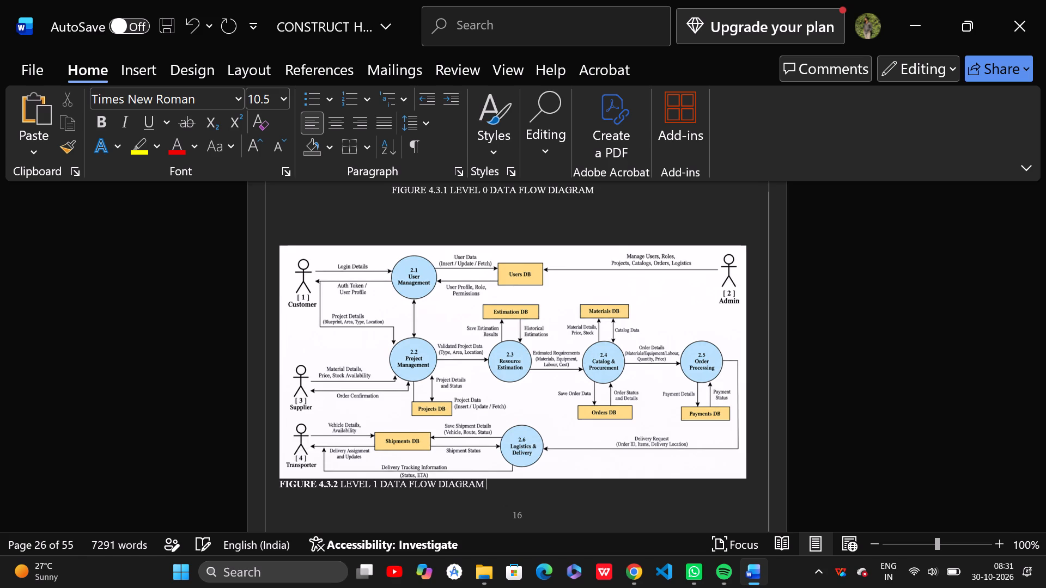
# Indent the FIGURE 4.3.2 caption by three tab stops from the start of its line.
pyautogui.press('Left')
pyautogui.press('Left')
pyautogui.press('Left')
pyautogui.press('Left')
pyautogui.press('Left')
pyautogui.press('Left')
pyautogui.press('Left')
pyautogui.press('Left')
pyautogui.press('Left')
pyautogui.press('Left')
pyautogui.press('Left')
pyautogui.press('Left')
pyautogui.press('Left')
pyautogui.press('Left')
pyautogui.press('Left')
pyautogui.press('Left')
pyautogui.press('Left')
pyautogui.press('Left')
pyautogui.click(279, 482)
pyautogui.press('Tab')
pyautogui.press('Tab')
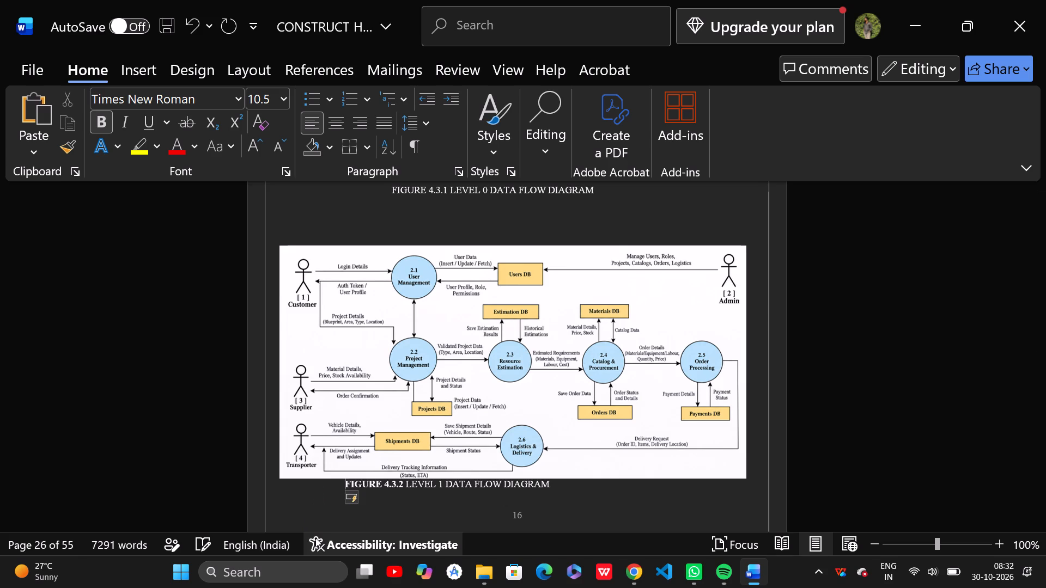
pyautogui.press('Tab')
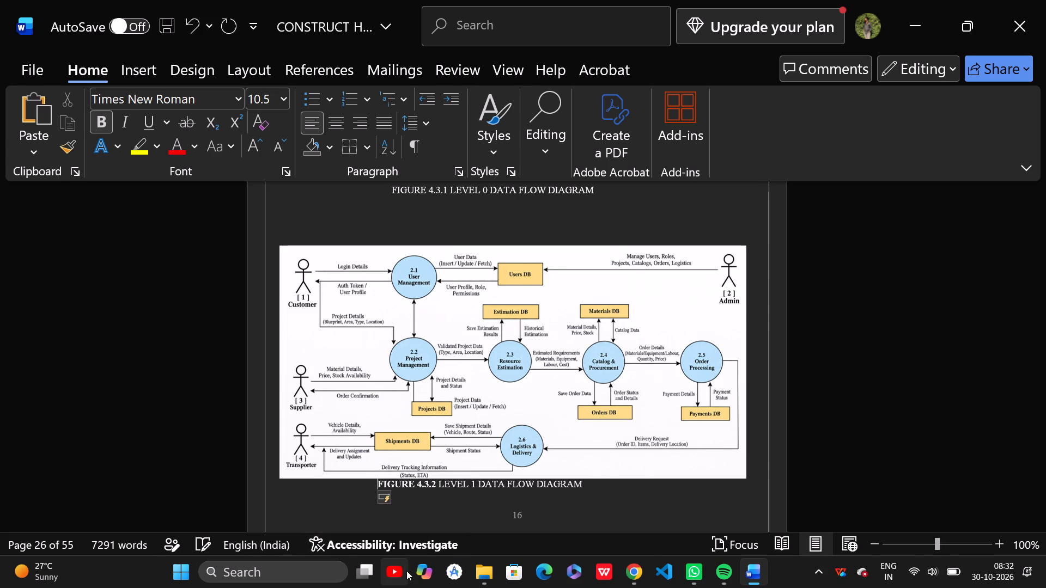
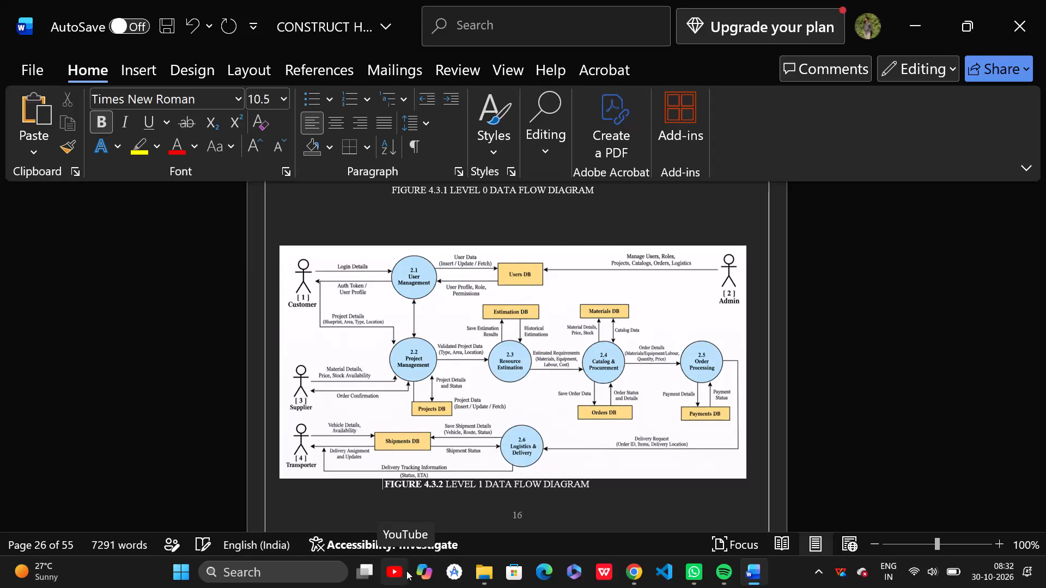
# Indent the FIGURE 4.3.2 caption by three more spaces to align it with the FIGURE 4.3.1 caption.
pyautogui.press('space')
pyautogui.press('space')
pyautogui.press('space')
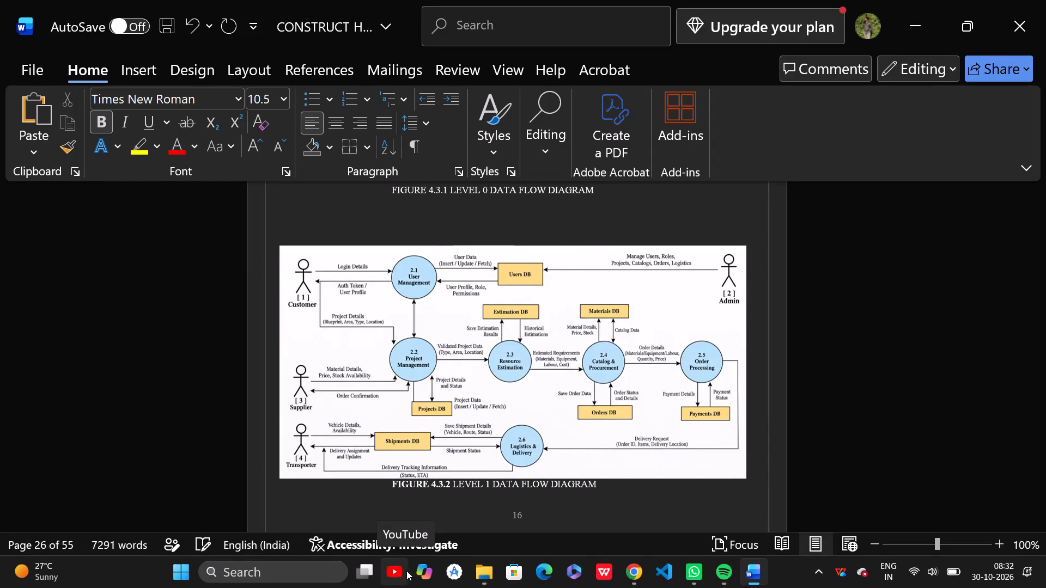
# Insert a line break between the second DFD picture and its FIGURE 4.3.2 caption.
pyautogui.click(757, 471)
pyautogui.press('Return')
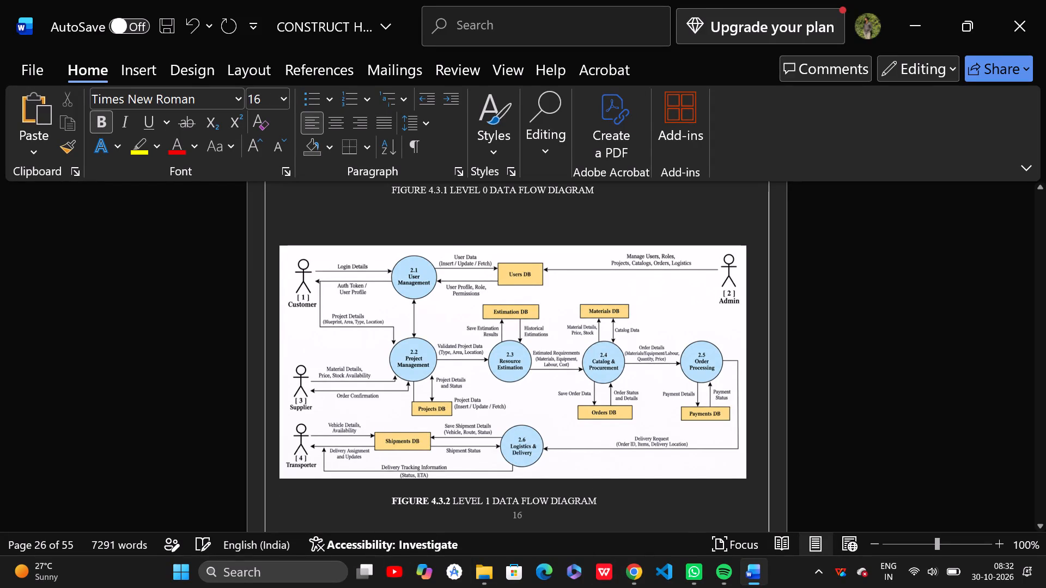
# Make the label "FIGURE 4.3.1" bold in the Level 0 data flow diagram caption.
pyautogui.scroll(1, 646, 469)
pyautogui.scroll(-1, 645, 469)
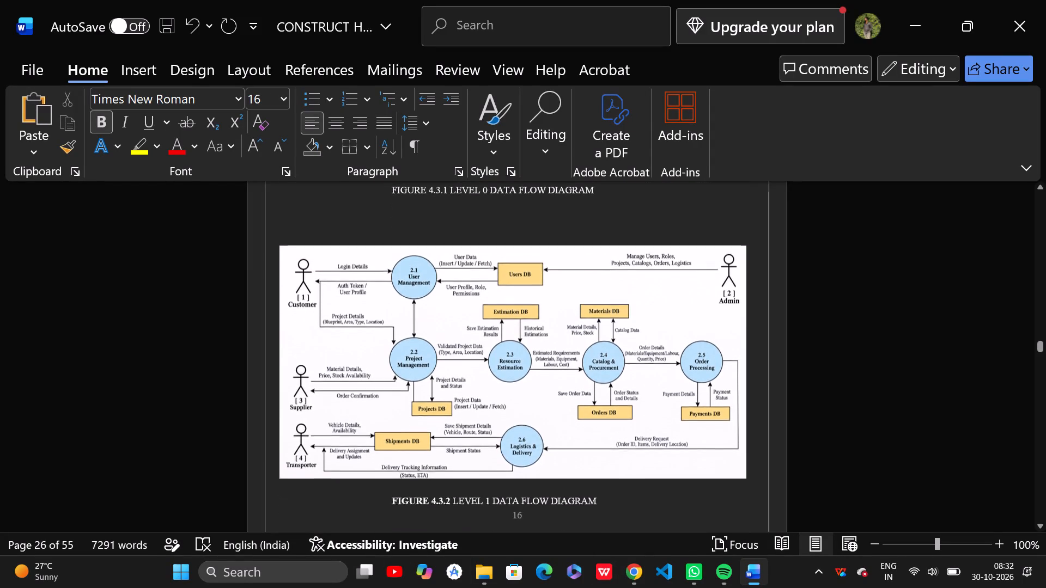
pyautogui.scroll(1, 415, 395)
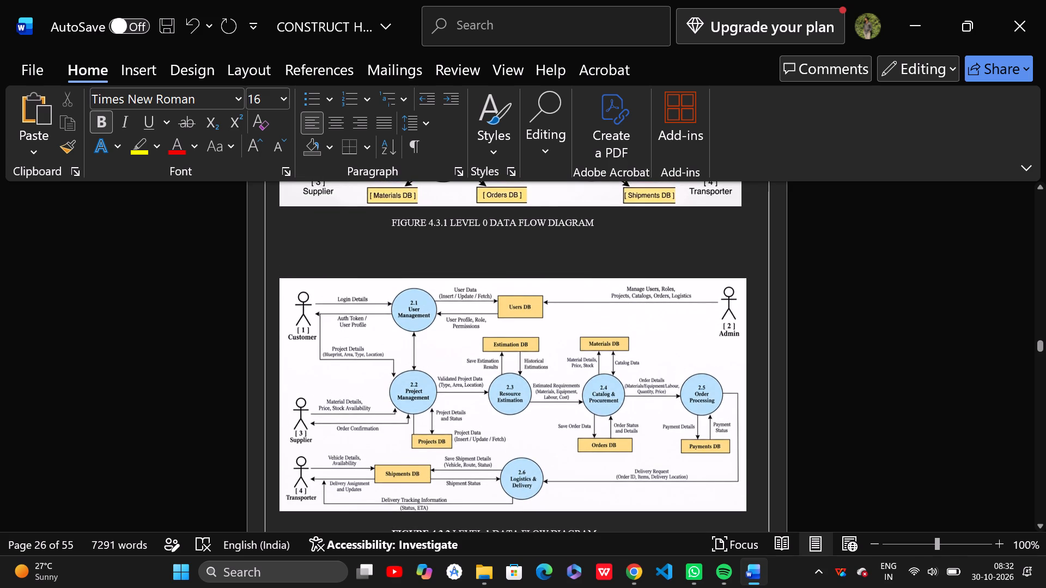
pyautogui.moveTo(390, 224); pyautogui.dragTo(439, 227)
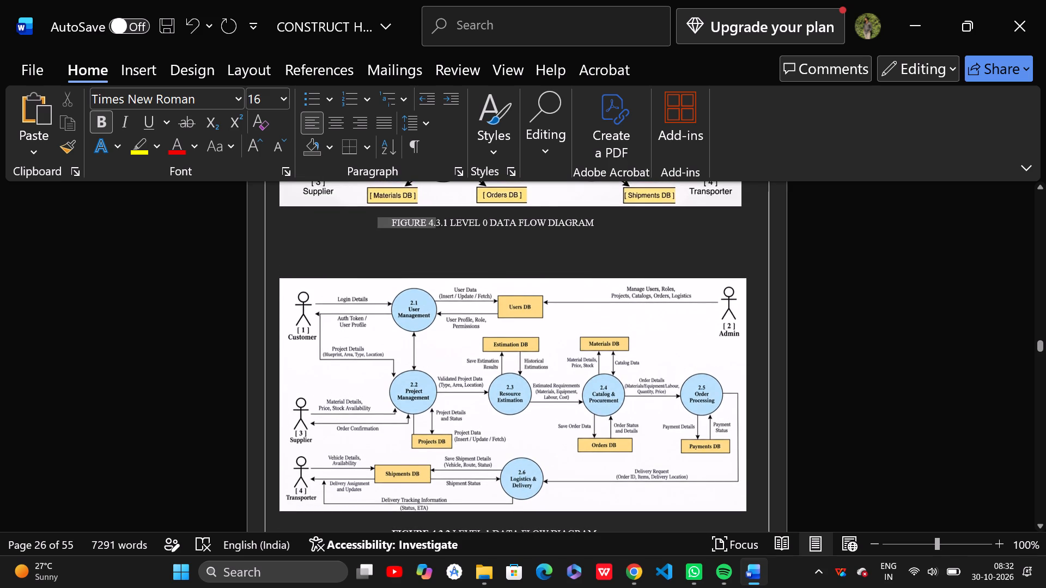
pyautogui.moveTo(439, 227); pyautogui.dragTo(449, 228)
pyautogui.click(95, 119)
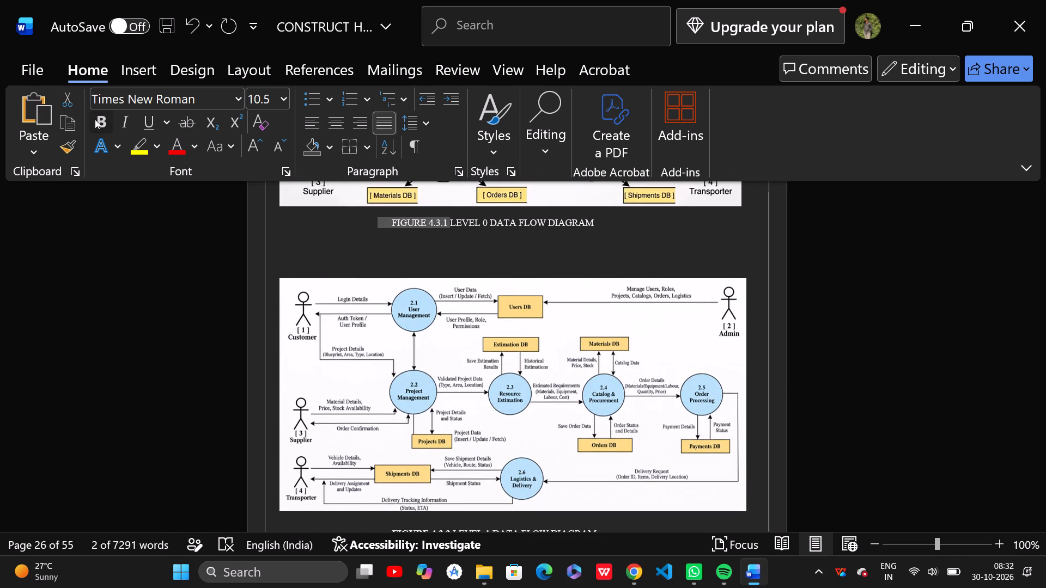
# Copy the whole FIGURE 4.3.1 caption line.
pyautogui.tripleClick(582, 228)
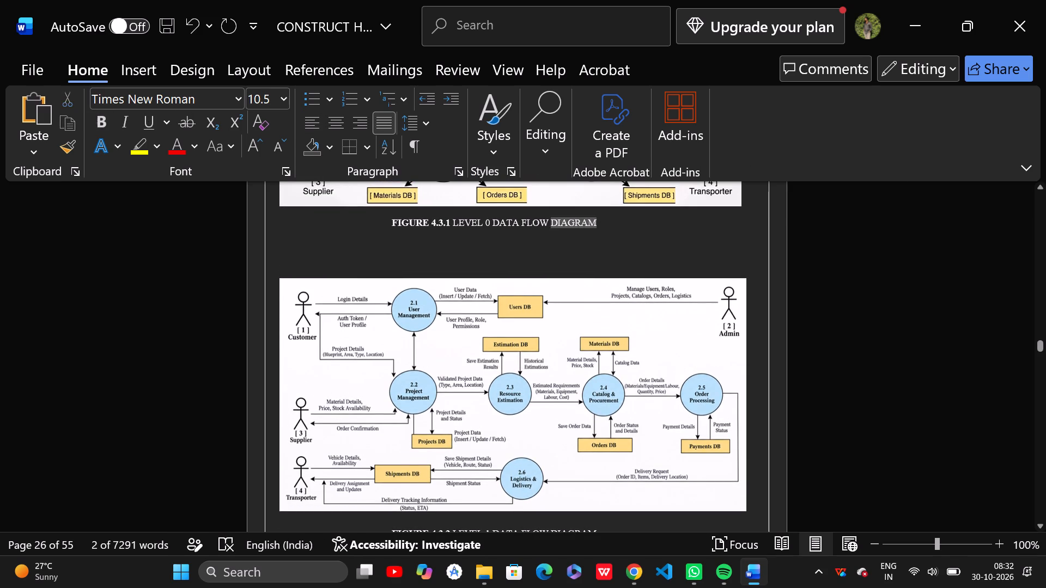
pyautogui.hotkey('ctrl', 'c')
pyautogui.click(582, 228)
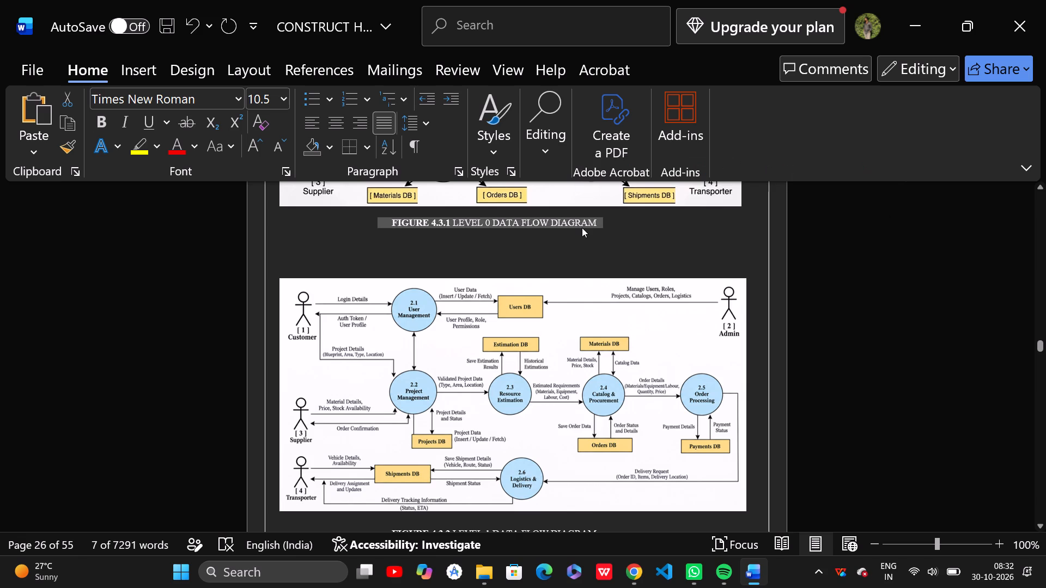
# Remove one empty line between the FIGURE 4.3.1 caption and the second DFD picture.
pyautogui.scroll(-4, 582, 228)
pyautogui.scroll(-2, 593, 377)
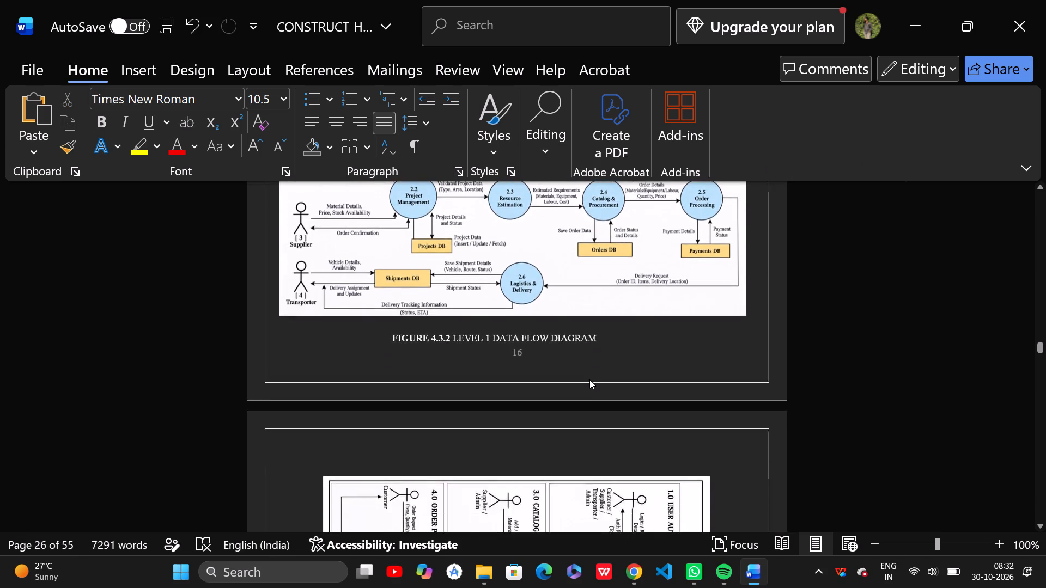
pyautogui.scroll(-6, 589, 379)
pyautogui.scroll(12, 595, 409)
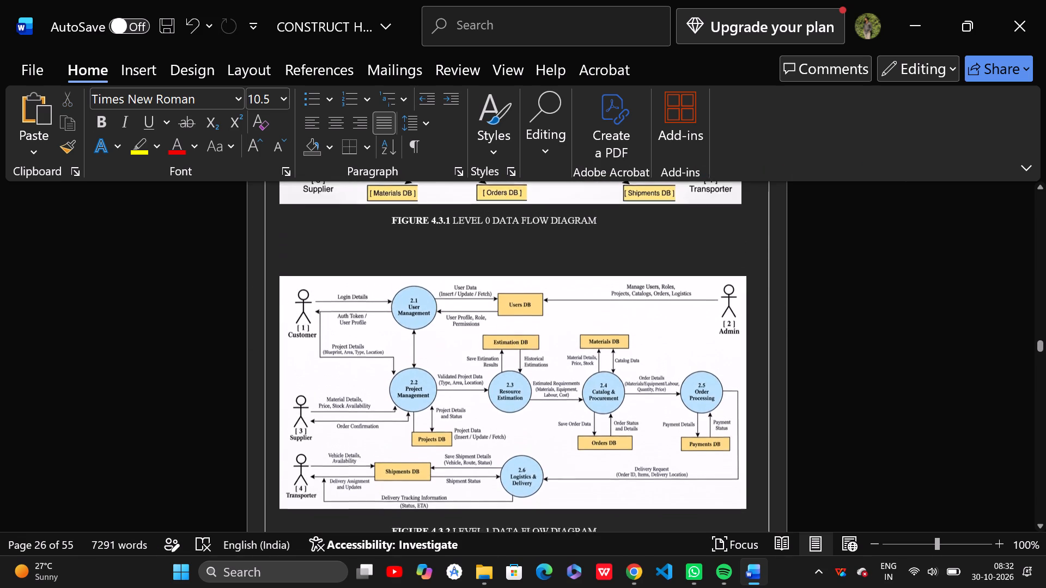
pyautogui.click(392, 261)
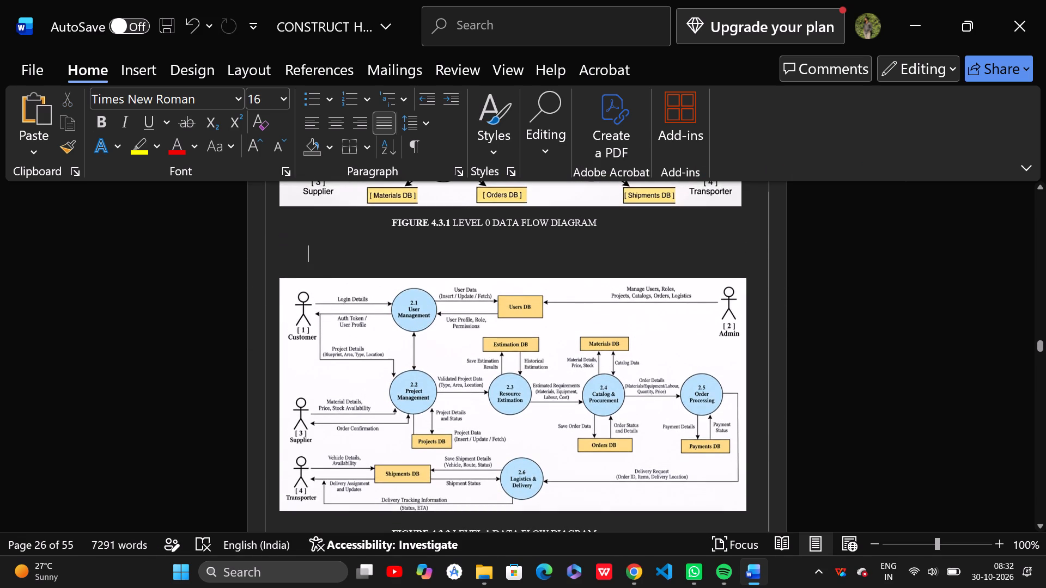
pyautogui.press('Down')
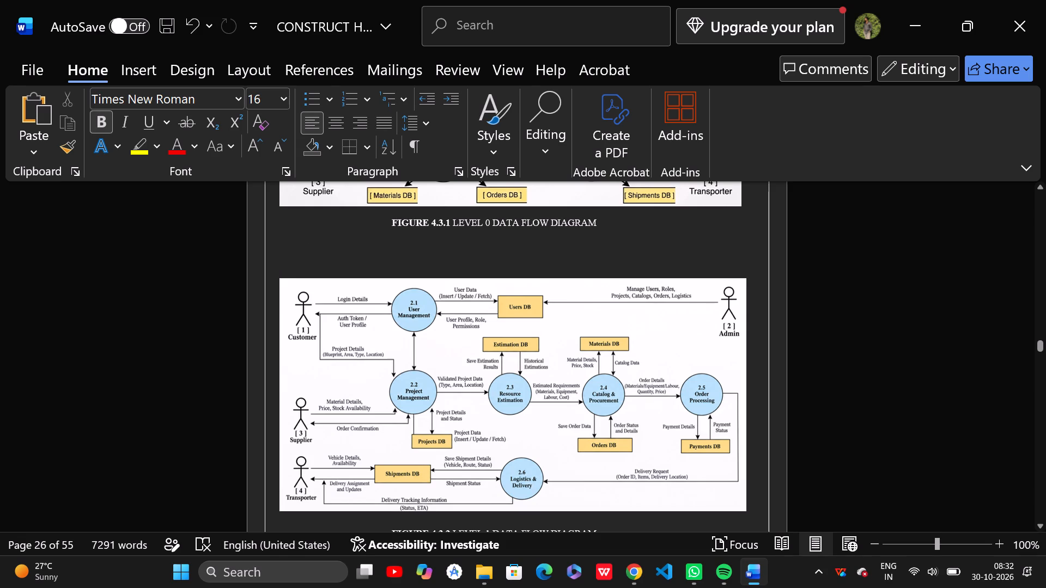
pyautogui.press('BackSpace')
# Add a new line below the Level 3 DFD picture on page 27 and paste the copied caption there.
pyautogui.scroll(-4, 401, 321)
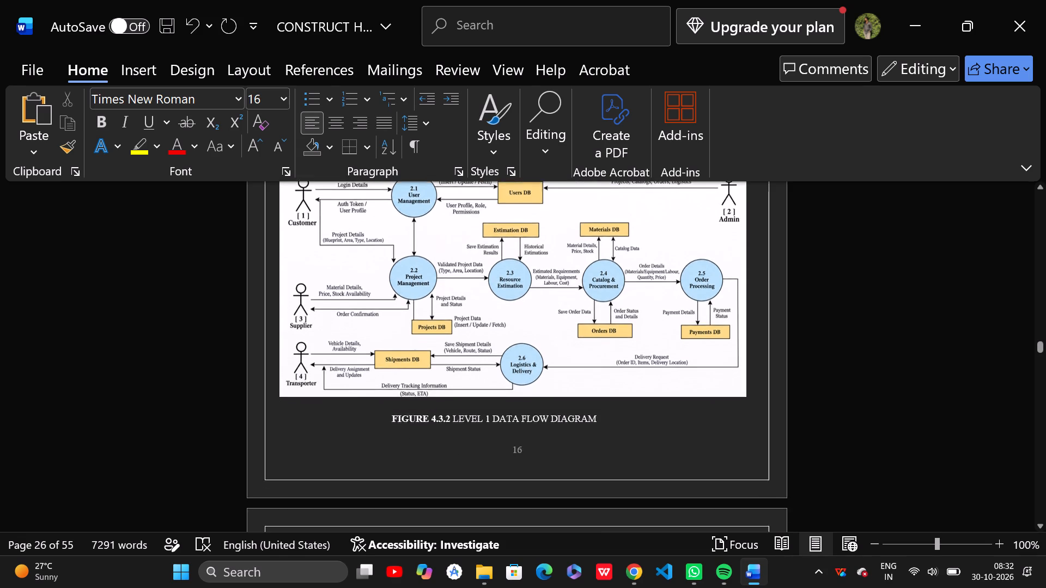
pyautogui.scroll(-9, 405, 324)
pyautogui.scroll(-3, 472, 393)
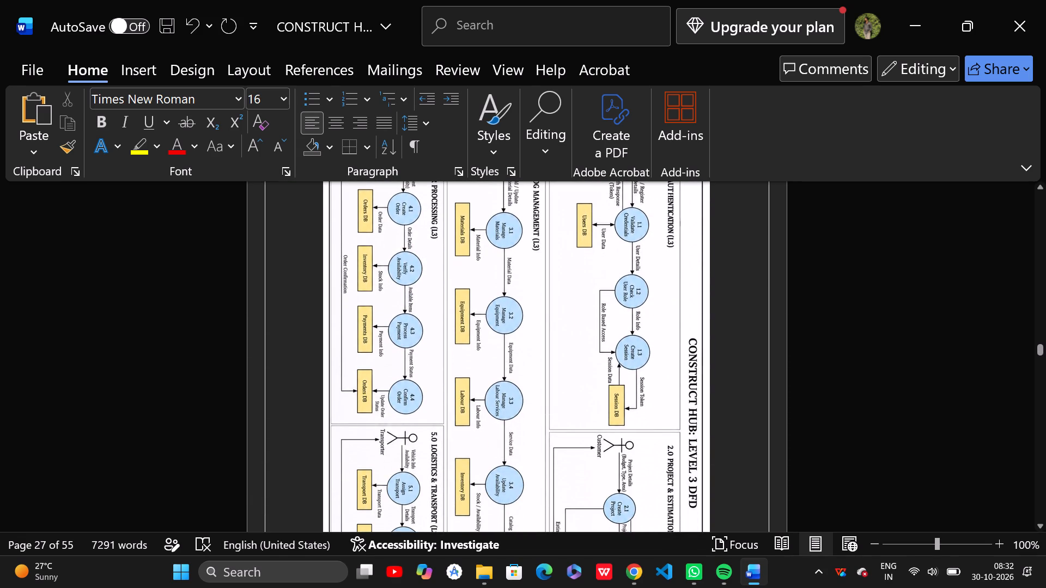
pyautogui.scroll(-8, 515, 365)
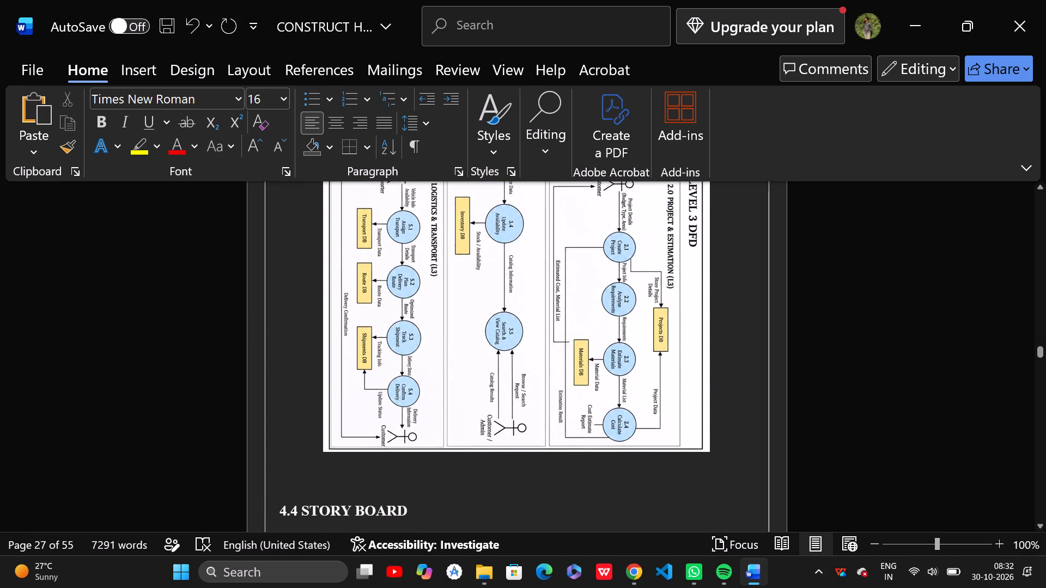
pyautogui.click(737, 438)
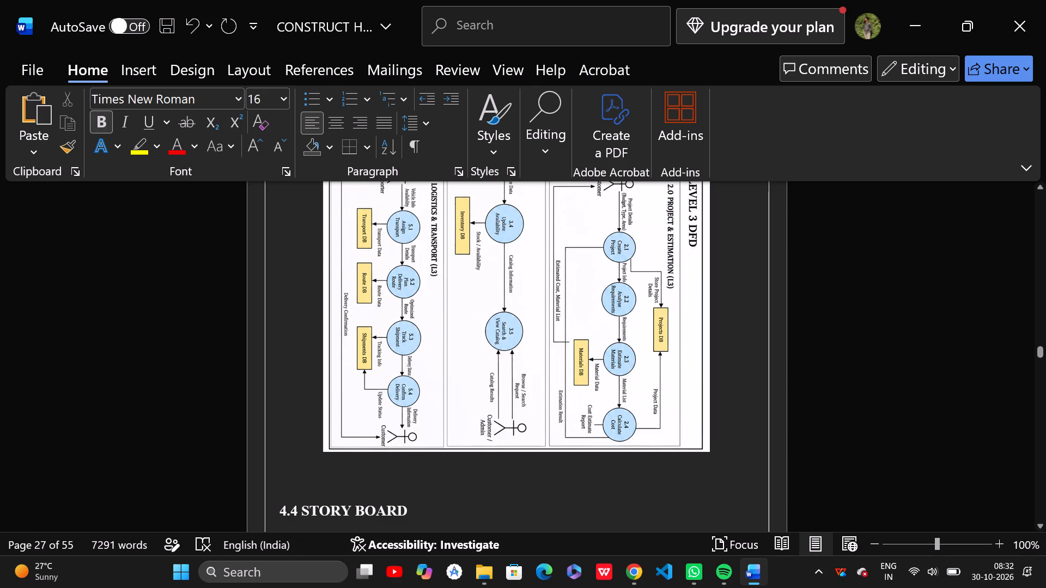
pyautogui.click(716, 440)
pyautogui.press('Return')
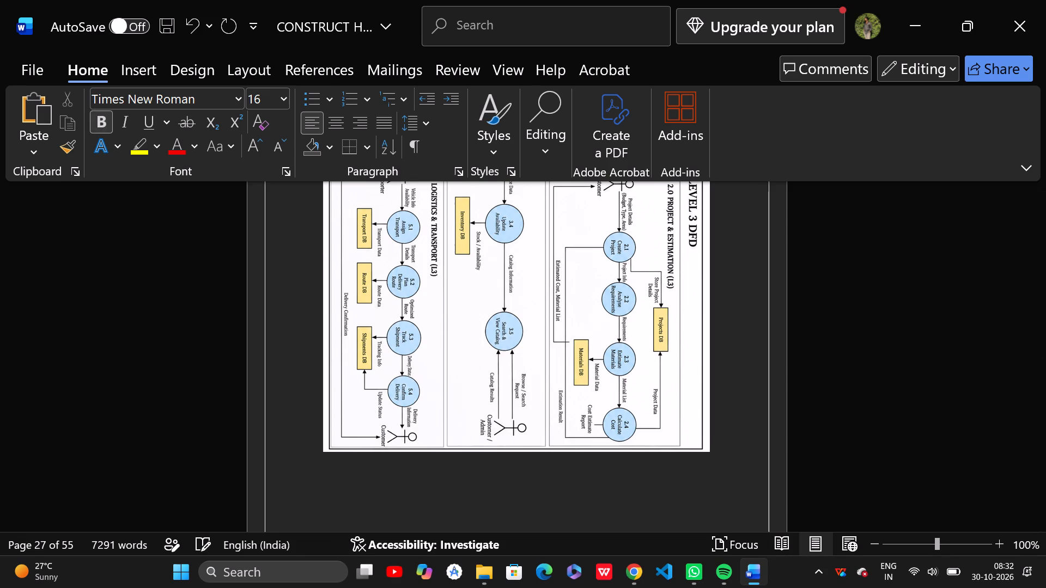
pyautogui.scroll(-8, 749, 527)
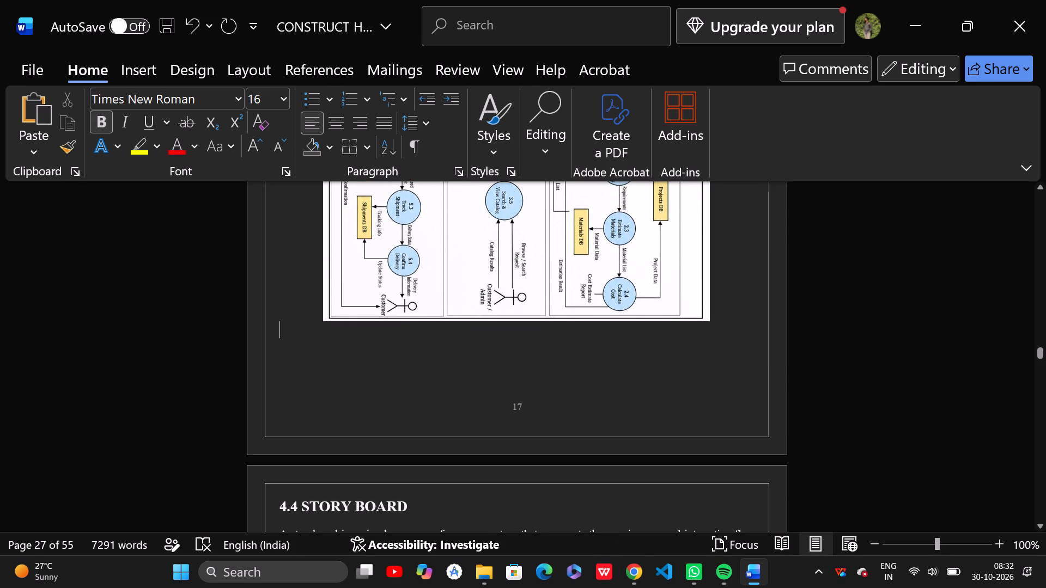
pyautogui.hotkey('ctrl', 'v')
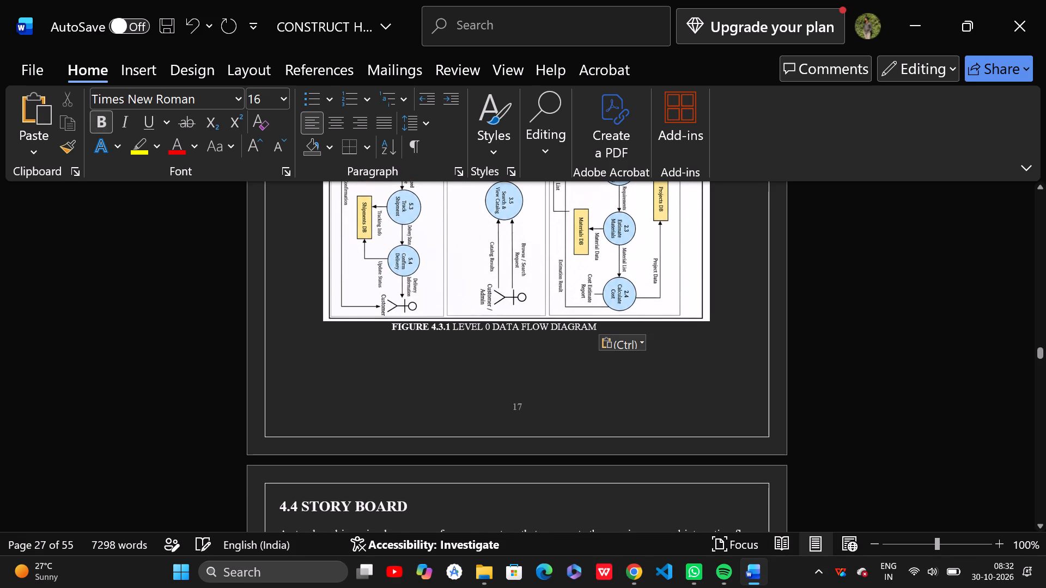
# Change the level number in the pasted caption to 2, so it reads "LEVEL 2 DATA FLOW DIAGRAM".
pyautogui.click(493, 327)
pyautogui.press('BackSpace')
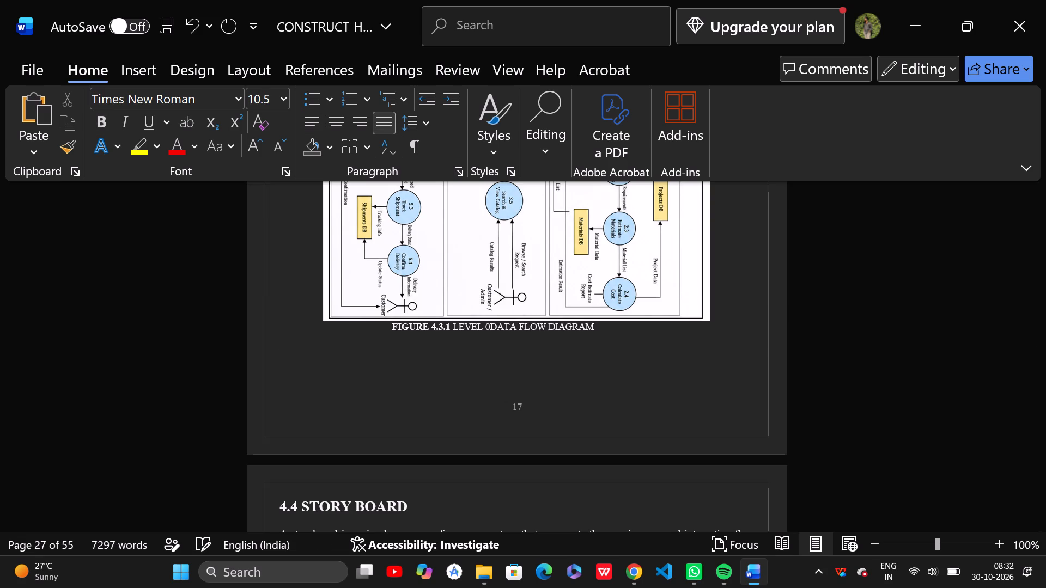
pyautogui.press('BackSpace')
pyautogui.write('2')
pyautogui.press('space')
# Change the figure number in the pasted caption to 4.3.3.
pyautogui.press('Left')
pyautogui.press('Left')
pyautogui.press('Left')
pyautogui.press('Left')
pyautogui.press('Left')
pyautogui.press('Left')
pyautogui.press('Left')
pyautogui.press('Left')
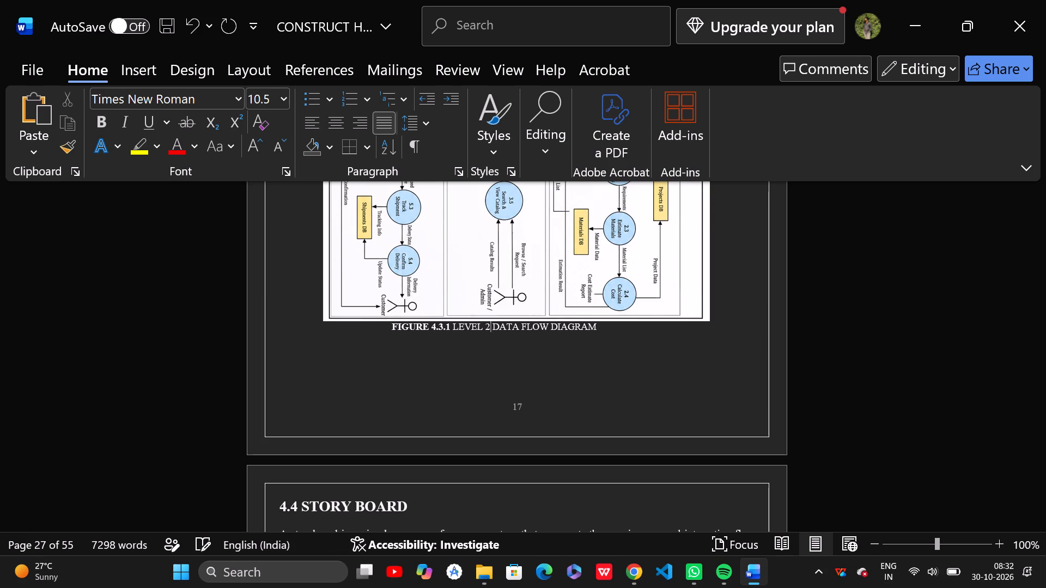
pyautogui.press('Left')
pyautogui.press('BackSpace')
pyautogui.press('3')
# Insert a line break between the third DFD picture and its FIGURE 4.3.3 caption.
pyautogui.scroll(1, 781, 195)
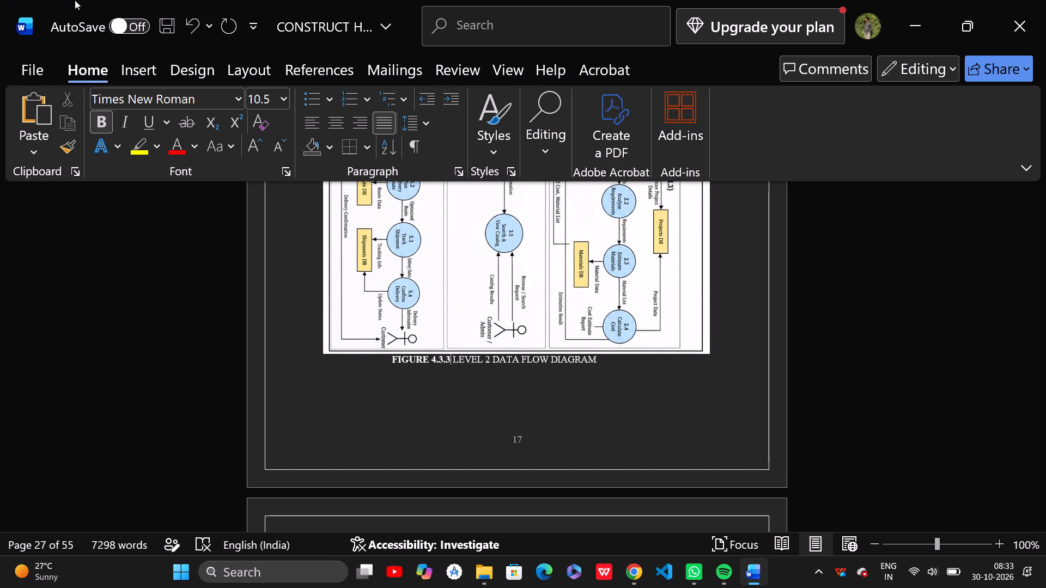
pyautogui.click(720, 350)
pyautogui.press('Return')
# Review the pages around sections 4.2 to 4.5, examining the diagrams, their captions and the page layout.
pyautogui.scroll(-2, 690, 389)
pyautogui.scroll(-3, 633, 492)
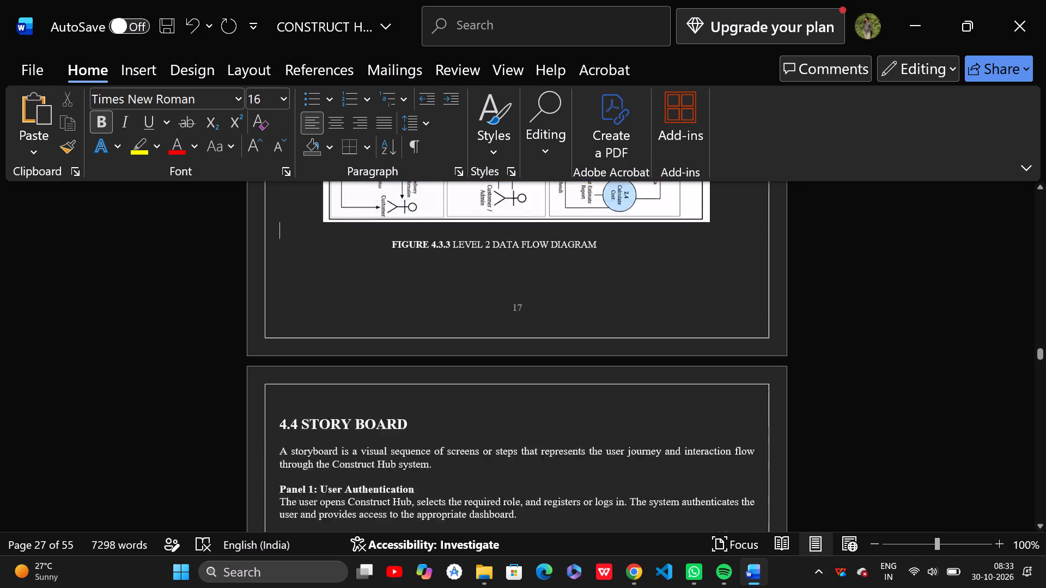
pyautogui.scroll(-18, 612, 493)
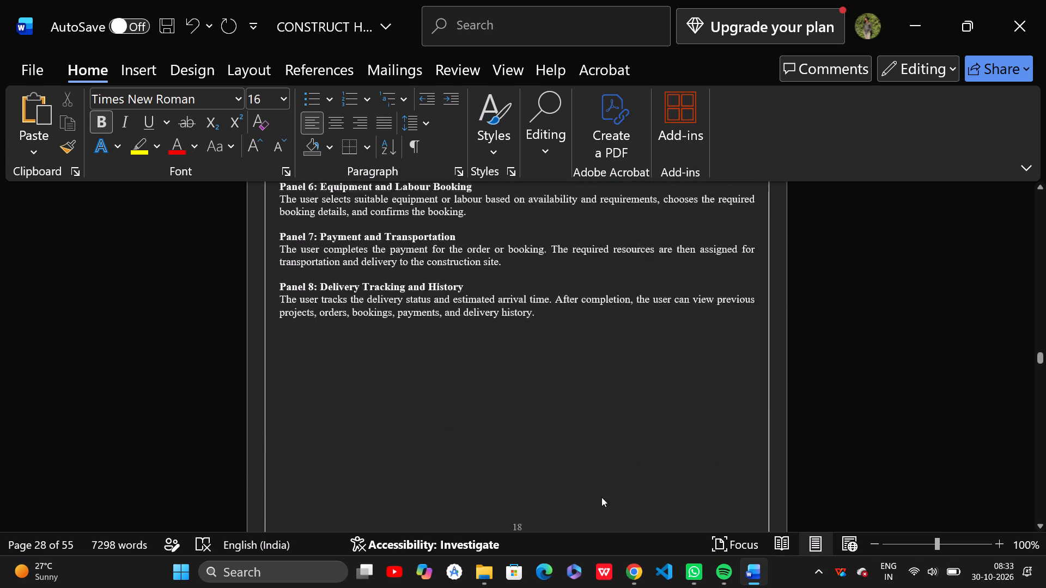
pyautogui.scroll(-12, 601, 497)
pyautogui.scroll(6, 606, 494)
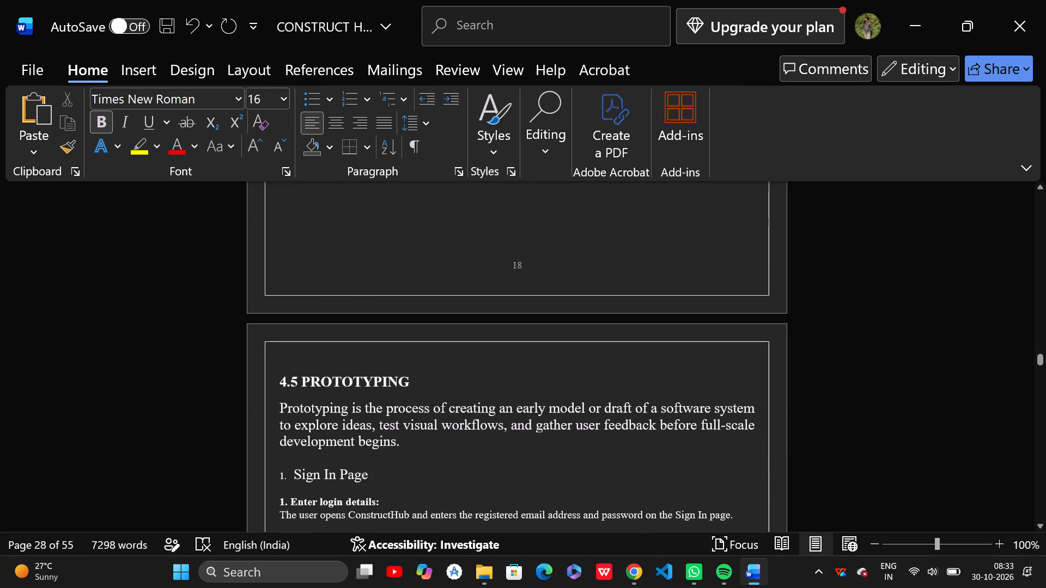
pyautogui.scroll(10, 606, 494)
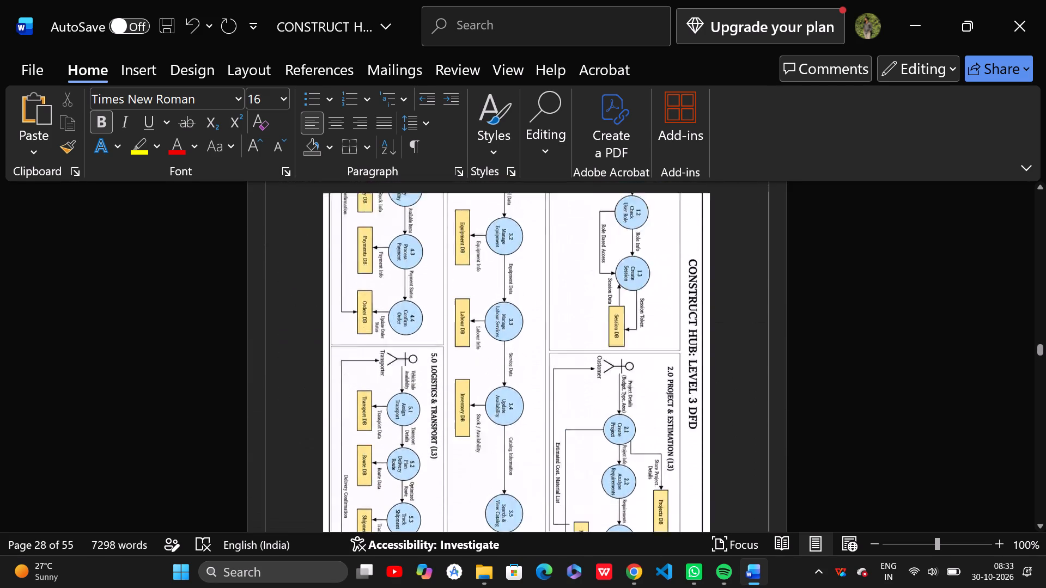
pyautogui.scroll(4, 606, 494)
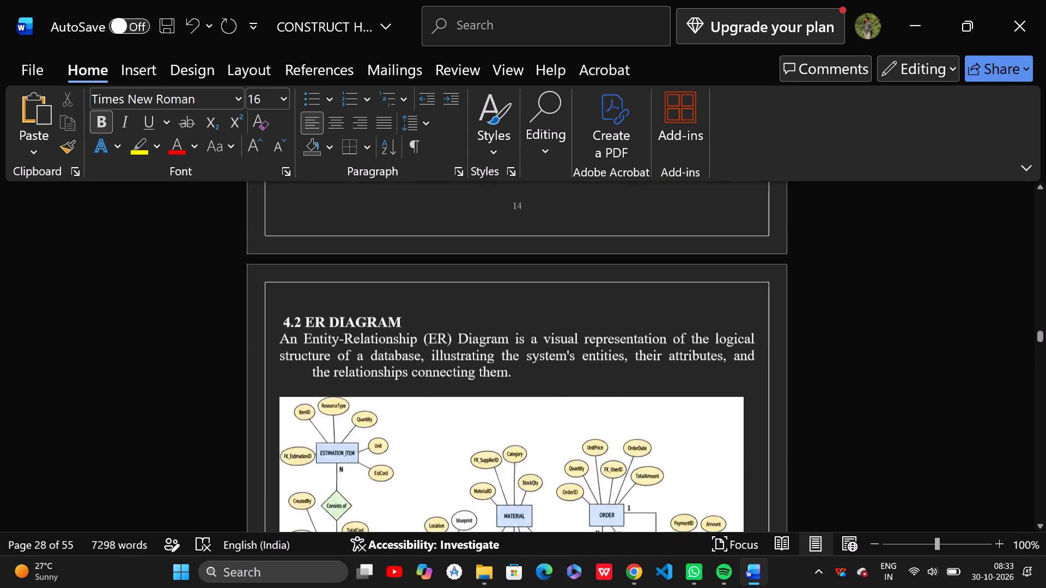
pyautogui.scroll(2, 606, 494)
pyautogui.scroll(-2, 606, 494)
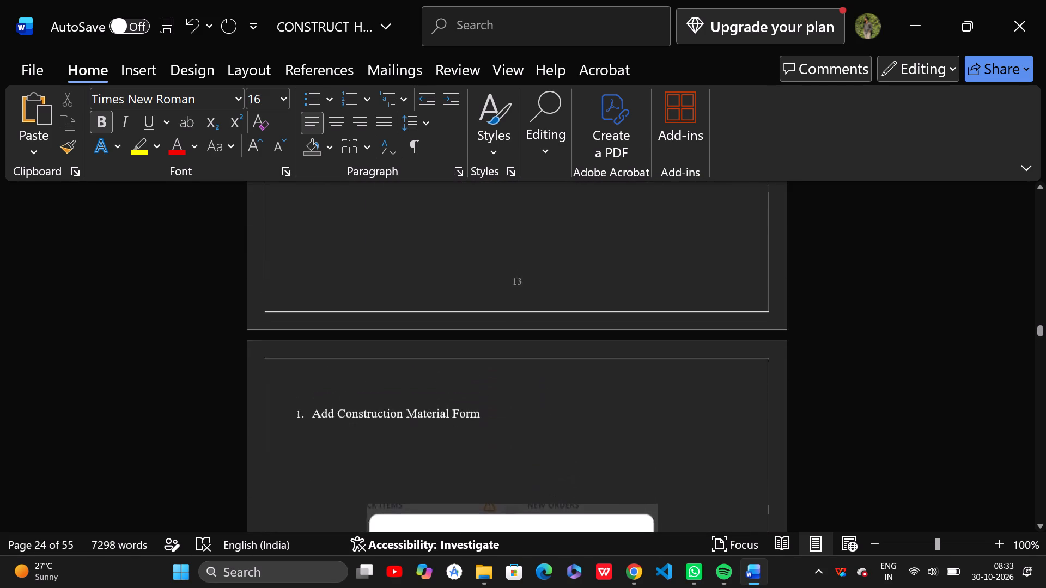
pyautogui.scroll(-8, 606, 494)
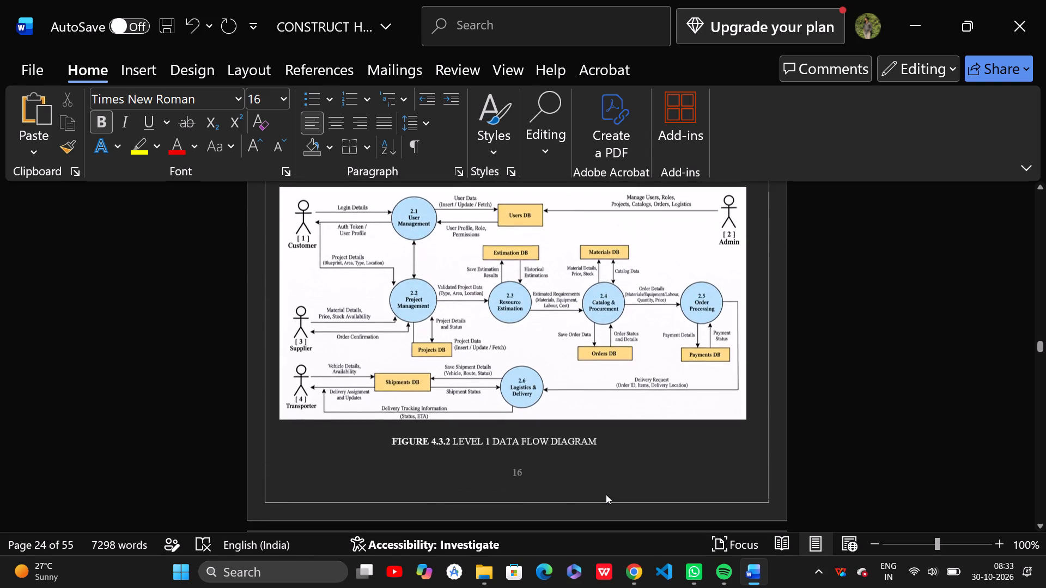
pyautogui.scroll(2, 606, 494)
pyautogui.scroll(-4, 606, 494)
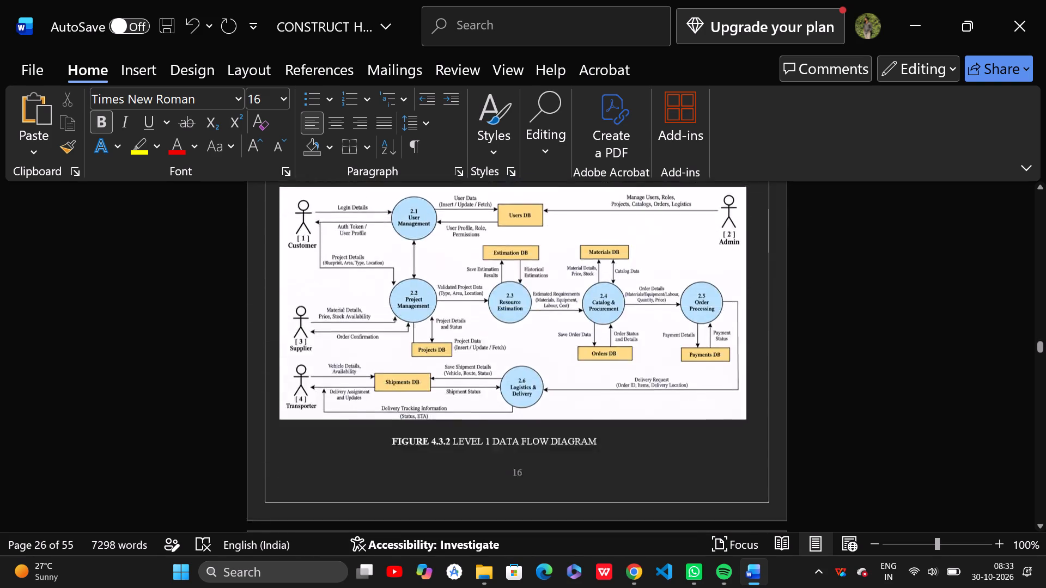
pyautogui.scroll(-2, 606, 494)
pyautogui.scroll(1, 606, 494)
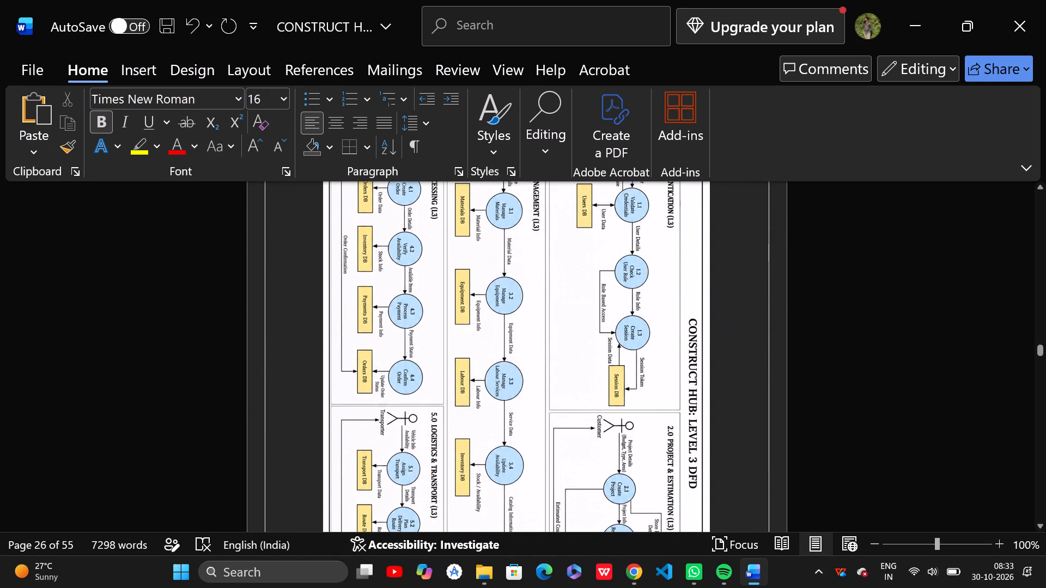
pyautogui.scroll(-1, 606, 494)
pyautogui.scroll(1, 606, 494)
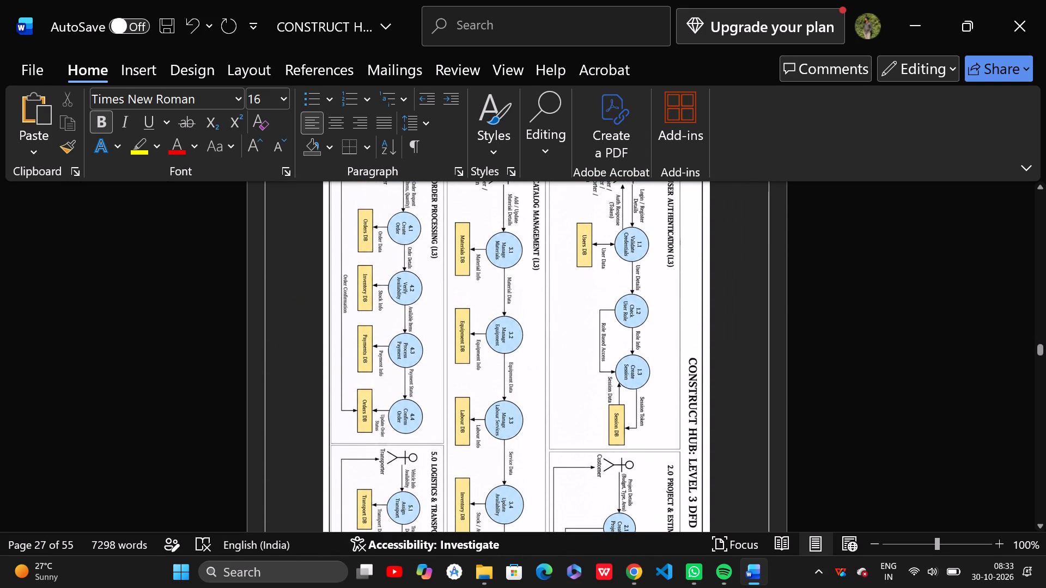
# Copy the sideways Level 3 DFD picture from the report and paste it into a new blank Word document.
pyautogui.keyDown('ctrl'); pyautogui.scroll(-2, 549, 388); pyautogui.keyUp('ctrl')
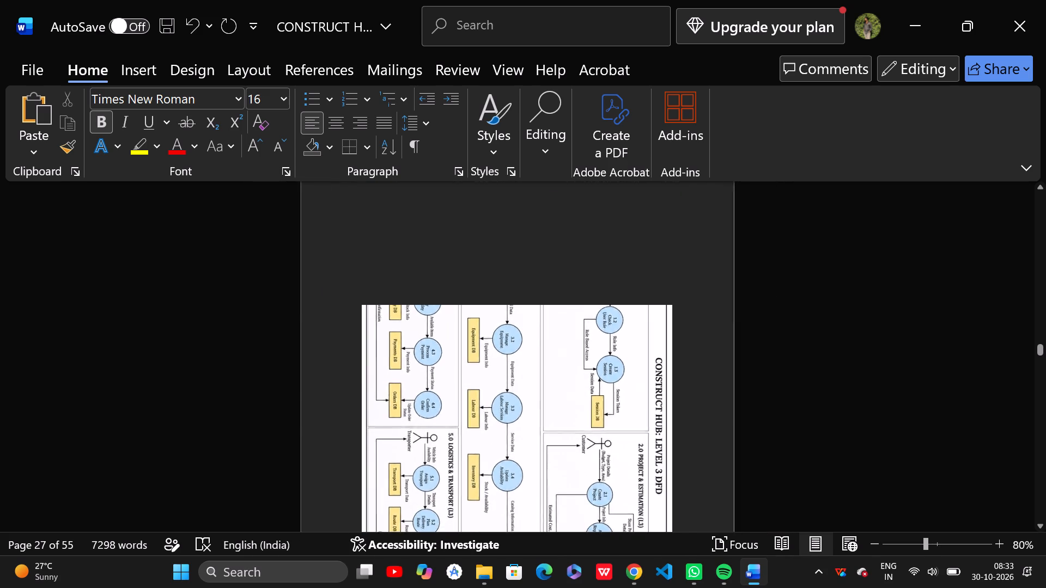
pyautogui.keyDown('ctrl'); pyautogui.scroll(-1, 549, 388); pyautogui.keyUp('ctrl')
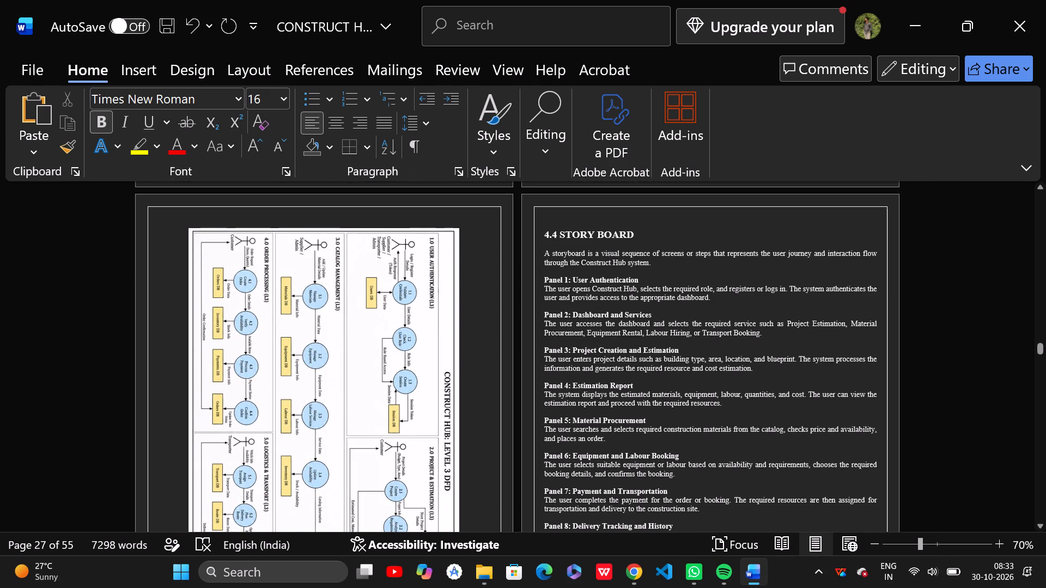
pyautogui.click(267, 283)
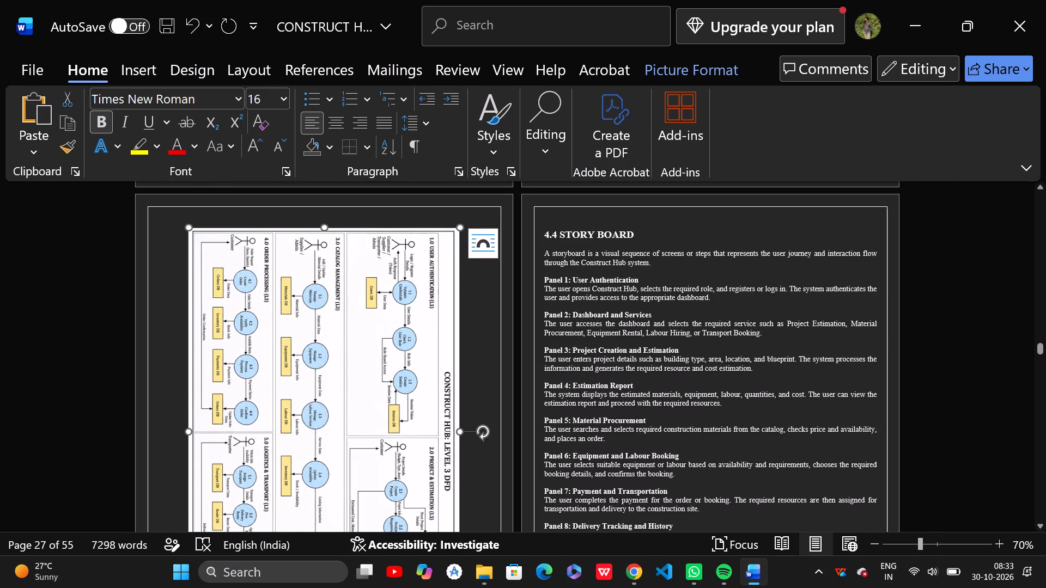
pyautogui.hotkey('ctrl', 'c')
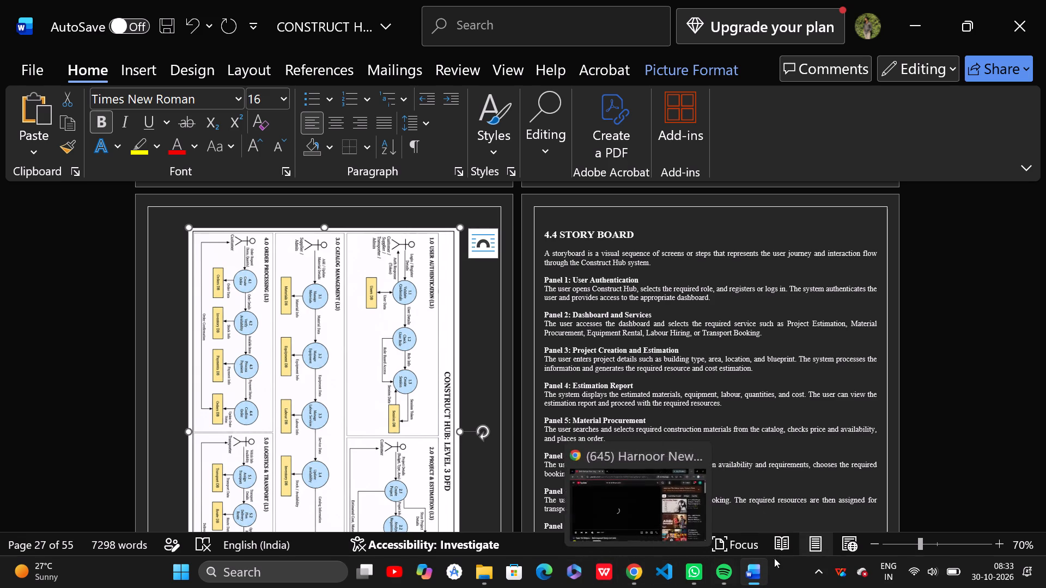
pyautogui.rightClick(764, 570)
pyautogui.rightClick(752, 575)
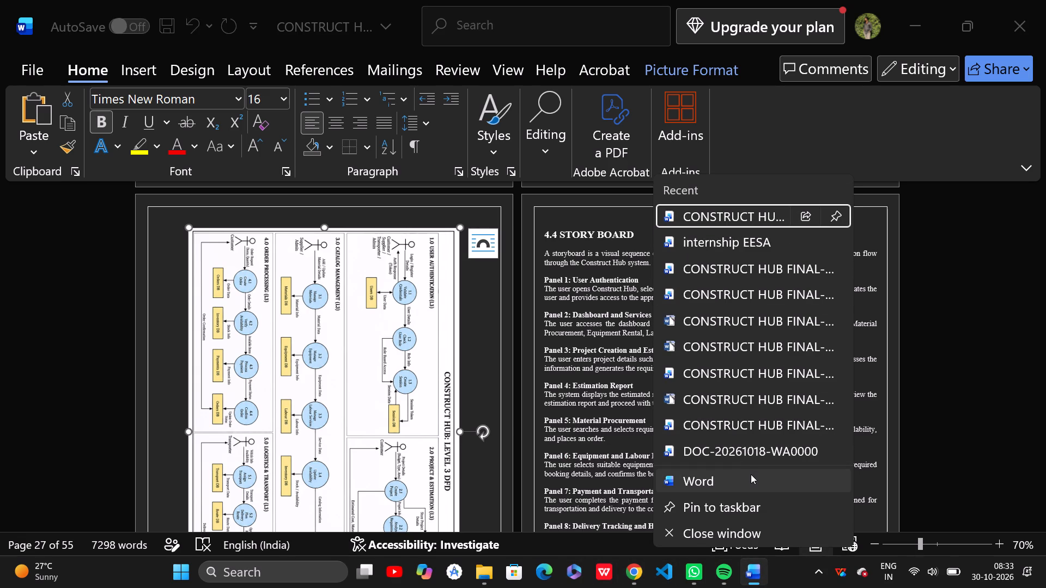
pyautogui.click(751, 474)
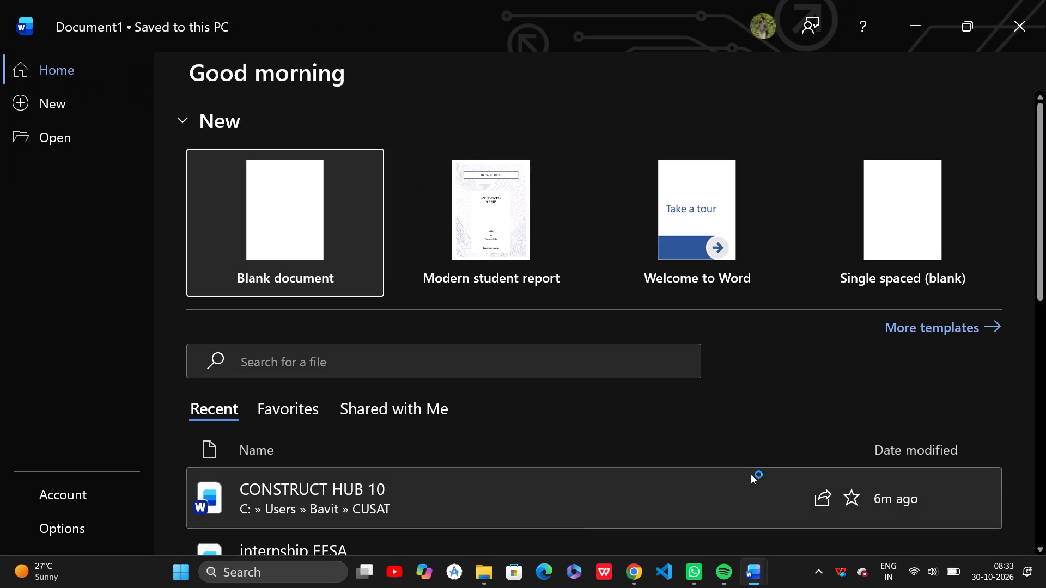
pyautogui.click(327, 224)
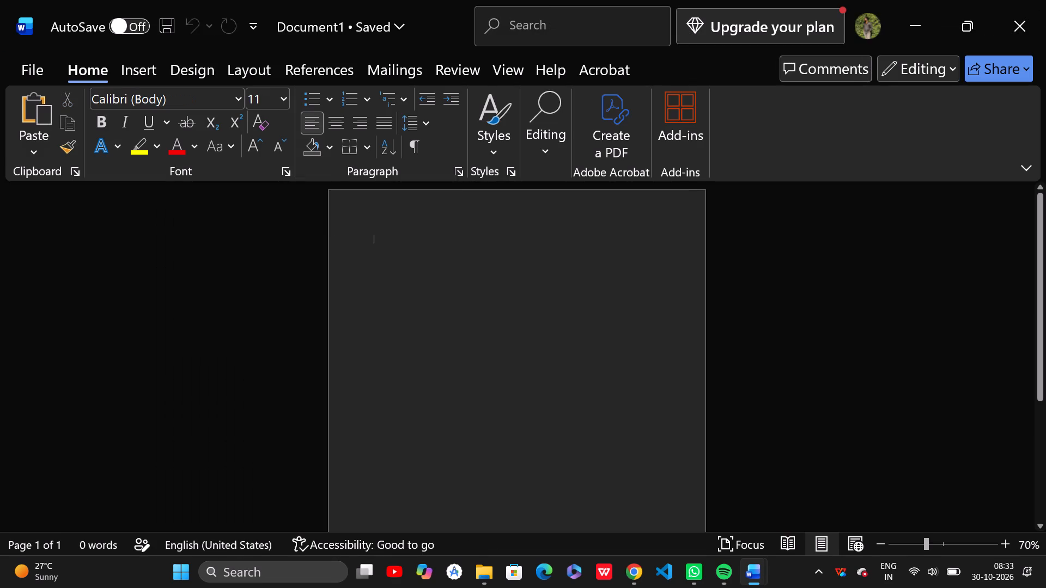
pyautogui.hotkey('ctrl', 'v')
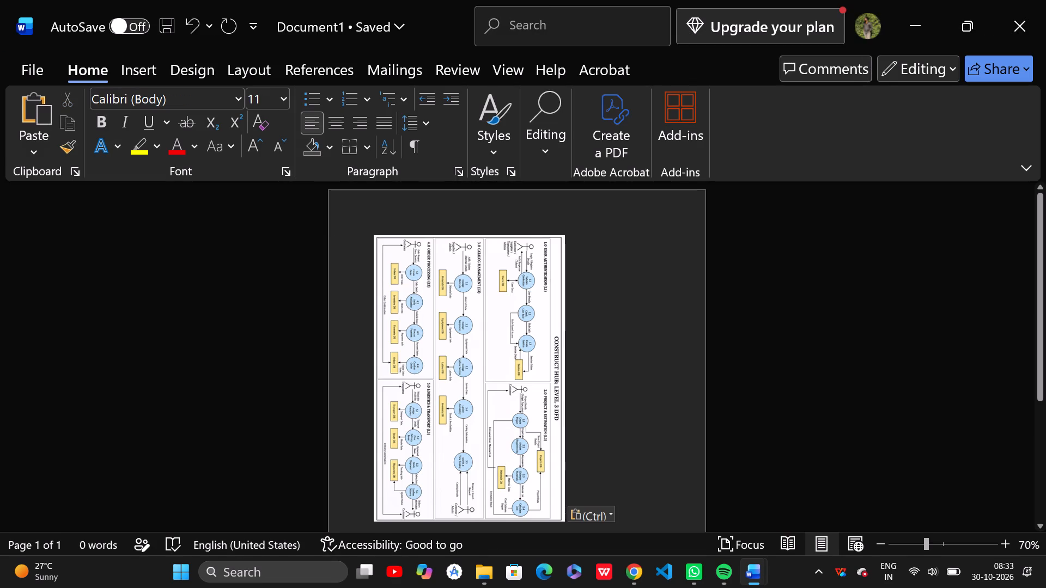
# Rotate the pasted DFD picture a quarter turn counterclockwise so that its text reads horizontally.
pyautogui.click(480, 318)
pyautogui.click(589, 382)
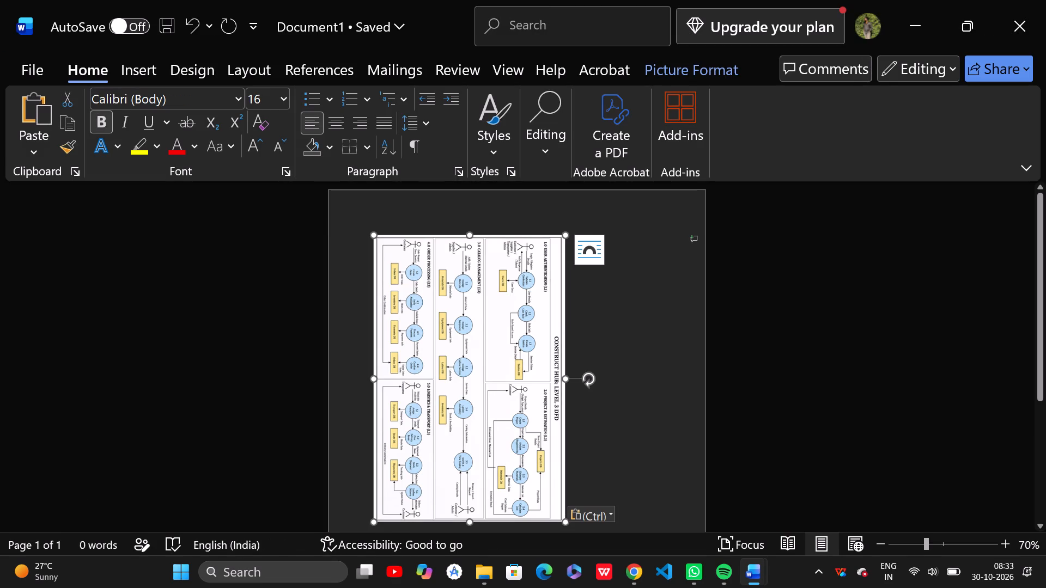
pyautogui.click(589, 382)
pyautogui.moveTo(589, 382); pyautogui.dragTo(472, 292)
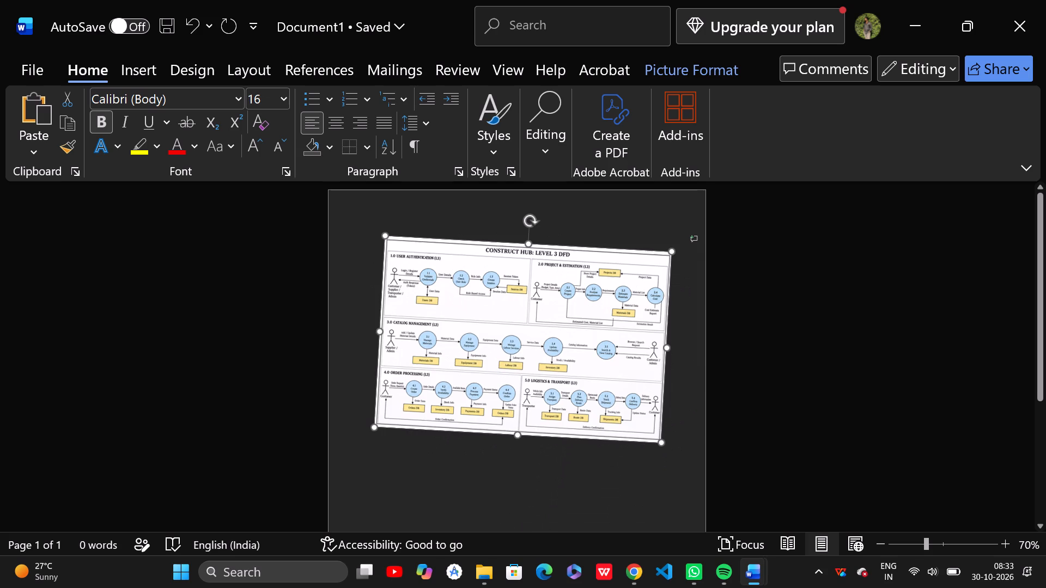
pyautogui.moveTo(472, 292); pyautogui.dragTo(471, 290)
pyautogui.click(694, 382)
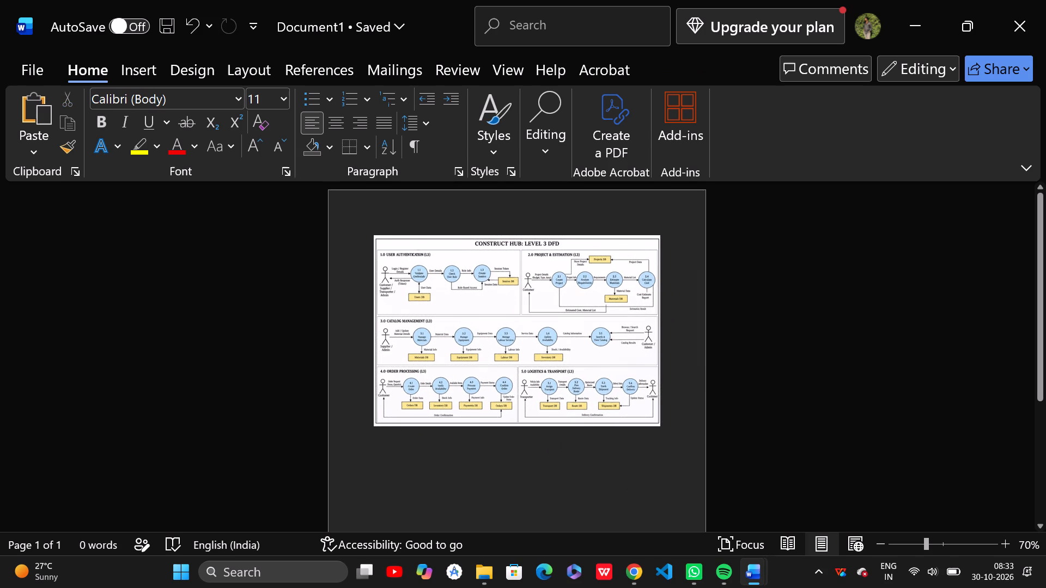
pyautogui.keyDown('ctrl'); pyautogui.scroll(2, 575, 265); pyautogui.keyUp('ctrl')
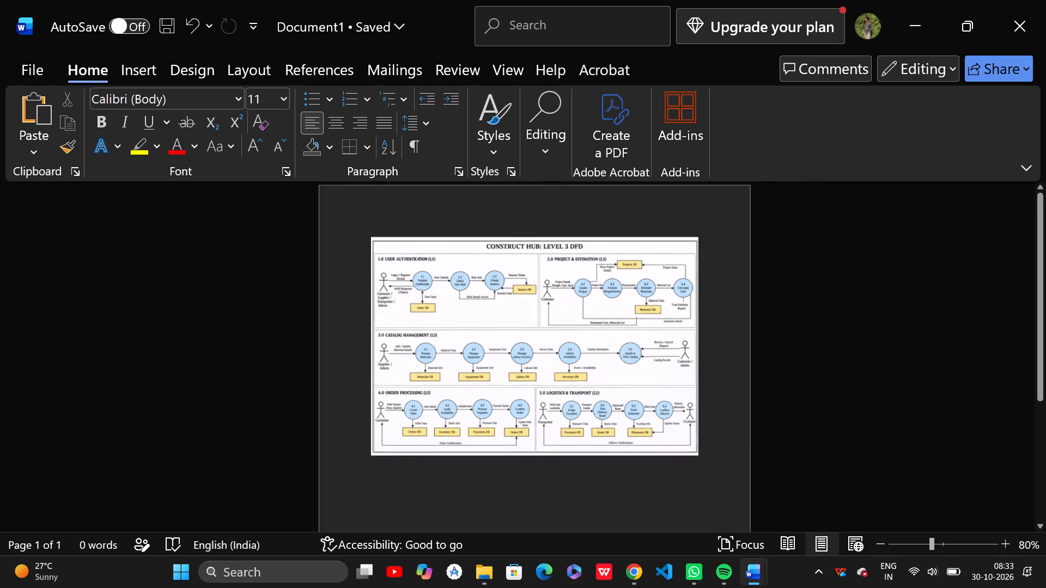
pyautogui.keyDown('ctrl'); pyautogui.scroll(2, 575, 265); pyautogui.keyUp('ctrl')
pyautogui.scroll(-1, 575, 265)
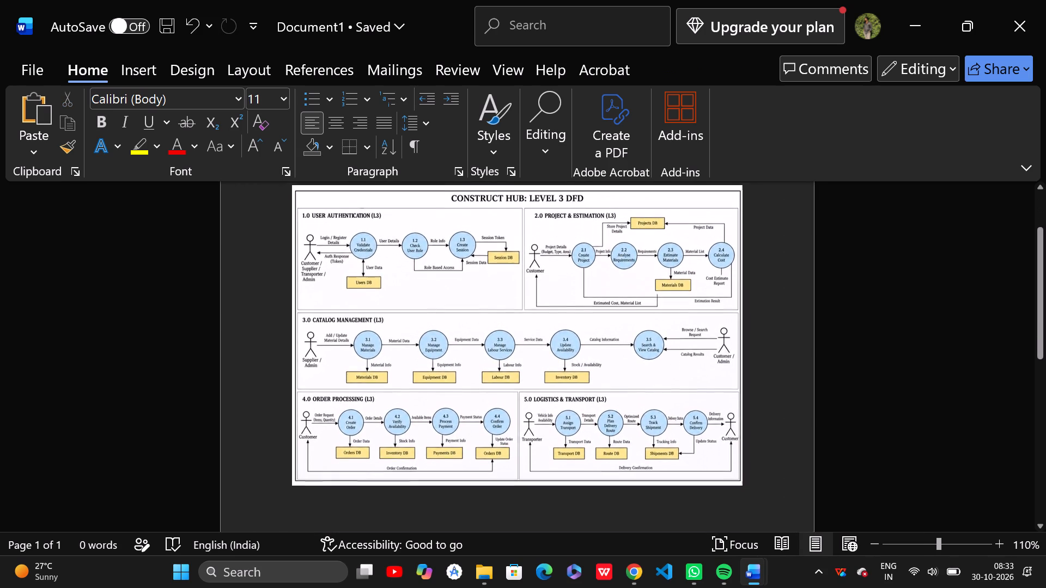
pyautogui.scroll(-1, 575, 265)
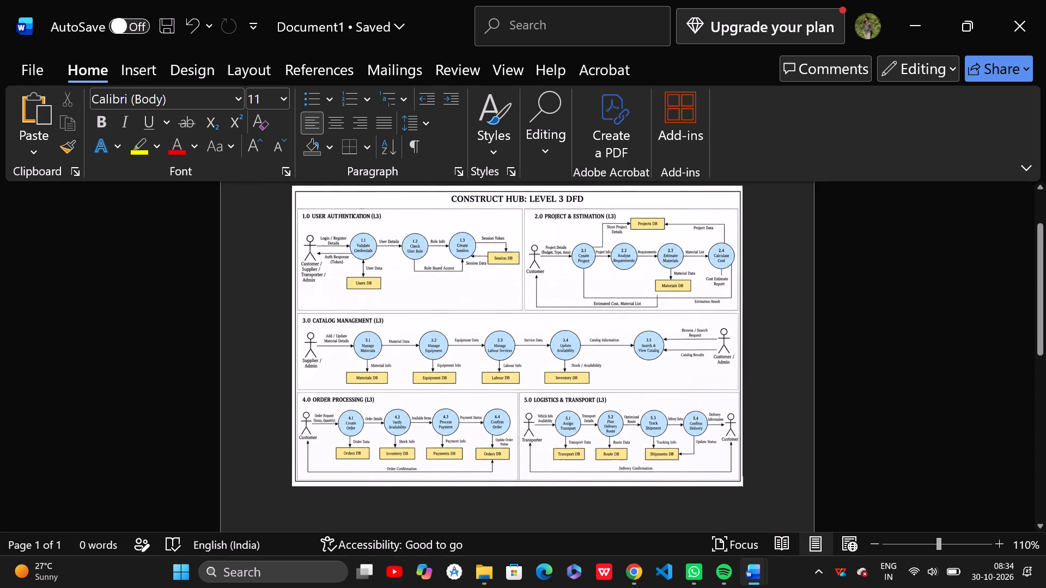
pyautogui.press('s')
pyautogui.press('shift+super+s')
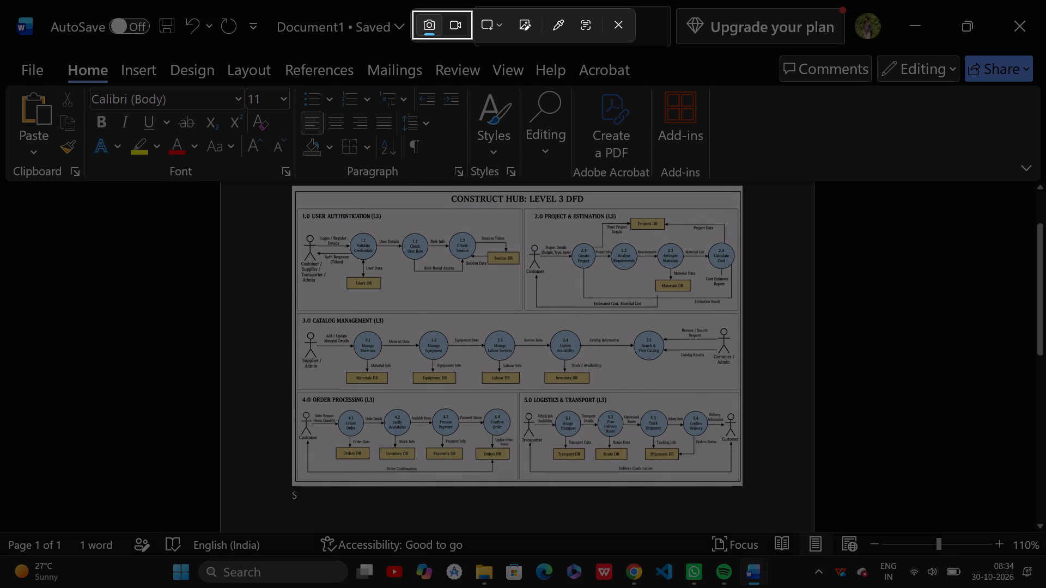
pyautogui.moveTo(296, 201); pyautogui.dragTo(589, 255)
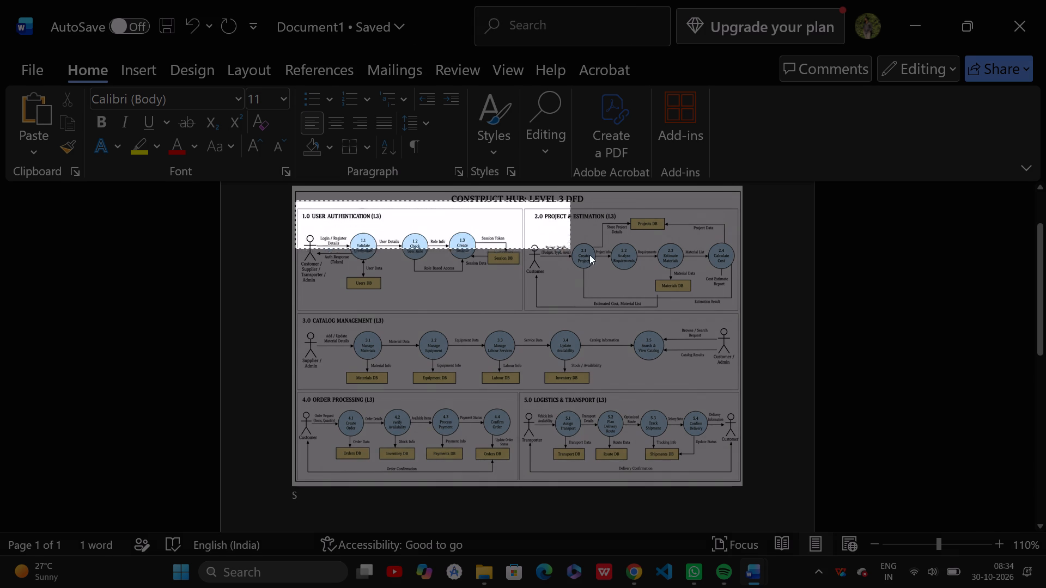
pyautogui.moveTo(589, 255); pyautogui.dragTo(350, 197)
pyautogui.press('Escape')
# Capture a snip of the upright DFD that leaves out the CONSTRUCT HUB: LEVEL 3 DFD title, and return to the report.
pyautogui.press('shift+super+s')
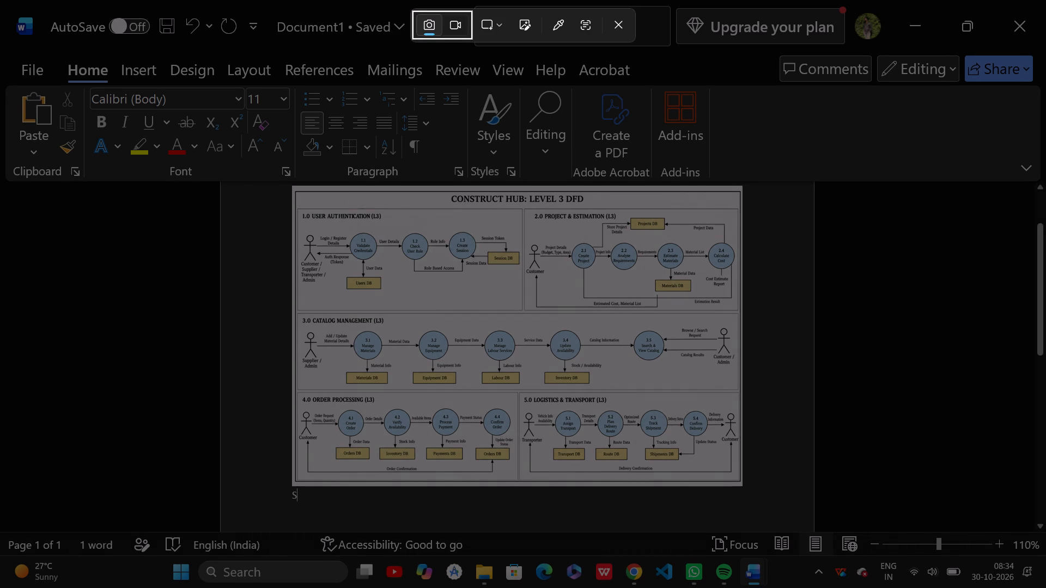
pyautogui.moveTo(296, 203); pyautogui.dragTo(367, 245)
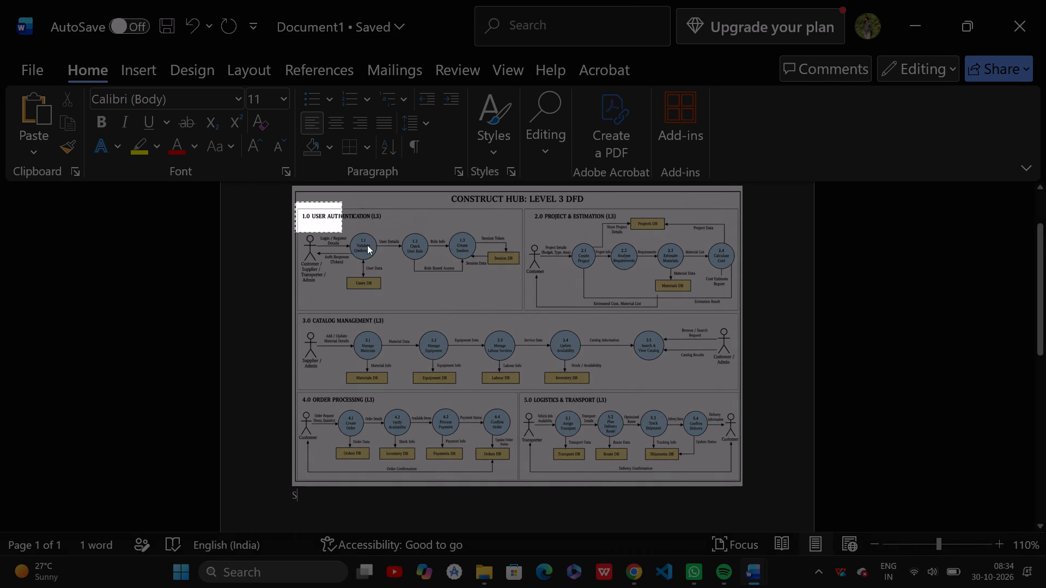
pyautogui.moveTo(367, 245); pyautogui.dragTo(742, 463)
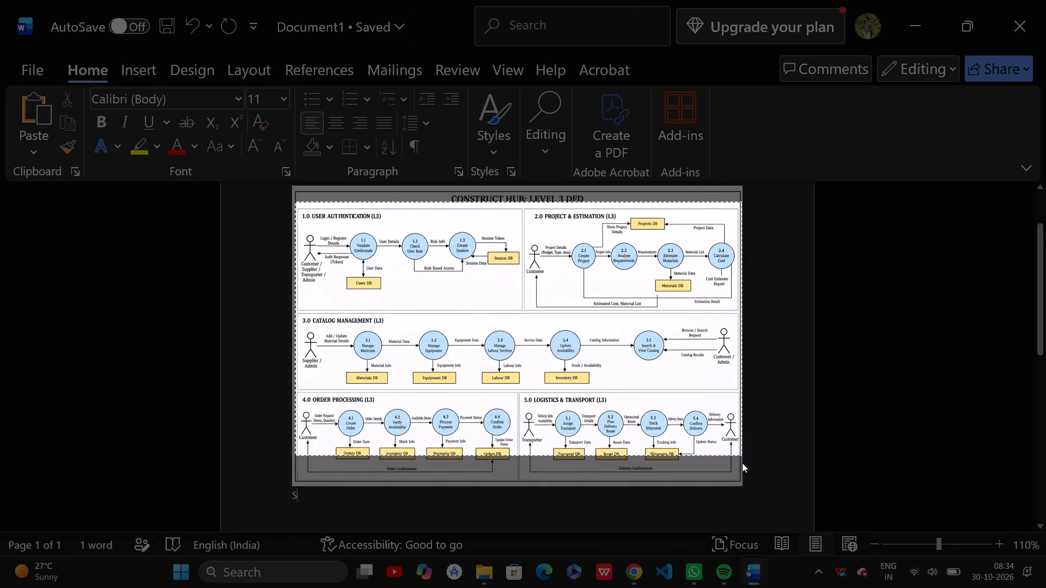
pyautogui.moveTo(742, 463); pyautogui.dragTo(740, 481)
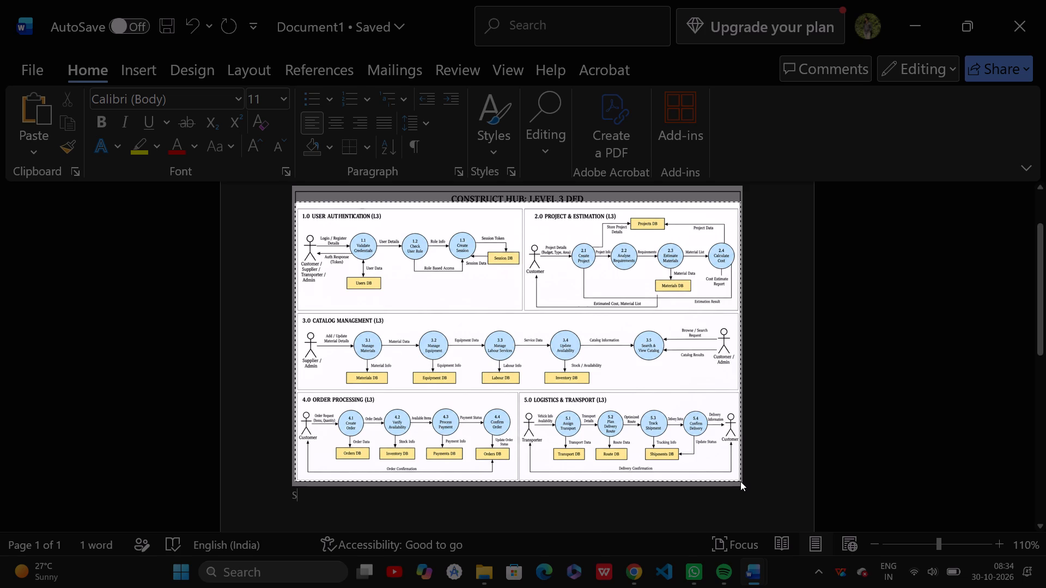
pyautogui.moveTo(740, 481); pyautogui.dragTo(740, 480)
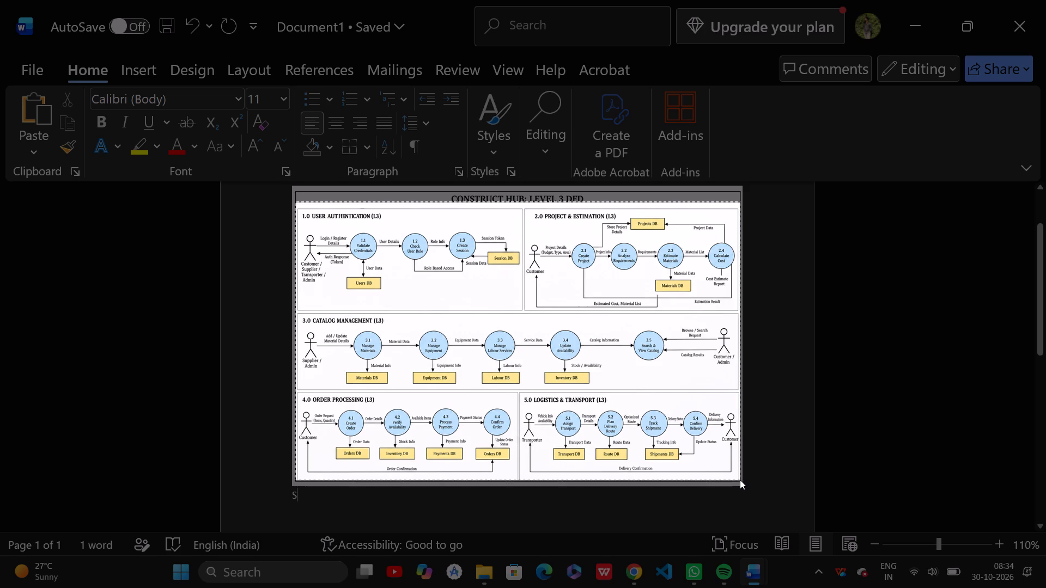
pyautogui.moveTo(740, 480); pyautogui.dragTo(737, 481)
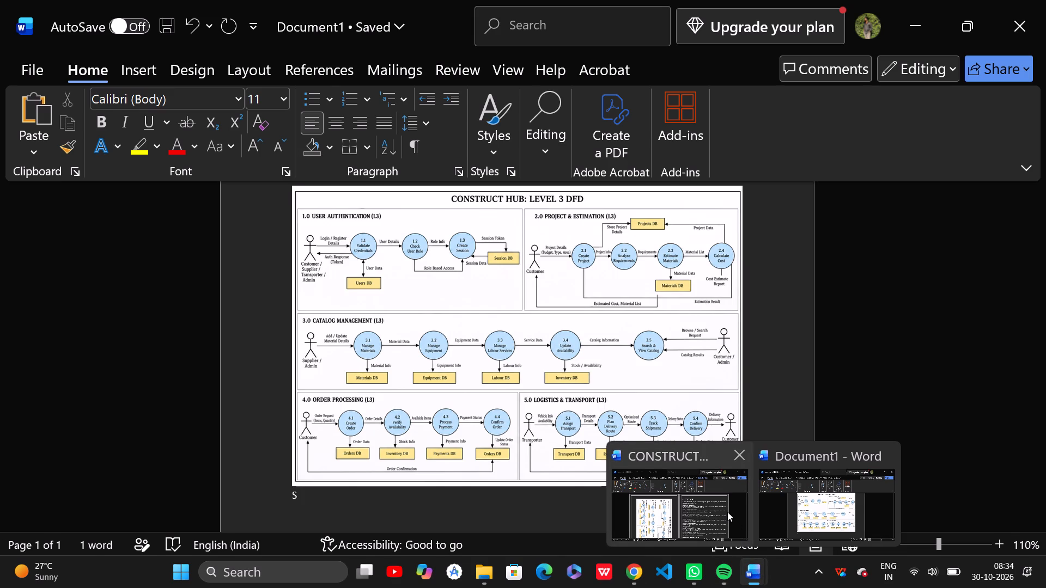
pyautogui.click(727, 512)
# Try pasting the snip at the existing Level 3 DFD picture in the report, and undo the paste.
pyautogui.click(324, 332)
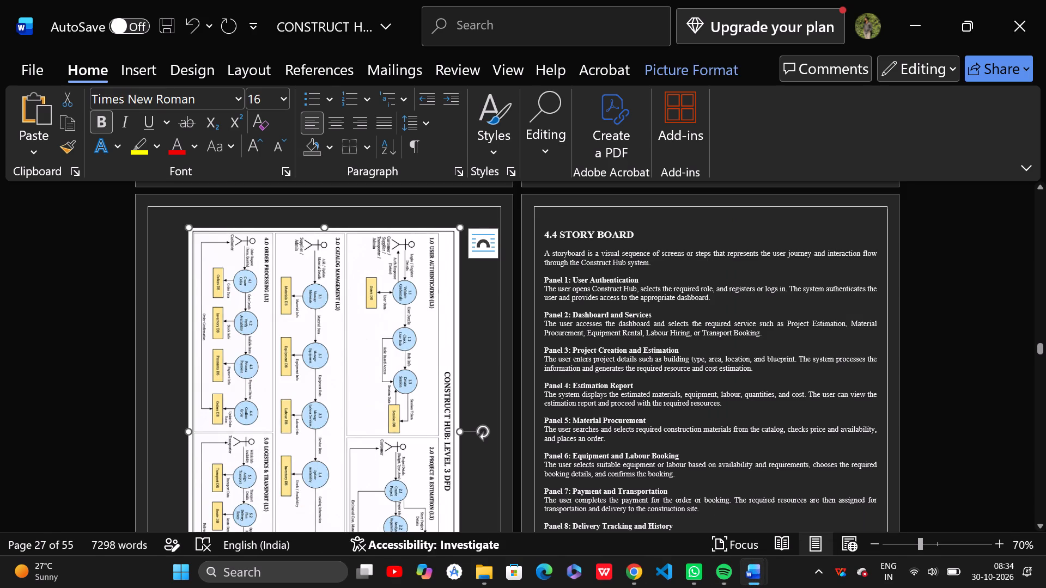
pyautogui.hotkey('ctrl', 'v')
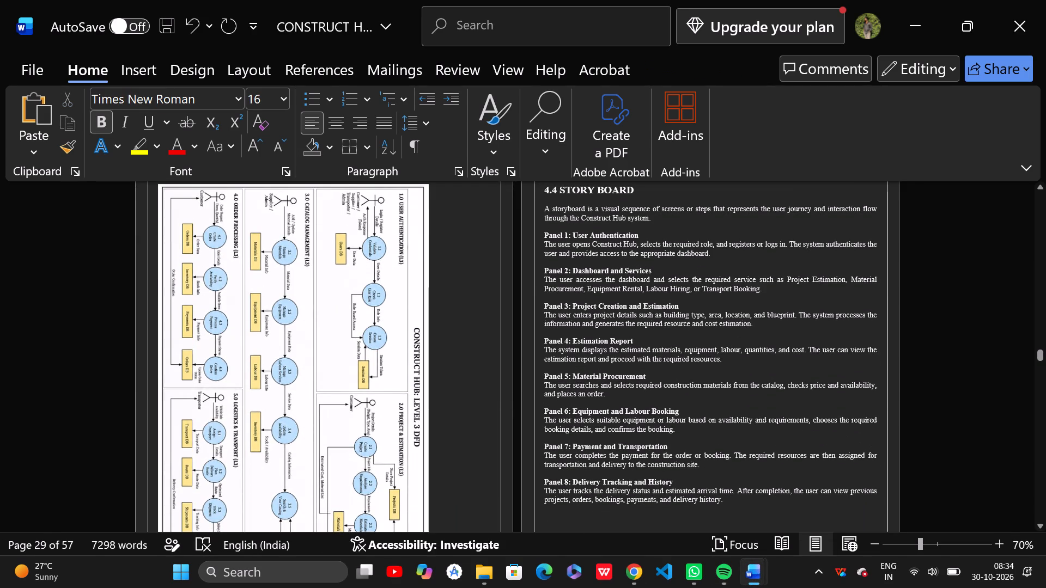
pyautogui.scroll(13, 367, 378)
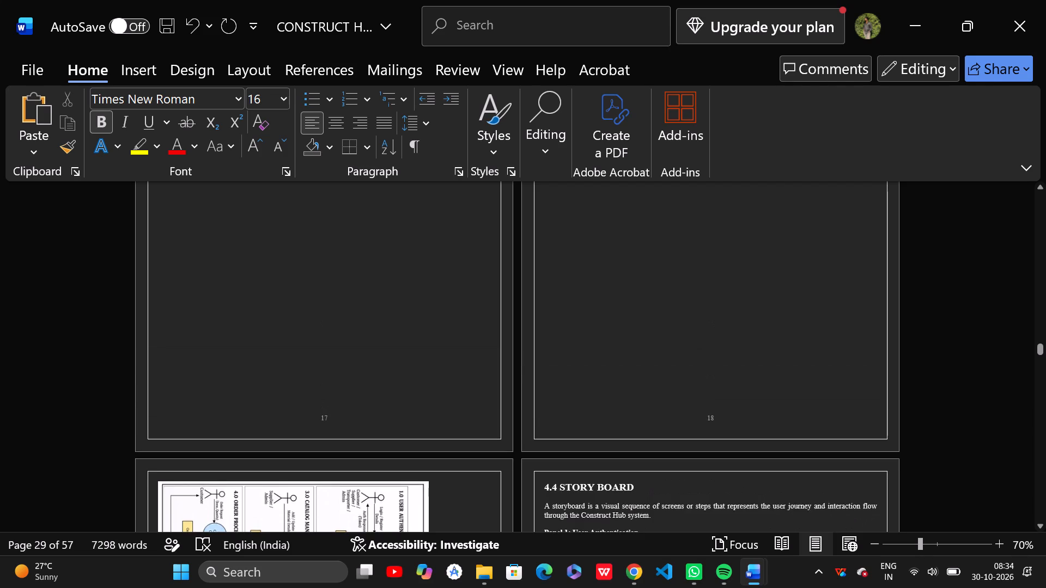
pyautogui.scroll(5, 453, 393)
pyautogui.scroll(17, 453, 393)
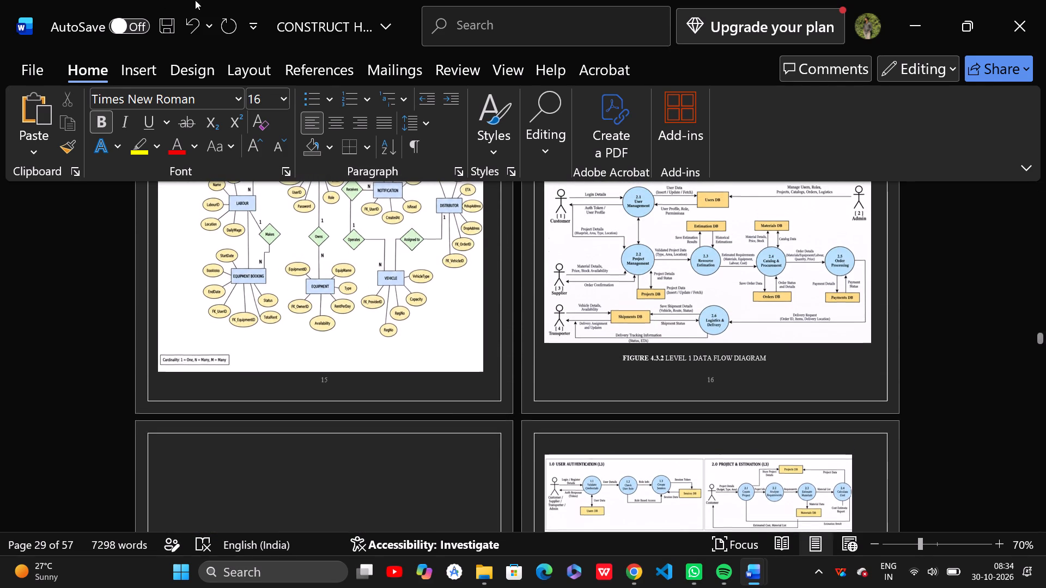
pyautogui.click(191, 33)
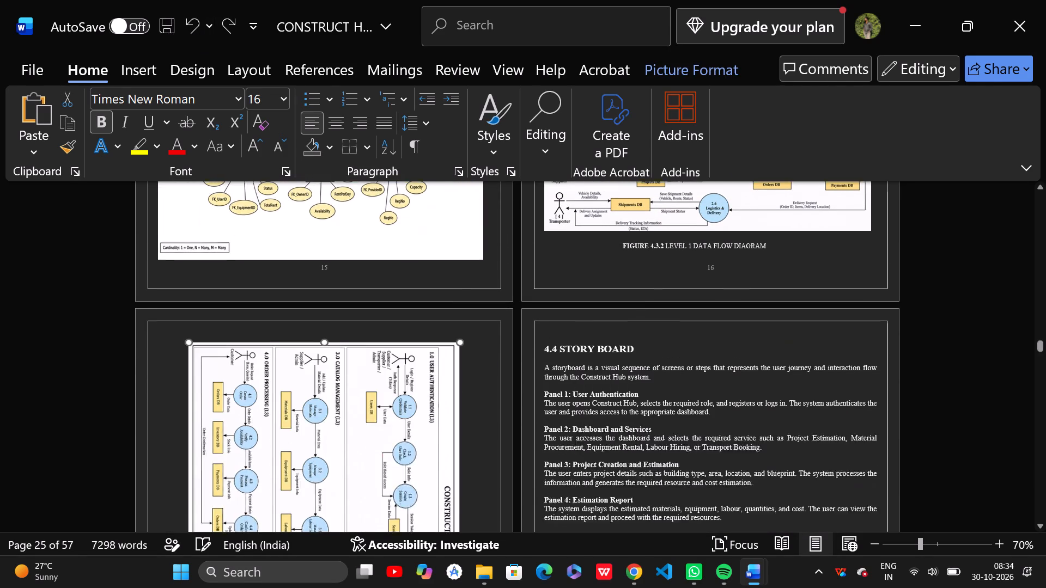
# Replace the old Level 3 DFD picture above the FIGURE 4.3.3 caption with the cropped snip.
pyautogui.scroll(-3, 434, 327)
pyautogui.scroll(-1, 349, 340)
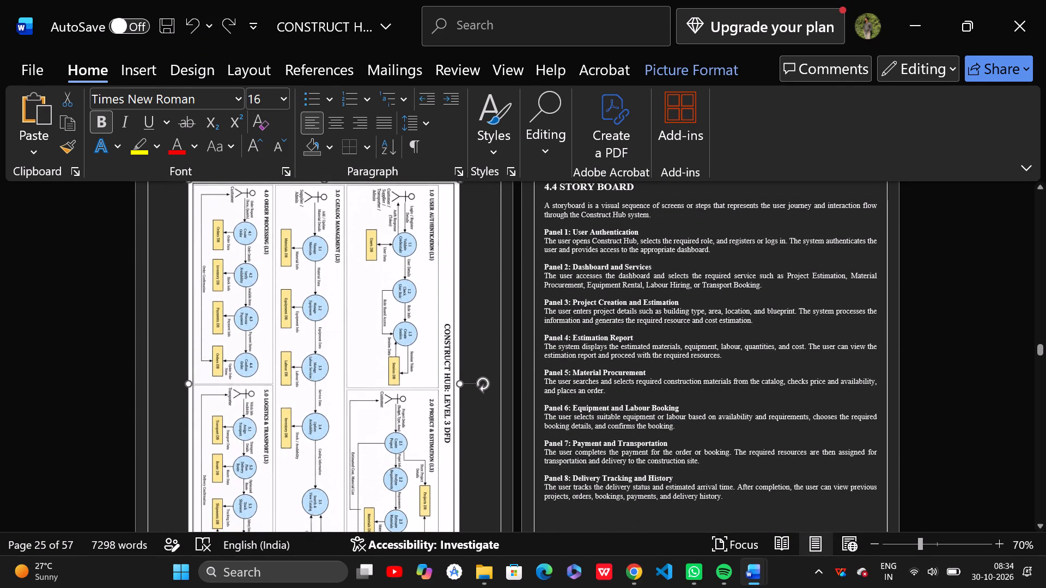
pyautogui.press('BackSpace')
pyautogui.scroll(6, 349, 340)
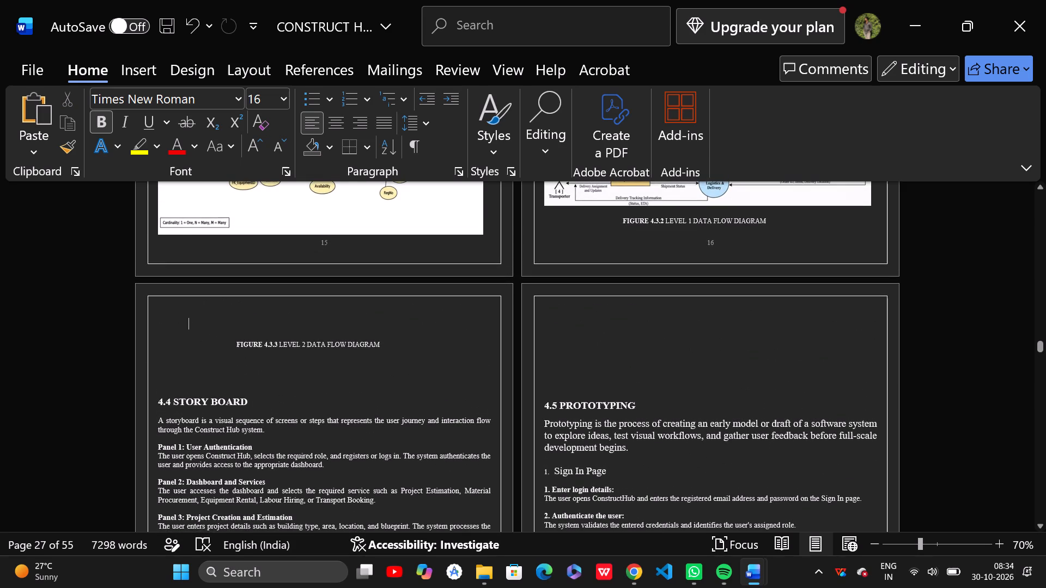
pyautogui.hotkey('ctrl', 'v')
# Rotate the cropped DFD picture above the FIGURE 4.3.3 caption a quarter turn clockwise so that it stands upright on the page.
pyautogui.scroll(-3, 281, 325)
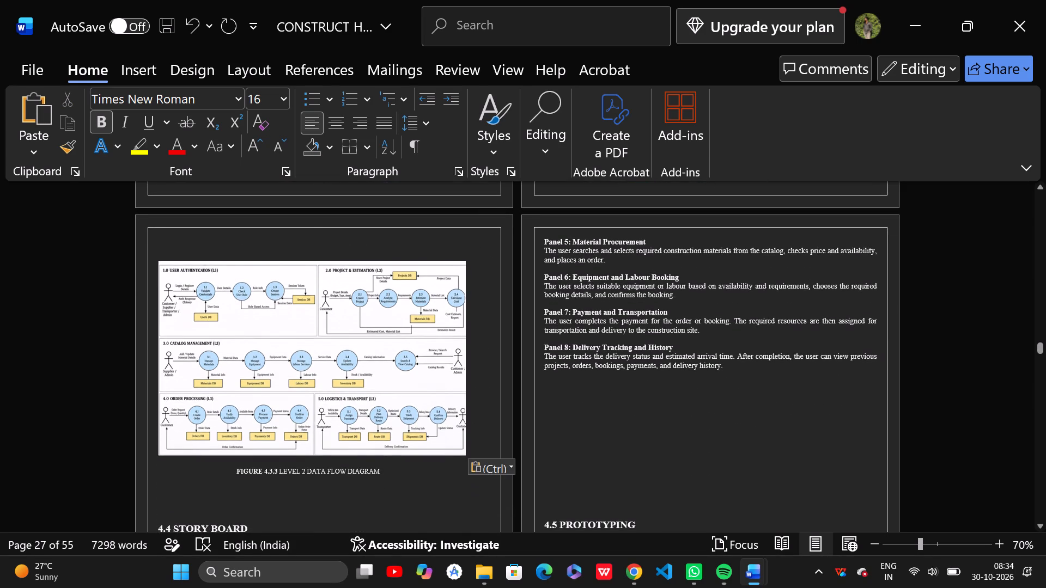
pyautogui.click(292, 338)
pyautogui.moveTo(312, 238); pyautogui.dragTo(338, 255)
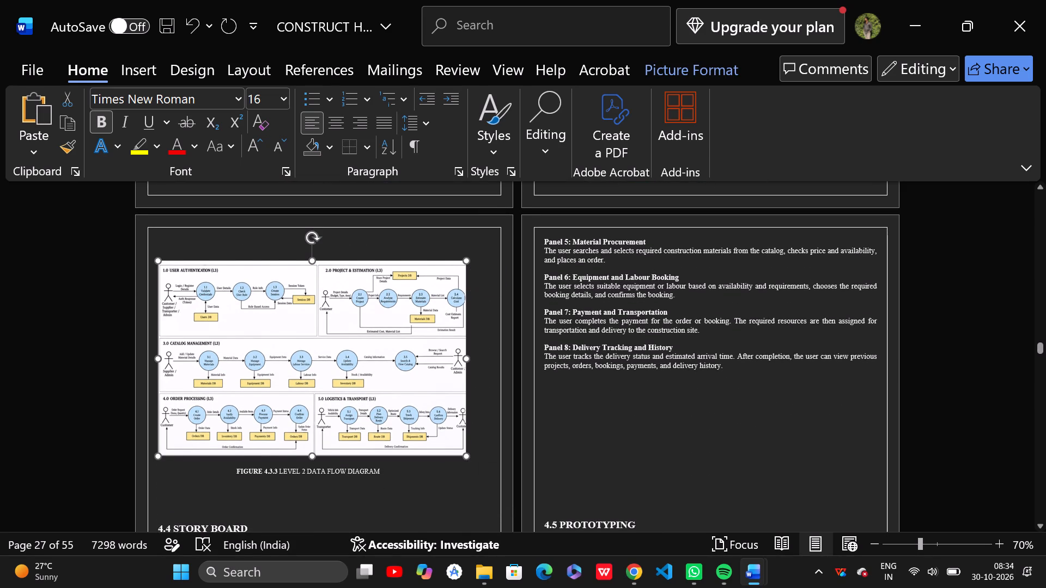
pyautogui.moveTo(338, 255); pyautogui.dragTo(374, 369)
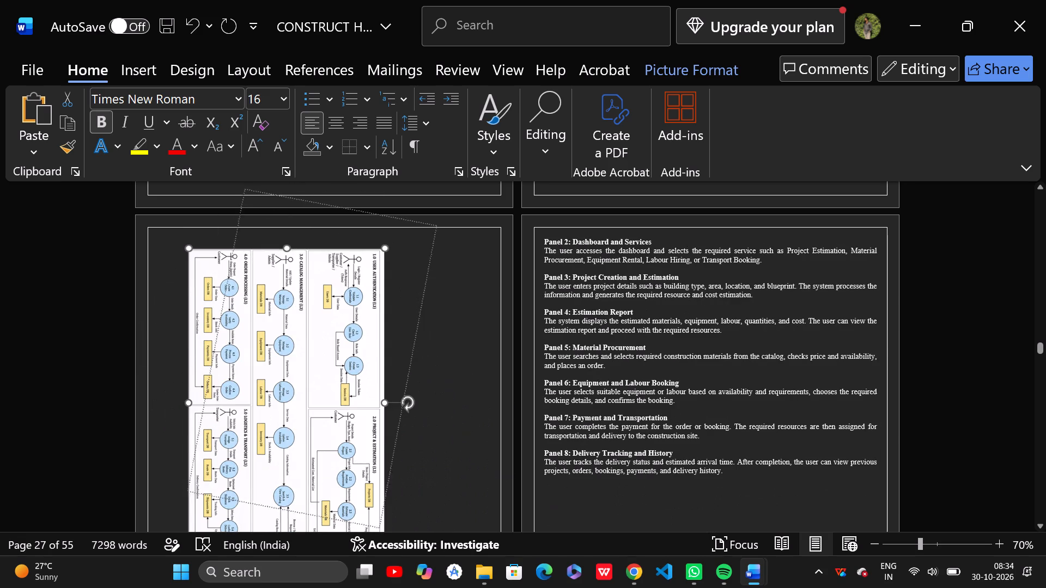
pyautogui.moveTo(374, 369); pyautogui.dragTo(356, 353)
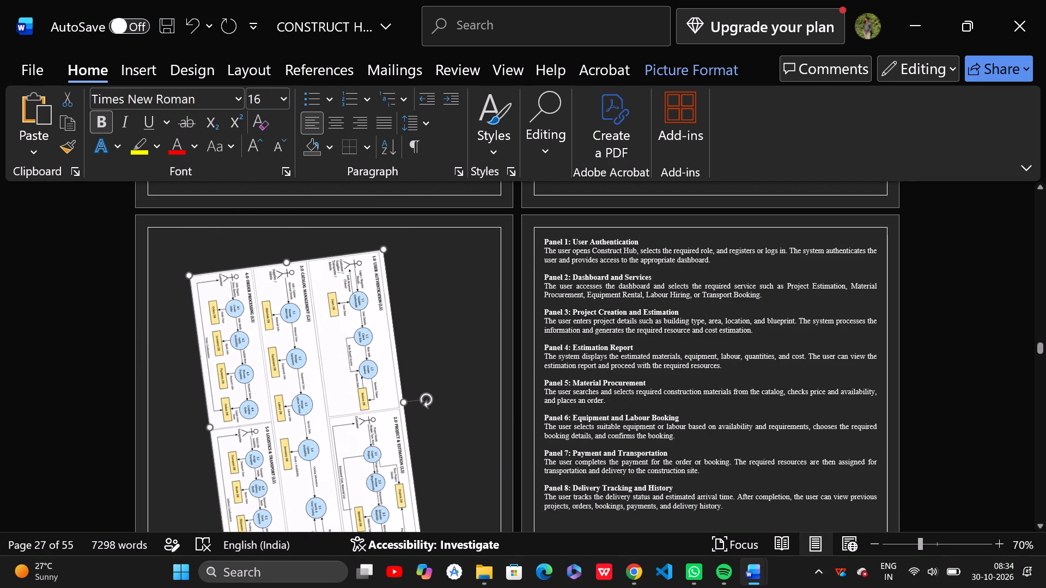
pyautogui.moveTo(356, 353); pyautogui.dragTo(373, 355)
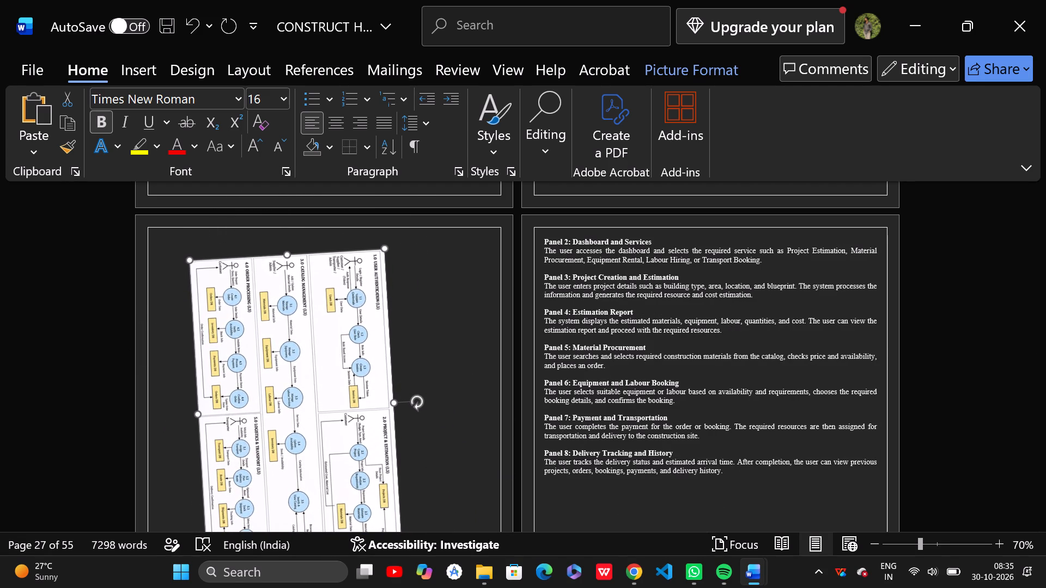
pyautogui.moveTo(373, 355); pyautogui.dragTo(386, 351)
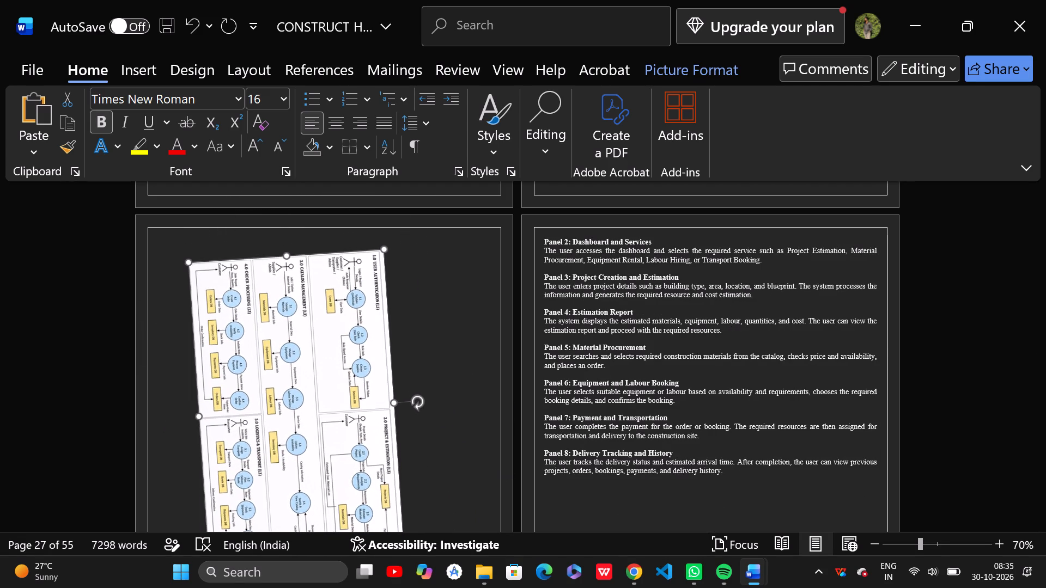
pyautogui.moveTo(386, 351); pyautogui.dragTo(398, 357)
# Indent the rotated DFD picture toward the middle of the page by inserting ten spaces before it.
pyautogui.scroll(-3, 366, 375)
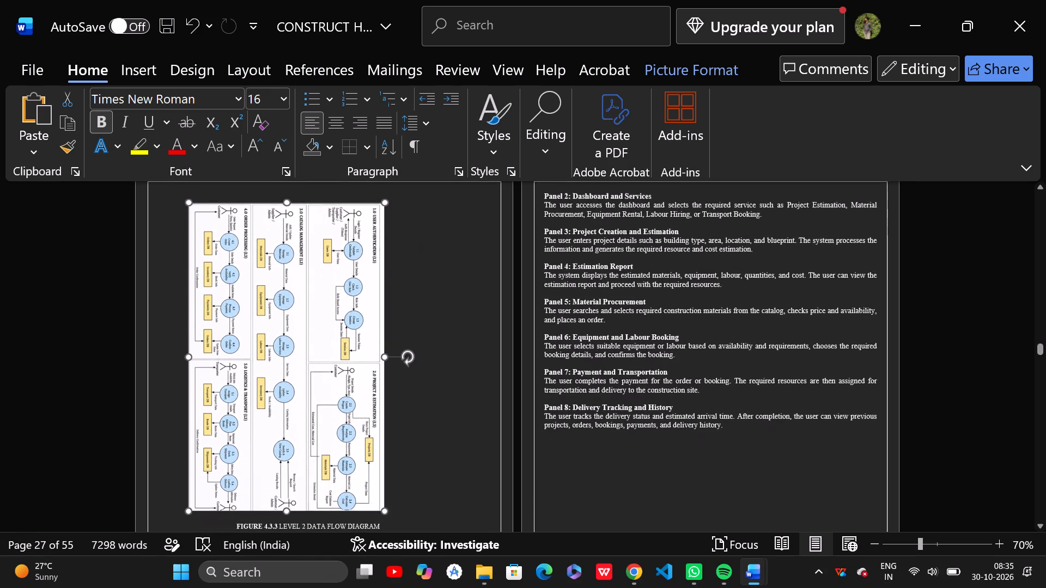
pyautogui.scroll(-1, 366, 364)
pyautogui.click(180, 448)
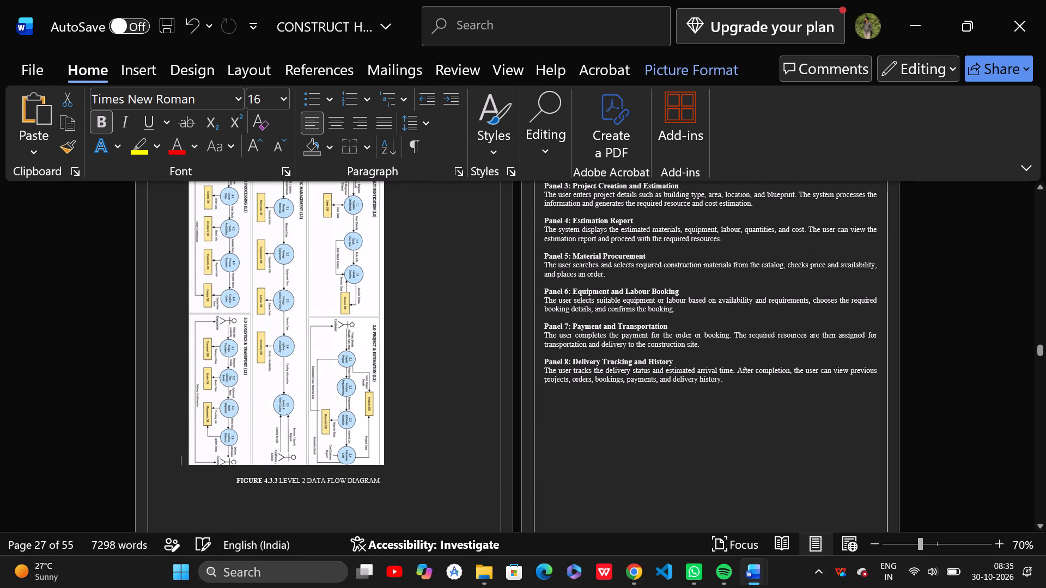
pyautogui.press('space')
pyautogui.press('space')
pyautogui.press('space')
pyautogui.press('space')
pyautogui.press('space')
pyautogui.press('space')
pyautogui.press('space')
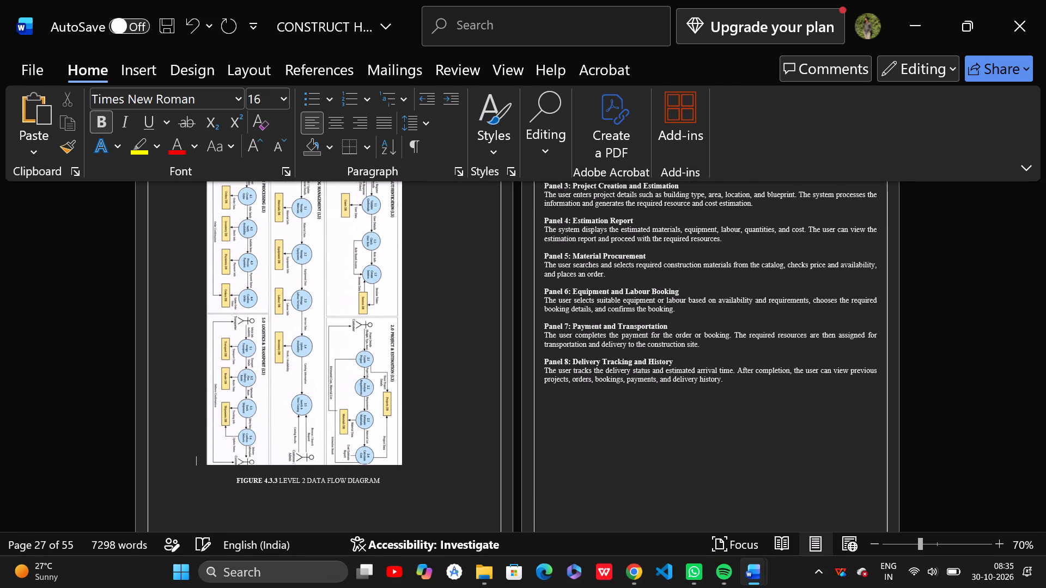
pyautogui.press('space')
pyautogui.press('space')
pyautogui.press('space')
# Widen the rotated DFD picture toward the page's right margin and remove one of the spaces before it.
pyautogui.click(293, 323)
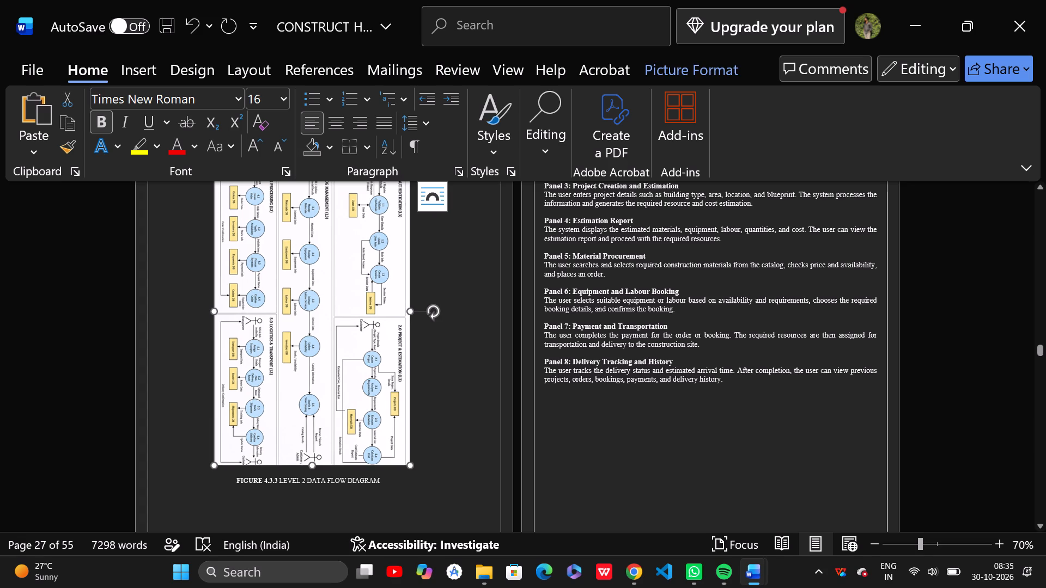
pyautogui.moveTo(410, 313); pyautogui.dragTo(452, 310)
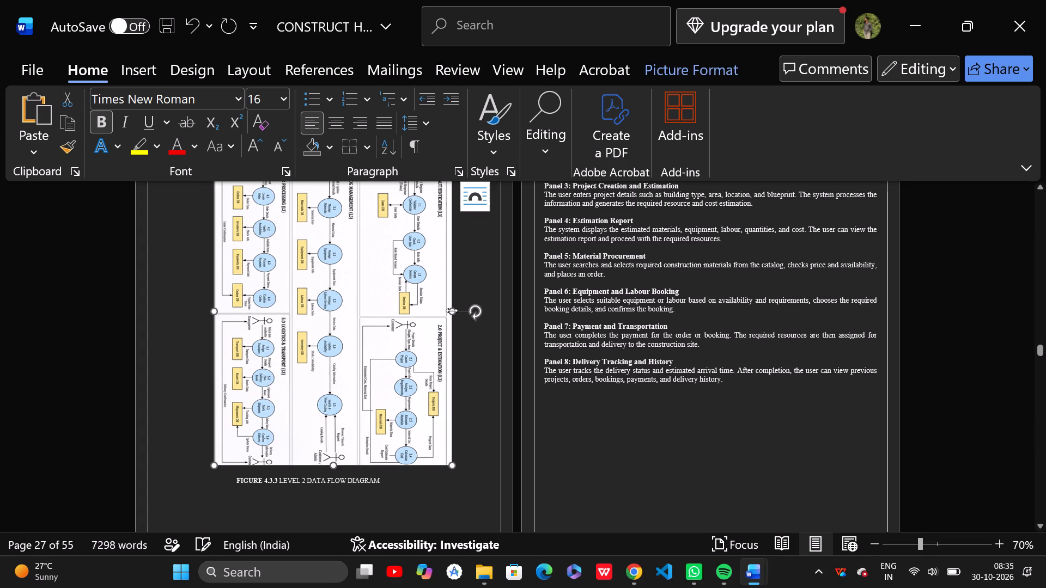
pyautogui.click(210, 450)
pyautogui.press('BackSpace')
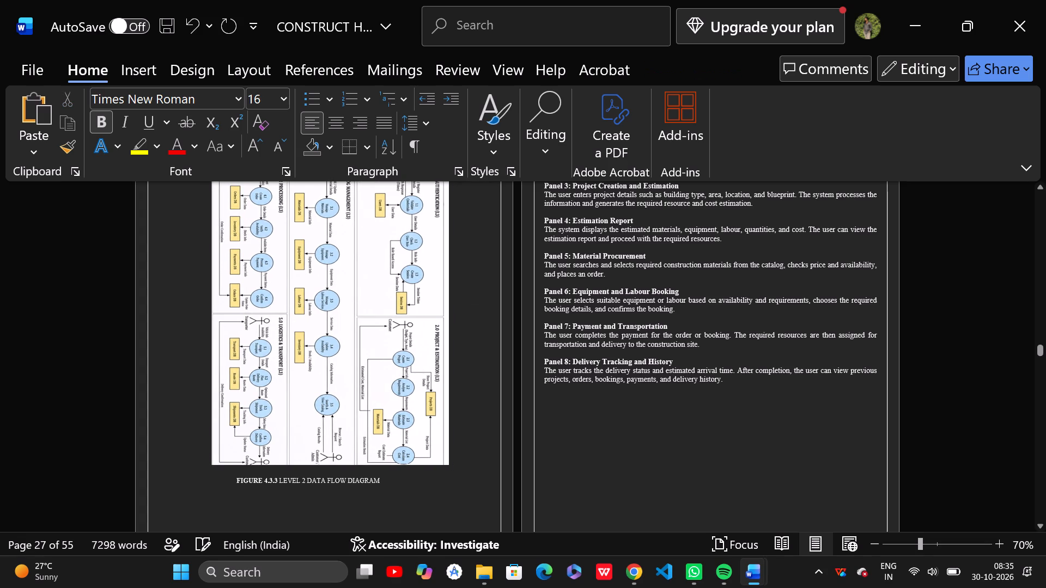
pyautogui.click(338, 365)
pyautogui.moveTo(447, 313); pyautogui.dragTo(456, 312)
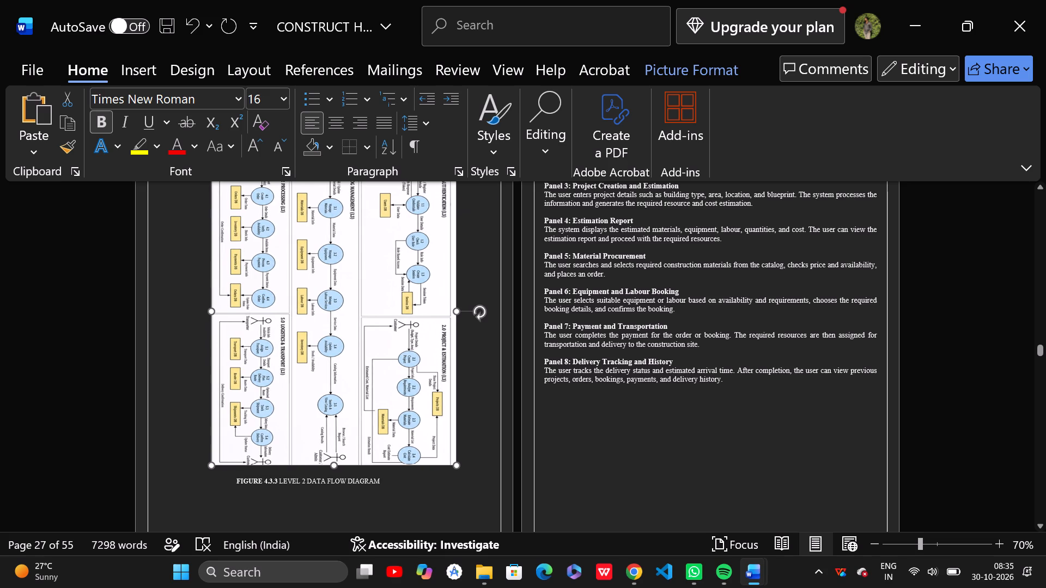
# Stretch the DFD picture taller to fill the page above its caption, pushing the 4.4 STORY BOARD section onto the following page.
pyautogui.scroll(4, 457, 425)
pyautogui.scroll(-5, 437, 428)
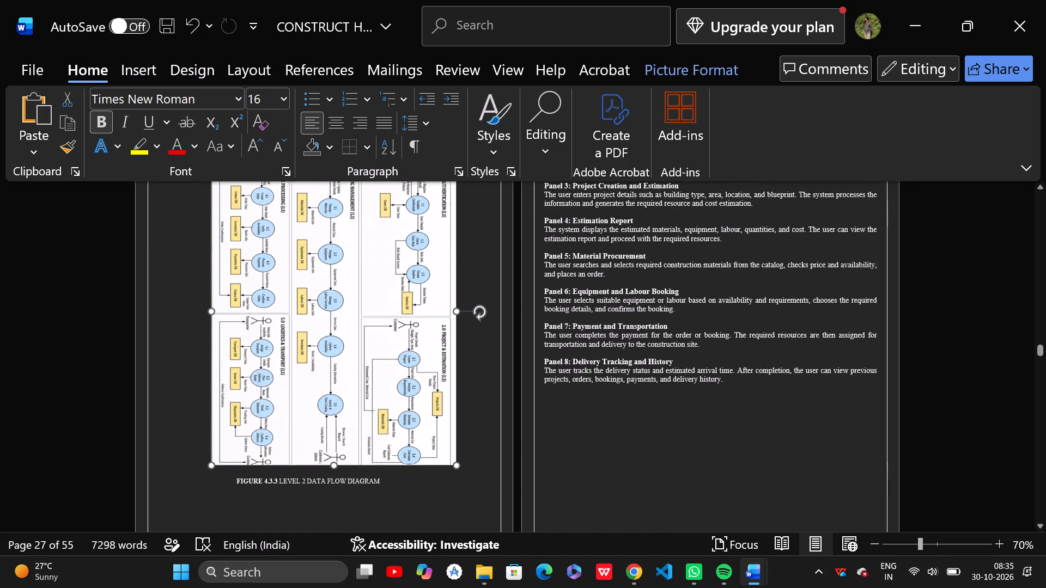
pyautogui.scroll(-1, 433, 406)
pyautogui.scroll(8, 403, 404)
pyautogui.scroll(-7, 402, 402)
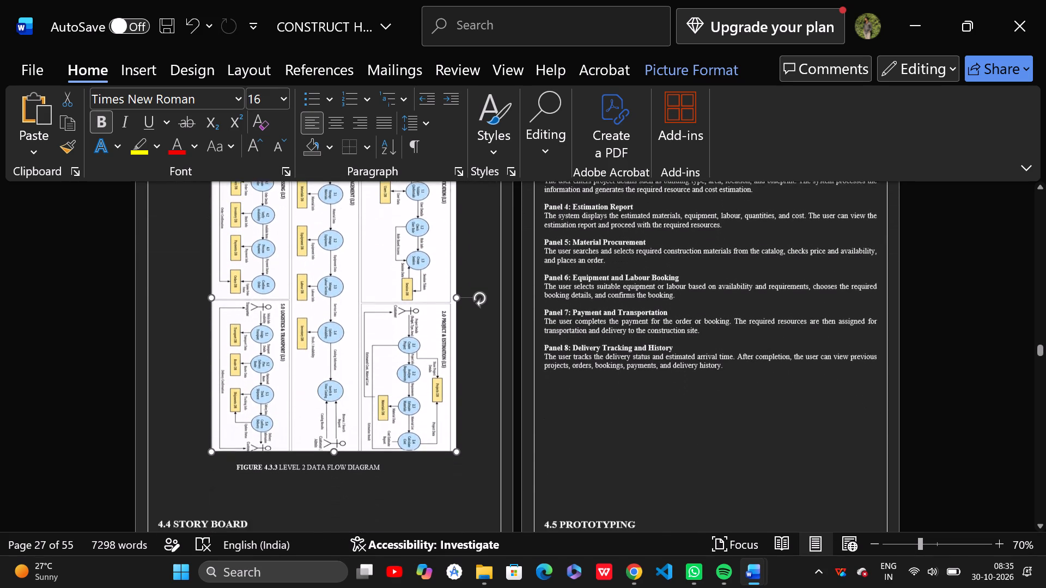
pyautogui.moveTo(335, 439); pyautogui.dragTo(335, 478)
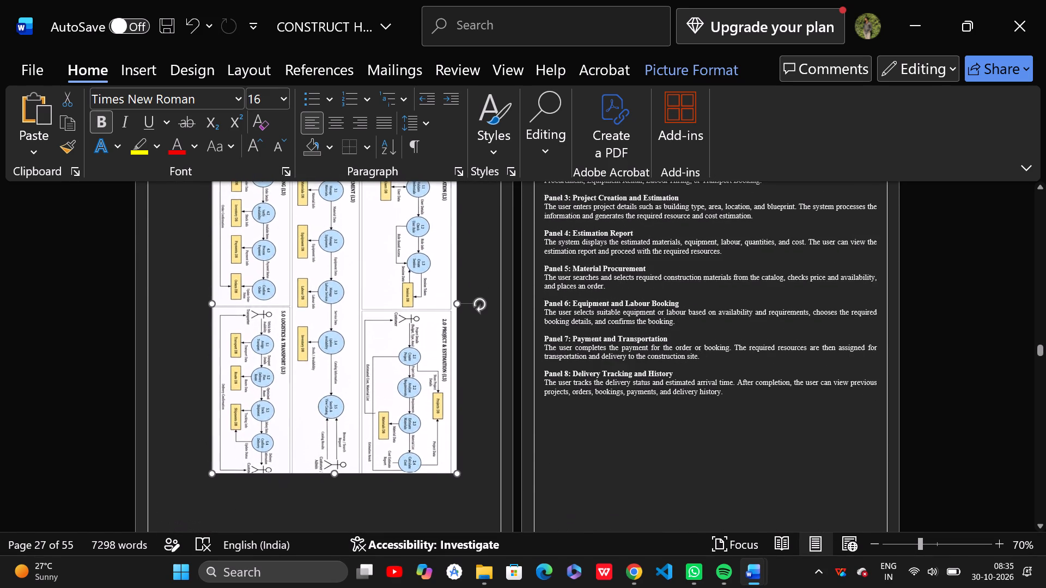
pyautogui.moveTo(335, 478); pyautogui.dragTo(334, 489)
pyautogui.scroll(-4, 327, 444)
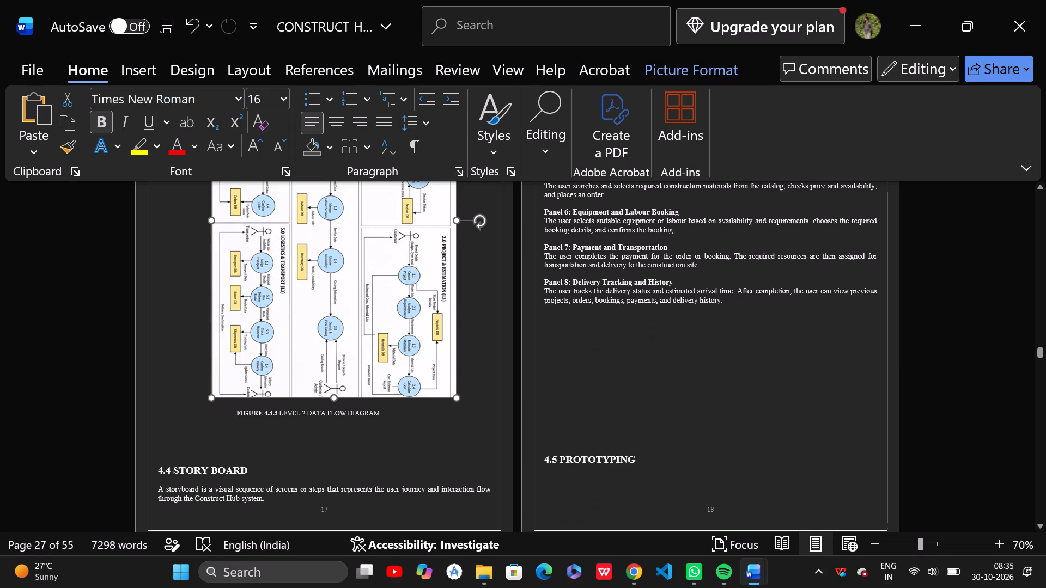
pyautogui.moveTo(335, 400); pyautogui.dragTo(332, 427)
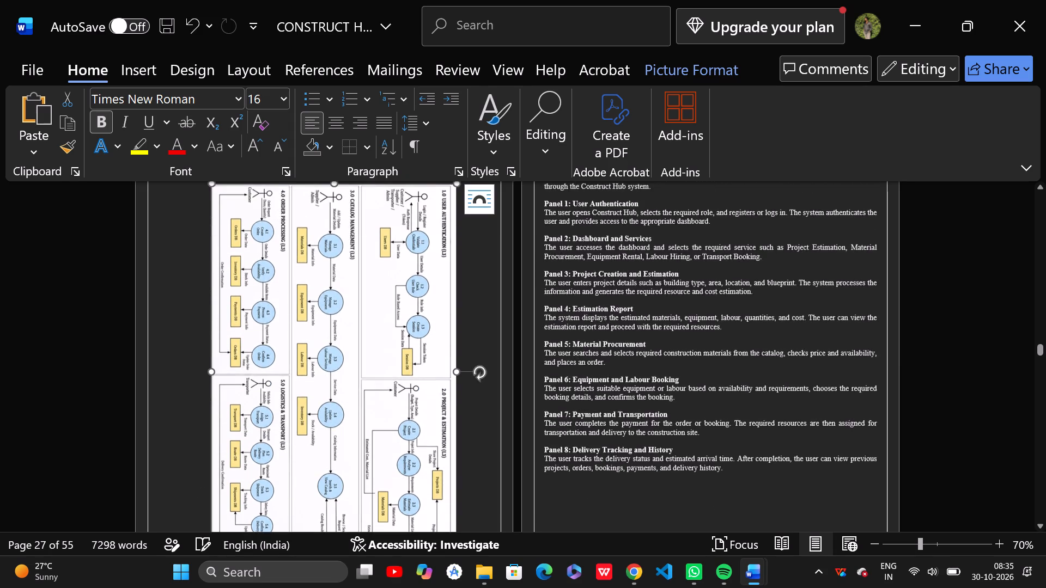
pyautogui.scroll(-6, 328, 406)
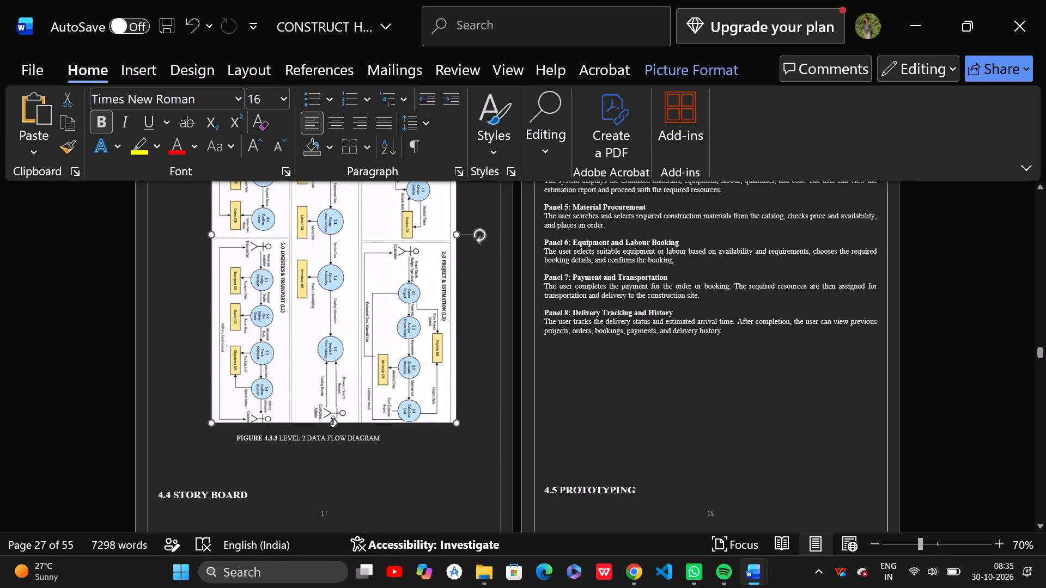
pyautogui.moveTo(333, 421); pyautogui.dragTo(335, 433)
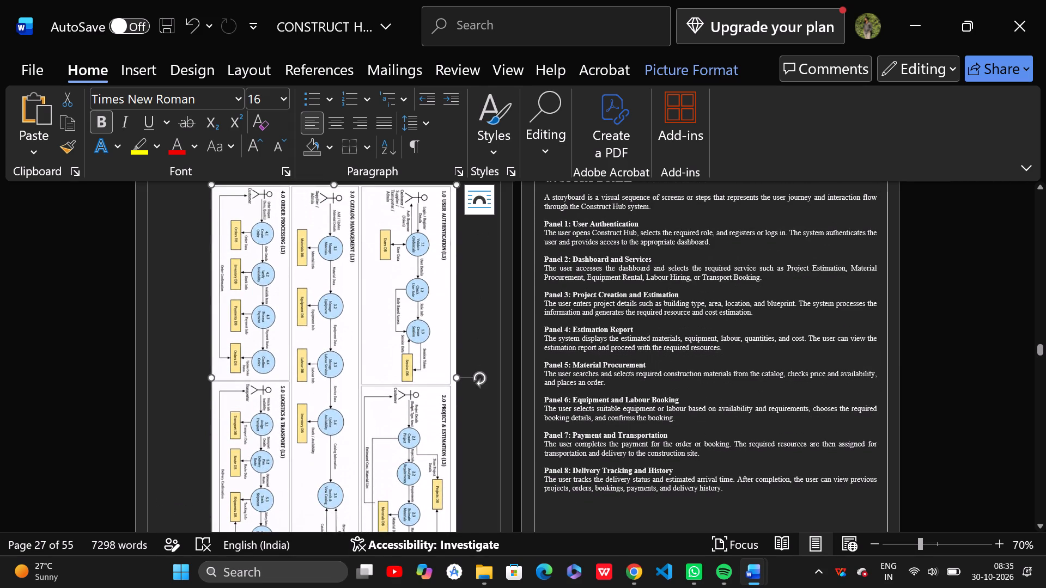
# Widen the DFD picture slightly and delete eight of the spaces before it to shift it toward the page's left margin.
pyautogui.moveTo(456, 378); pyautogui.dragTo(457, 378)
pyautogui.moveTo(457, 378); pyautogui.dragTo(465, 377)
pyautogui.scroll(-2, 206, 416)
pyautogui.click(203, 466)
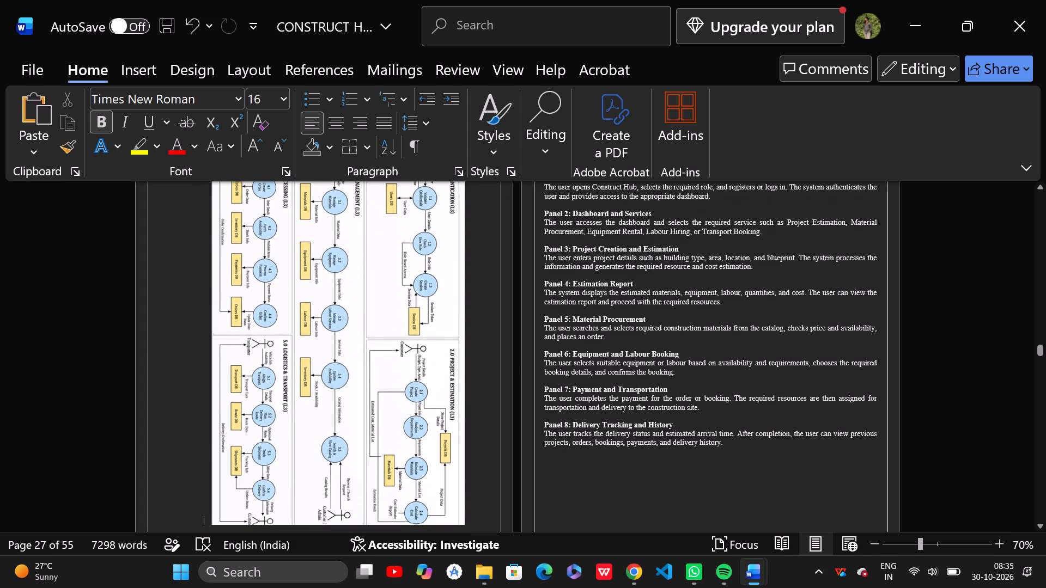
pyautogui.press('BackSpace')
pyautogui.press('BackSpace')
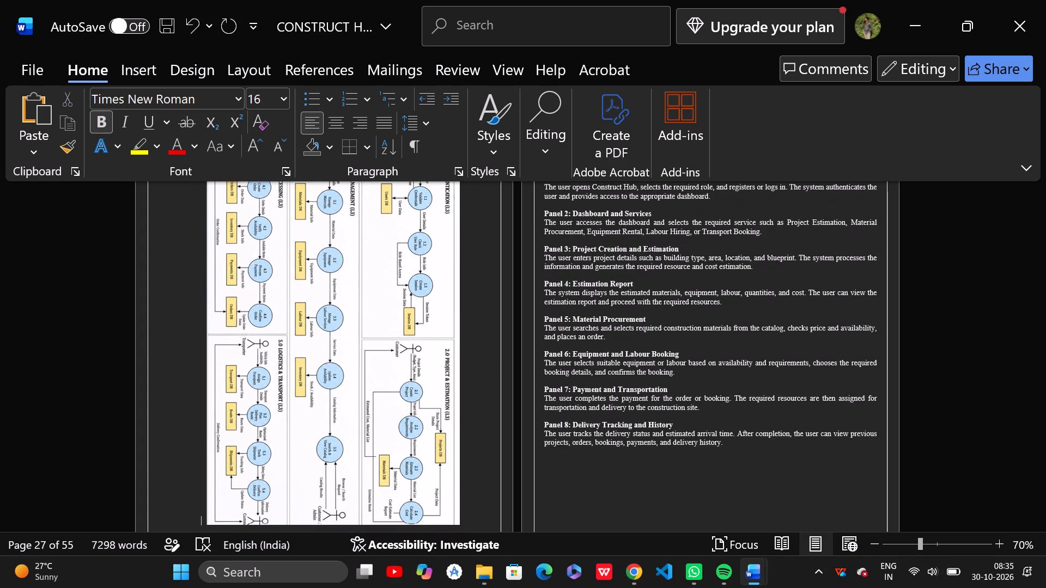
pyautogui.press('BackSpace')
pyautogui.press('BackSpace')
pyautogui.press('BackSpace')
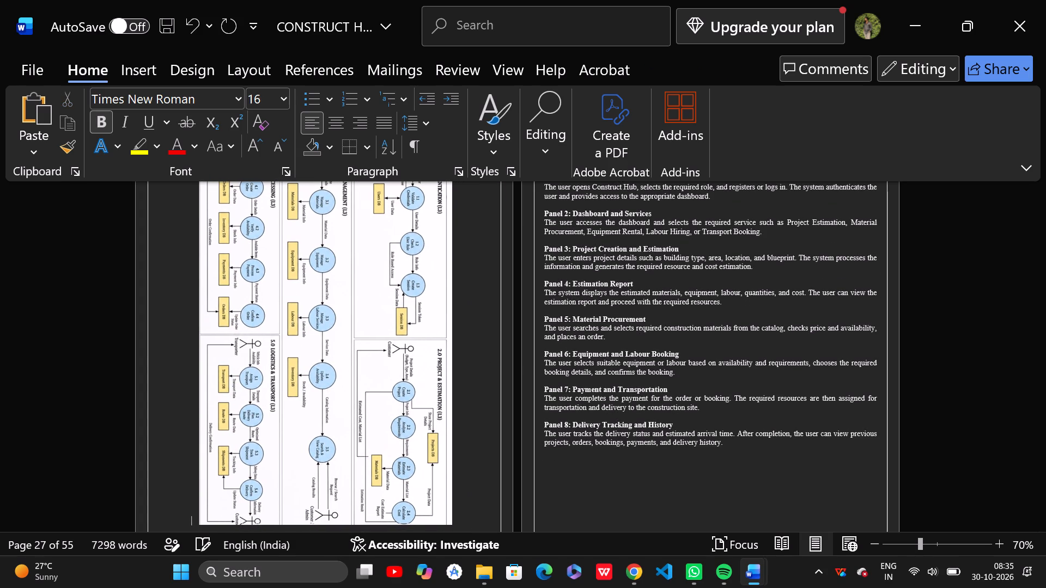
pyautogui.press('BackSpace')
pyautogui.press('BackSpace')
pyautogui.press('BackSpace')
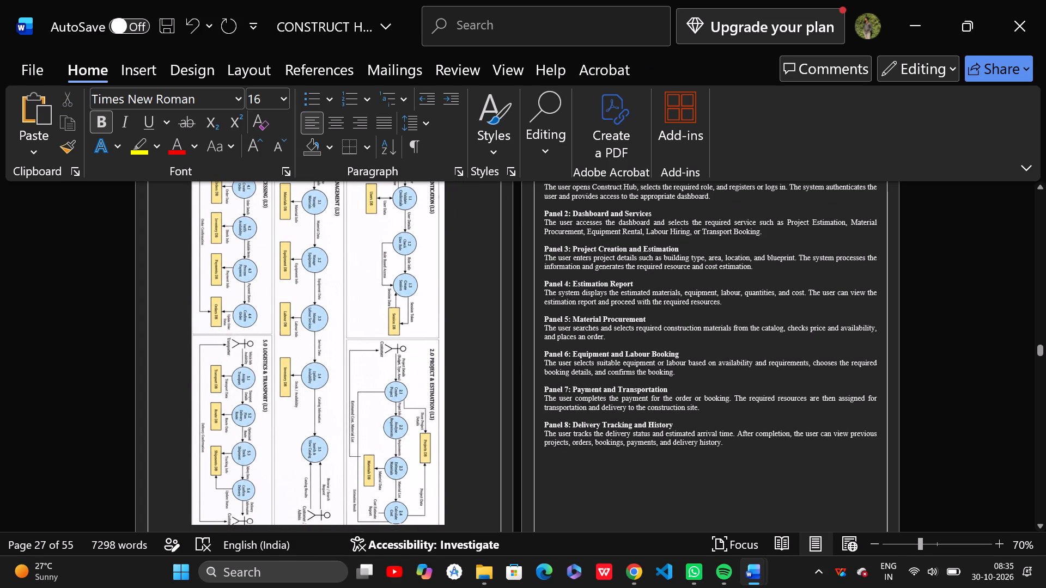
# Widen the DFD picture further toward the page's right margin so that it sits centred within the page border.
pyautogui.click(306, 387)
pyautogui.moveTo(446, 332); pyautogui.dragTo(472, 334)
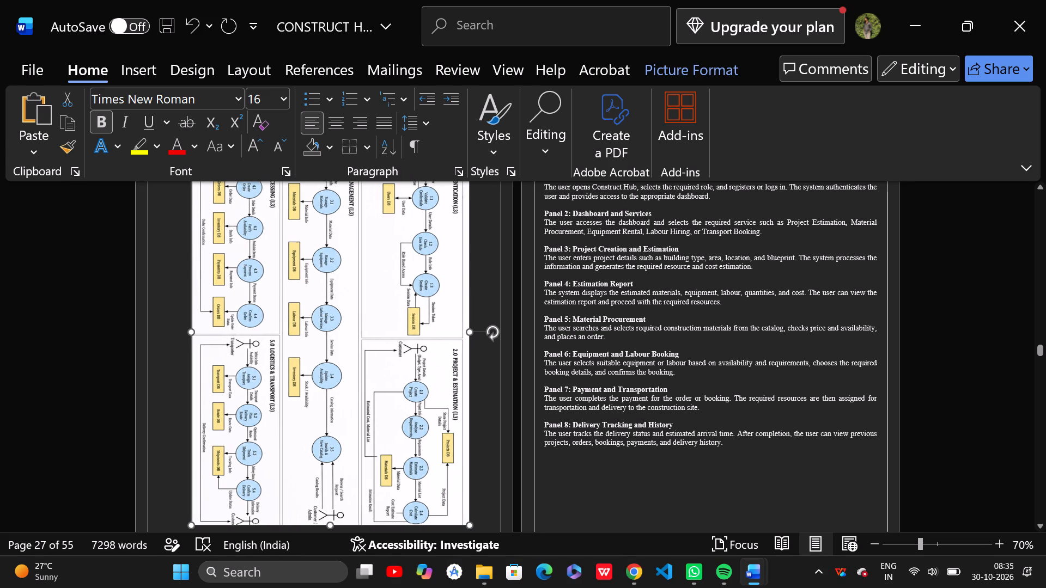
pyautogui.moveTo(472, 334); pyautogui.dragTo(473, 334)
pyautogui.scroll(-3, 387, 374)
pyautogui.scroll(7, 379, 385)
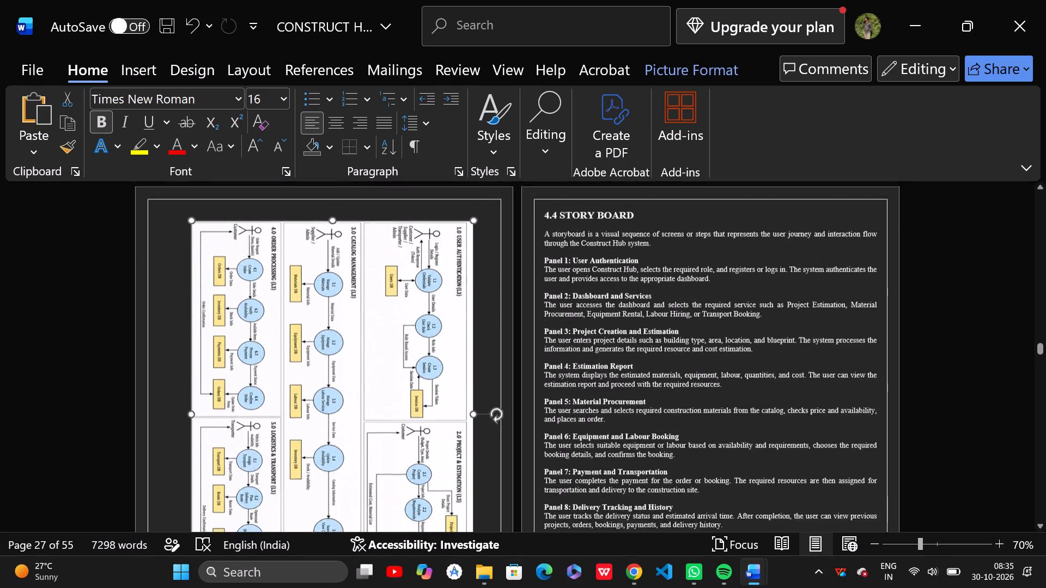
pyautogui.scroll(2, 379, 385)
pyautogui.scroll(-10, 378, 385)
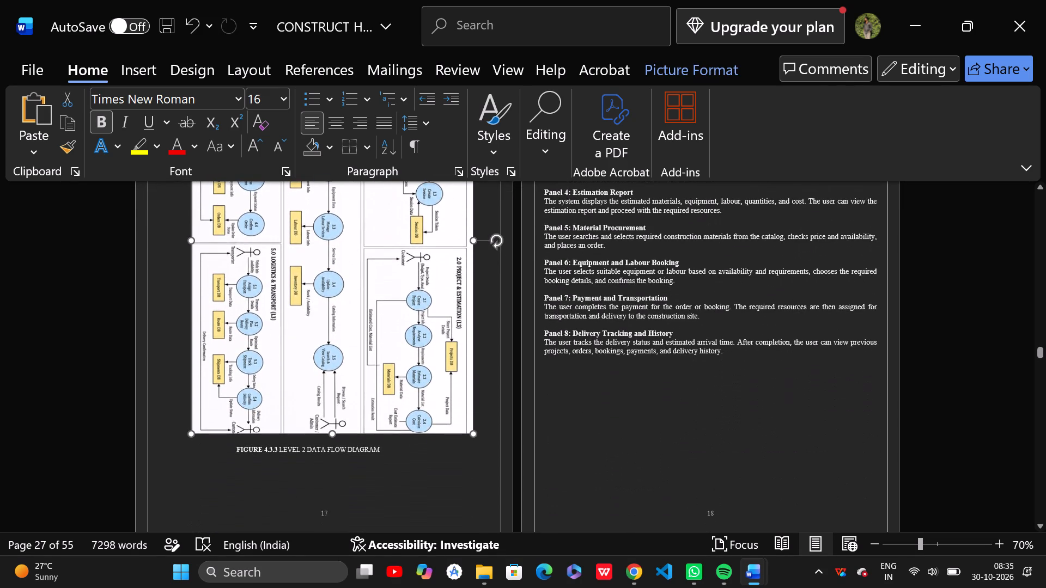
# Review the page layout from section 4.2 ER DIAGRAM through 4.5 PROTOTYPING, including the data flow diagrams and their captions.
pyautogui.click(389, 452)
pyautogui.scroll(-2, 393, 488)
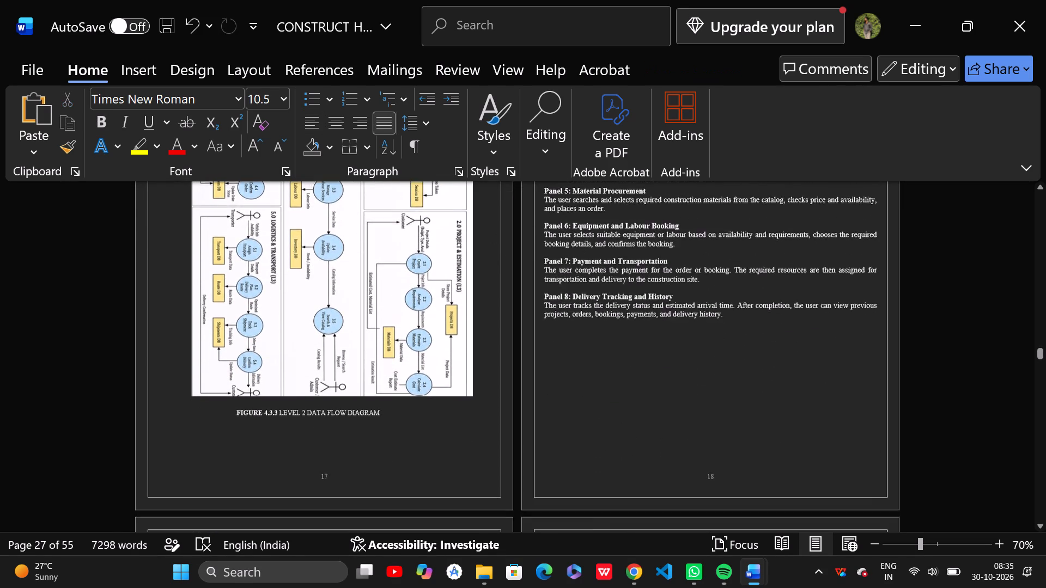
pyautogui.scroll(-3, 391, 489)
pyautogui.scroll(19, 408, 479)
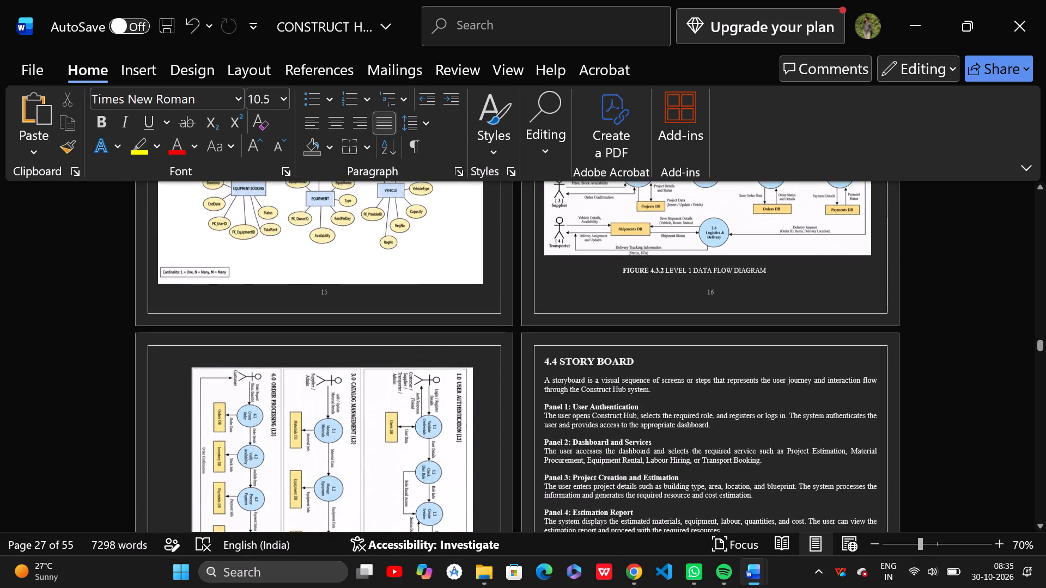
pyautogui.scroll(-20, 482, 426)
pyautogui.scroll(-10, 482, 426)
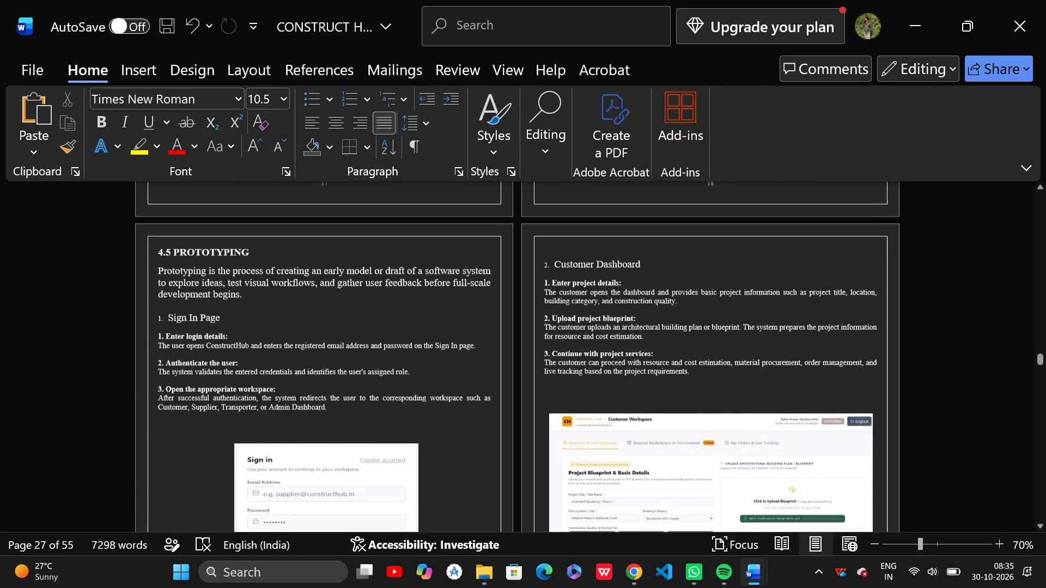
pyautogui.scroll(-7, 476, 451)
pyautogui.scroll(20, 476, 451)
pyautogui.scroll(8, 476, 451)
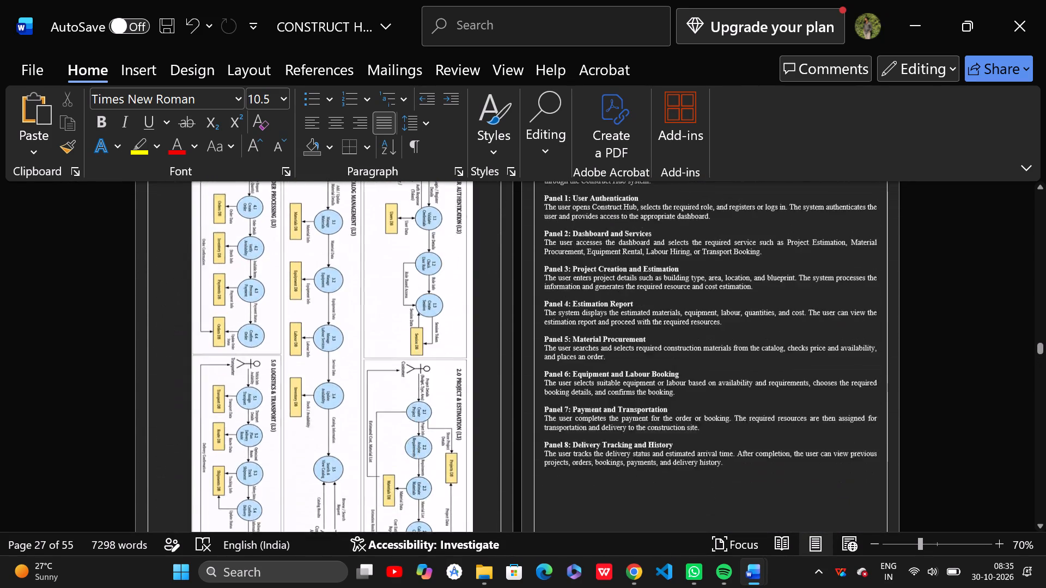
pyautogui.scroll(20, 476, 451)
pyautogui.scroll(14, 476, 451)
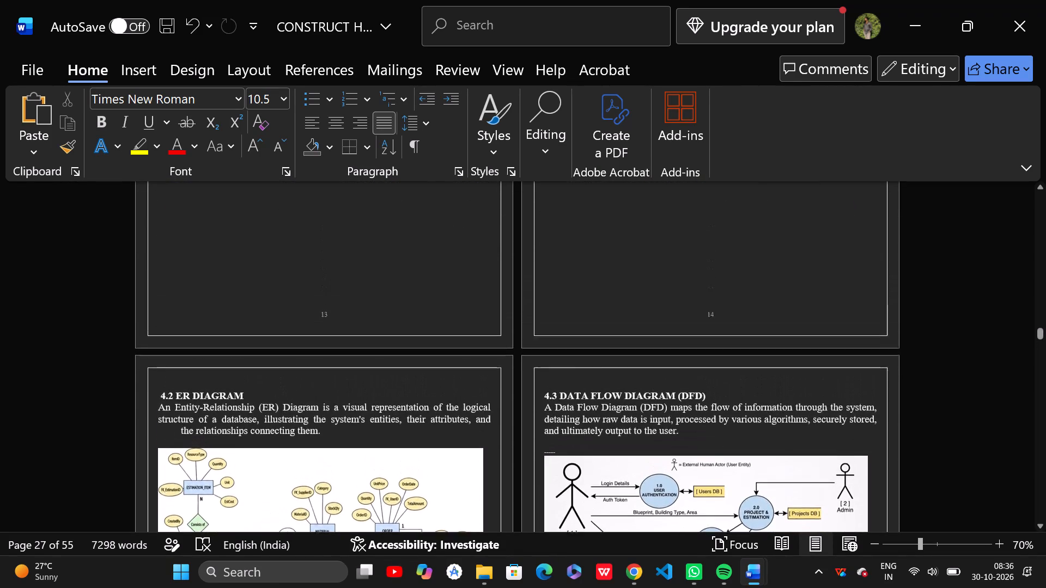
pyautogui.click(697, 452)
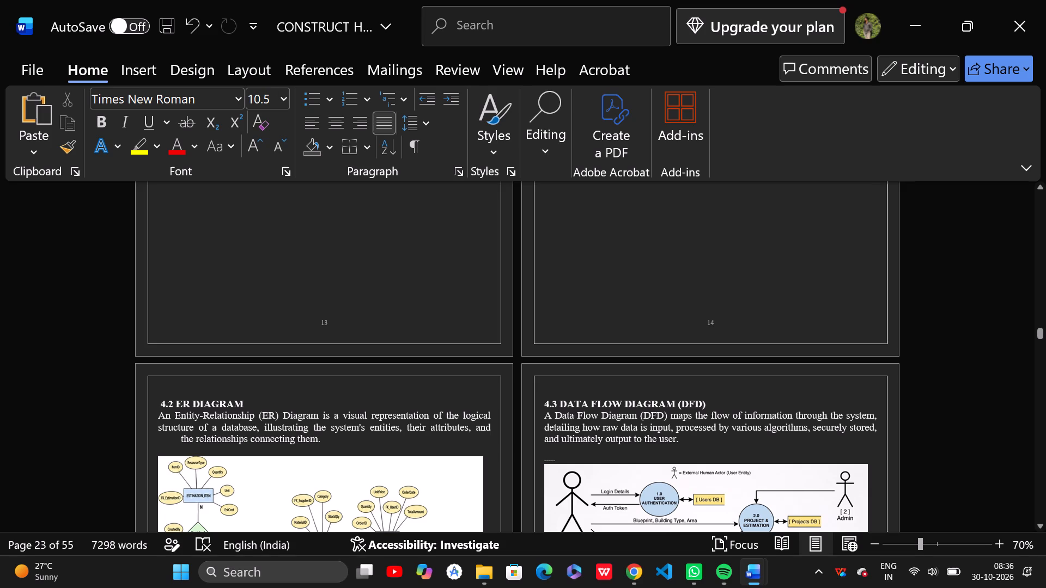
# Save the report with the revised data flow diagram pages.
pyautogui.click(700, 442)
pyautogui.hotkey('ctrl', 's')
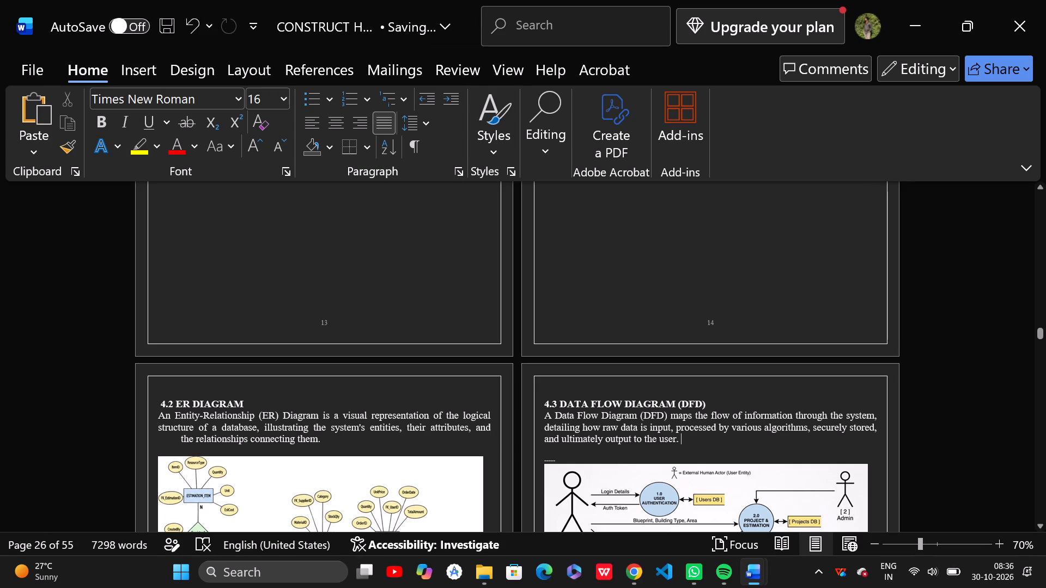
# Examine the ER diagram in section 4.2 and the Level 0 and Level 1 data flow diagrams with their captions.
pyautogui.scroll(-7, 692, 448)
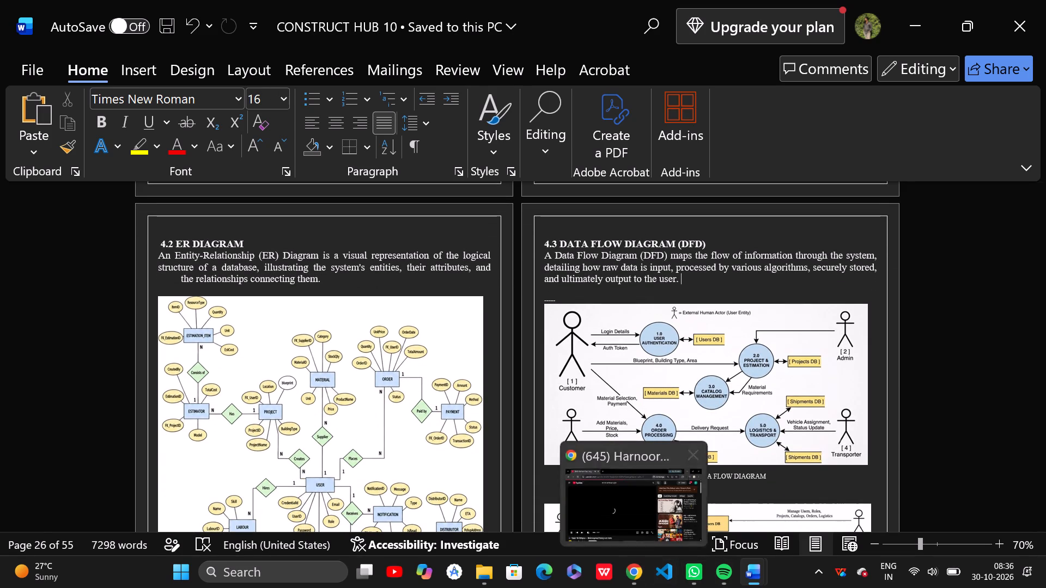
pyautogui.scroll(-8, 519, 310)
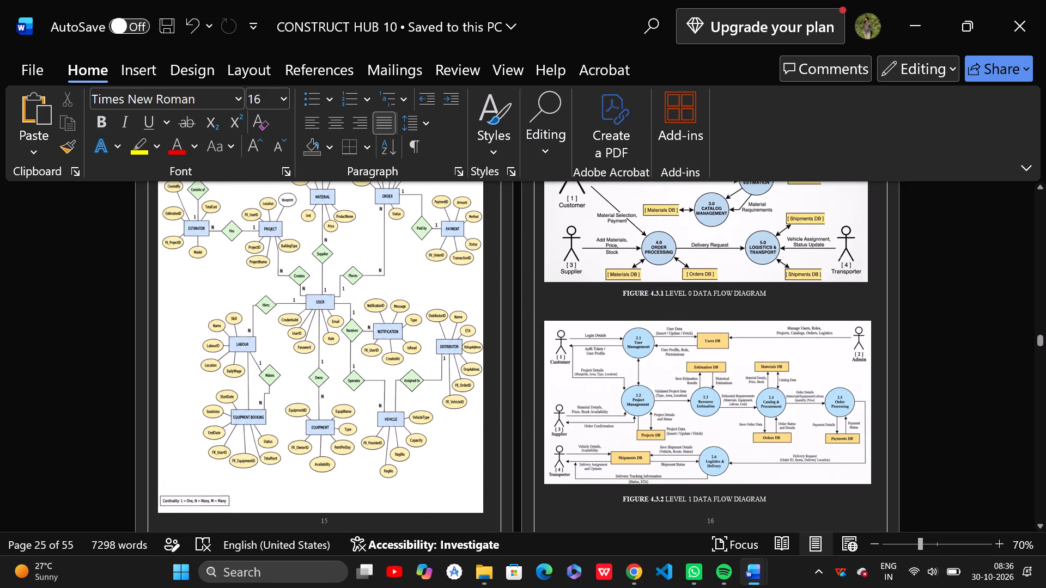
pyautogui.keyDown('ctrl'); pyautogui.scroll(4, 400, 385); pyautogui.keyUp('ctrl')
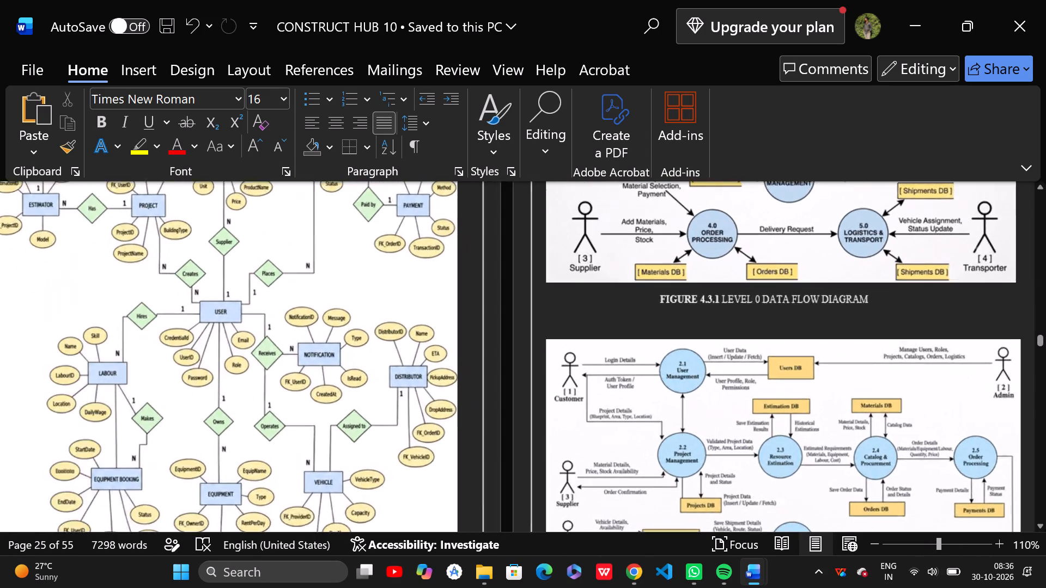
pyautogui.scroll(2, 465, 416)
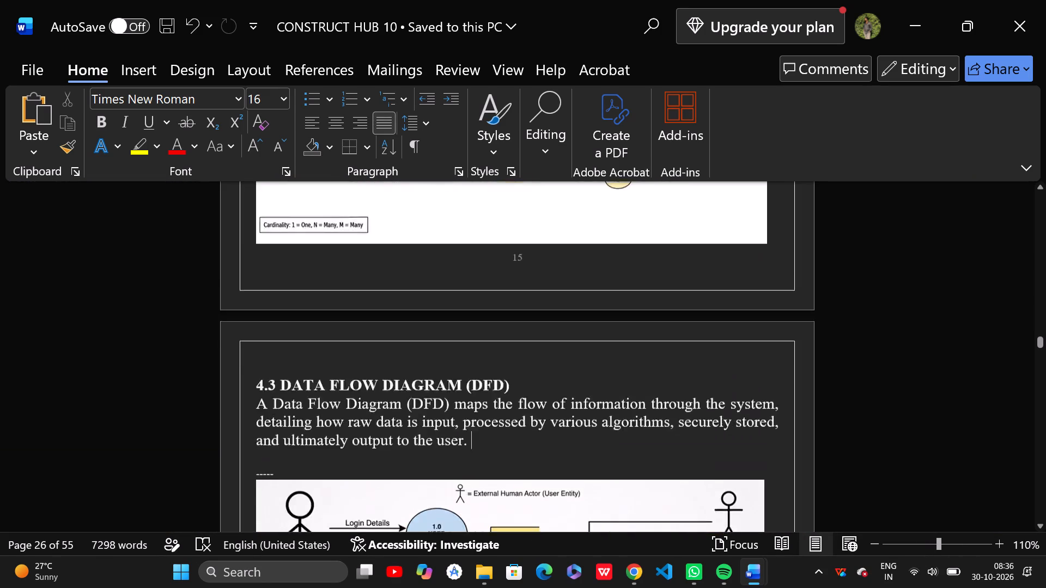
pyautogui.scroll(2, 465, 416)
pyautogui.scroll(-1, 465, 416)
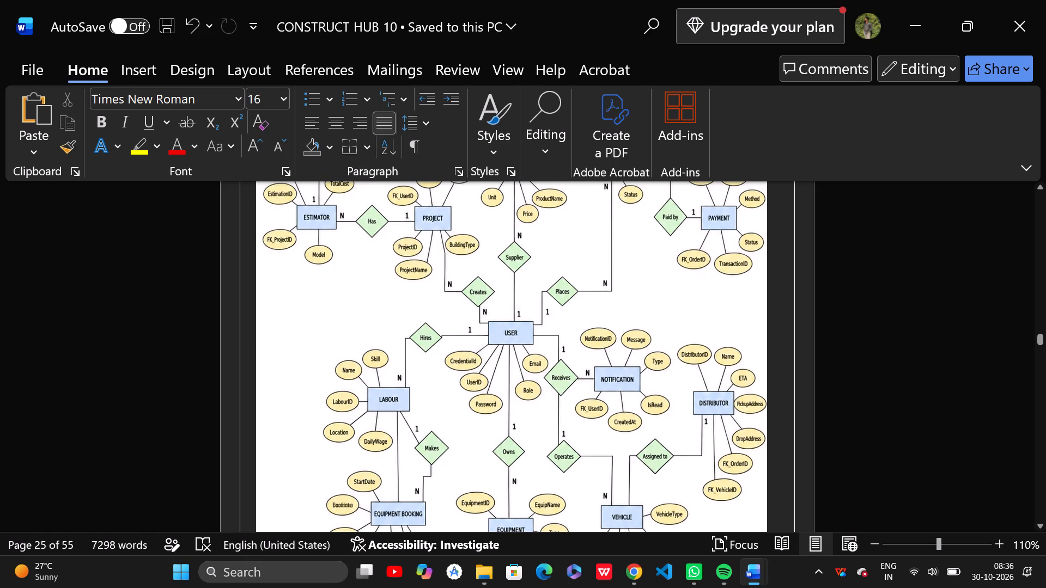
pyautogui.scroll(-1, 465, 416)
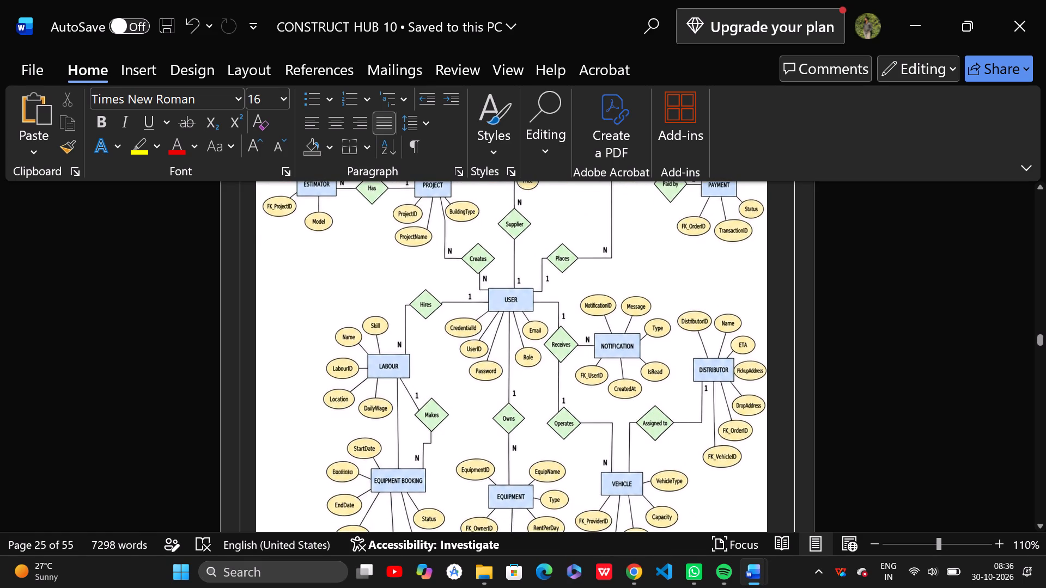
pyautogui.scroll(-1, 465, 416)
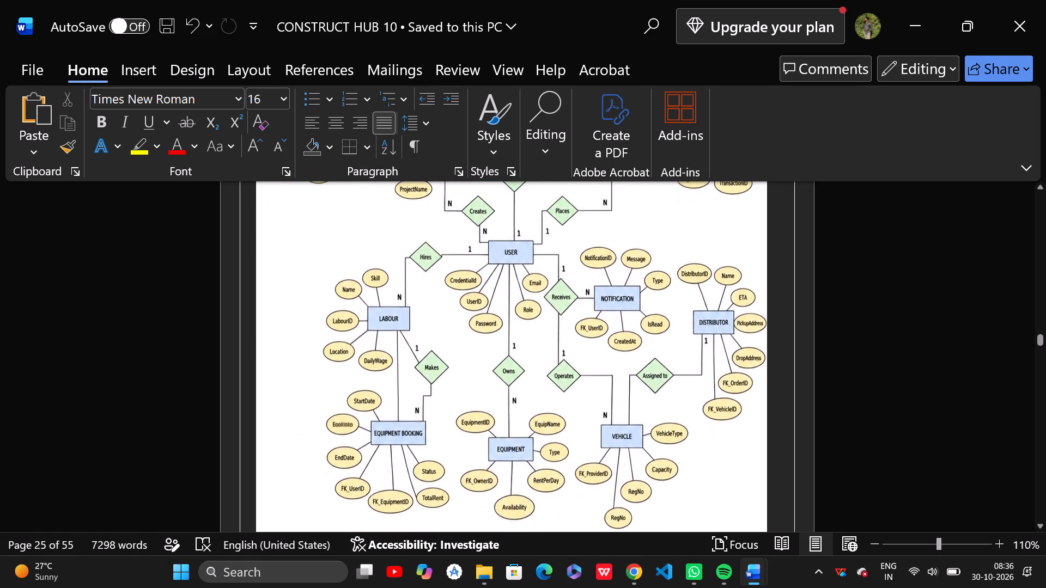
pyautogui.scroll(-1, 465, 416)
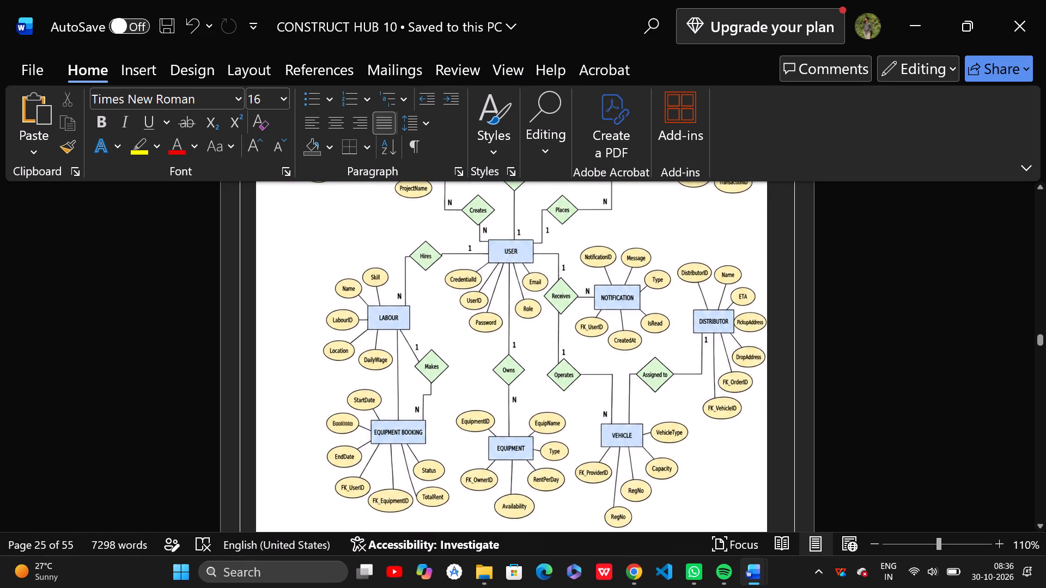
pyautogui.scroll(3, 465, 416)
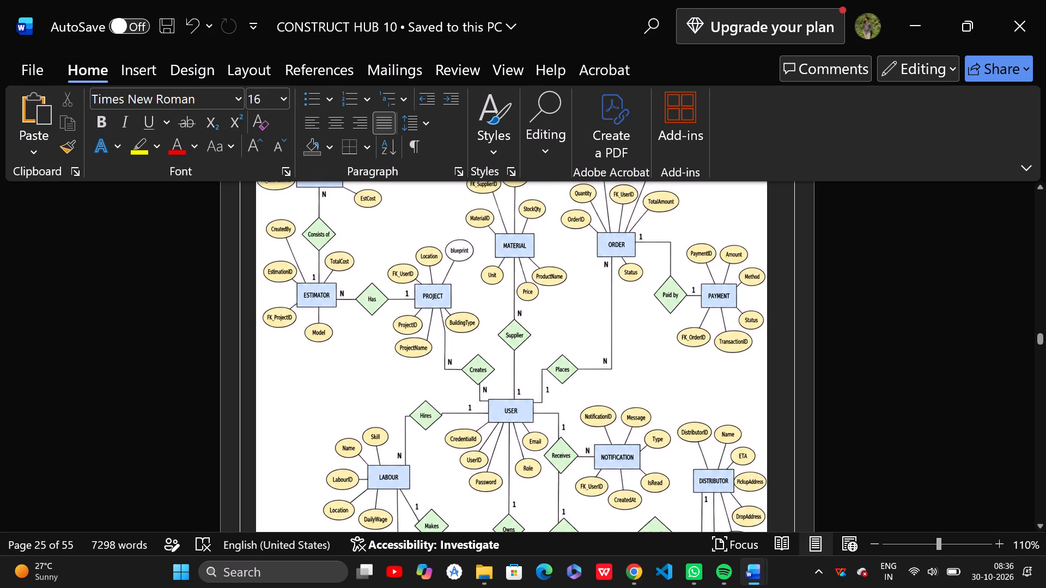
pyautogui.scroll(-2, 593, 360)
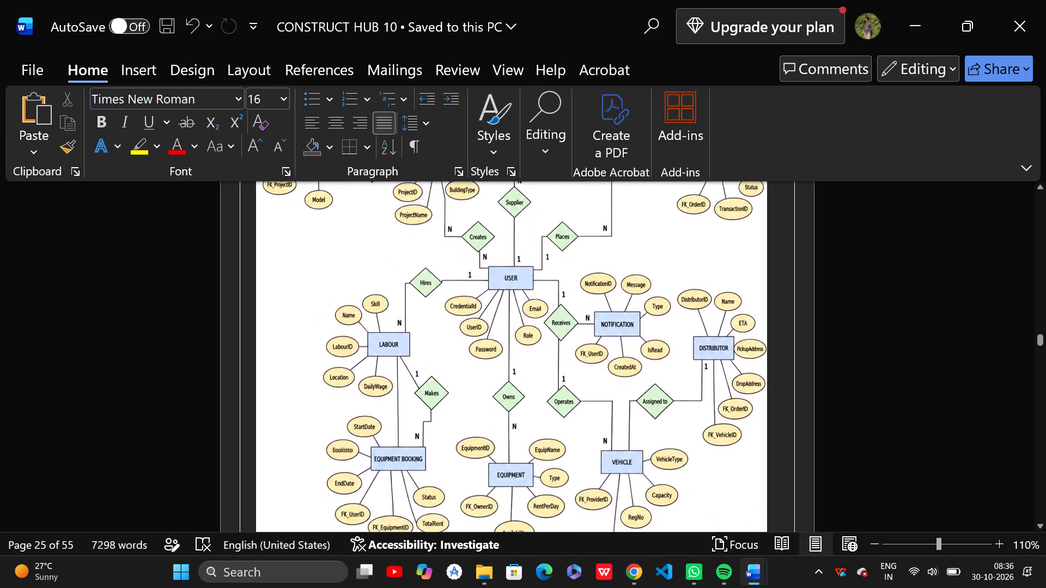
pyautogui.scroll(-1, 593, 360)
pyautogui.keyDown('ctrl'); pyautogui.scroll(-2, 593, 360); pyautogui.keyUp('ctrl')
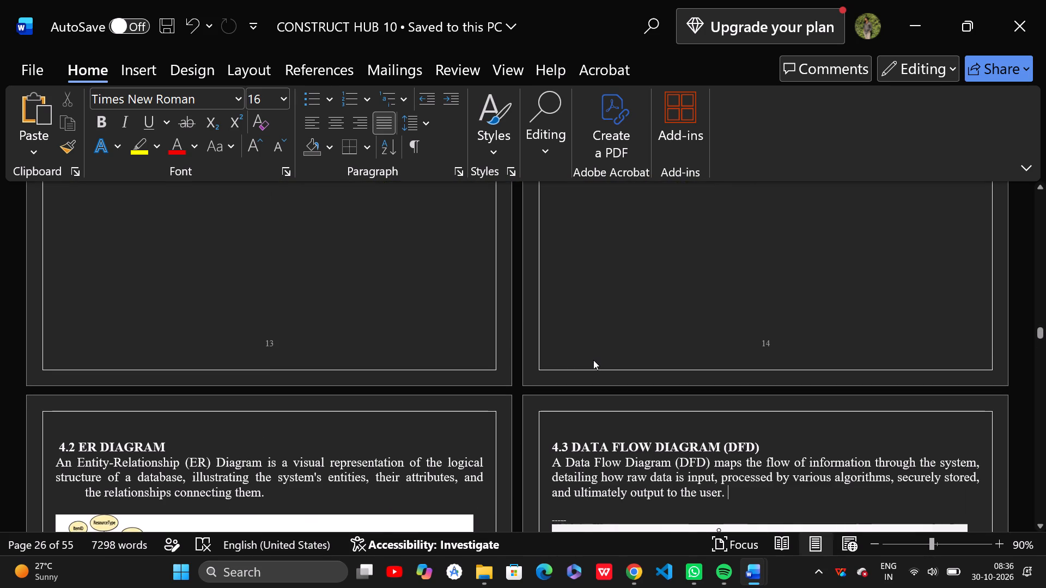
pyautogui.scroll(2, 593, 360)
pyautogui.scroll(-3, 593, 360)
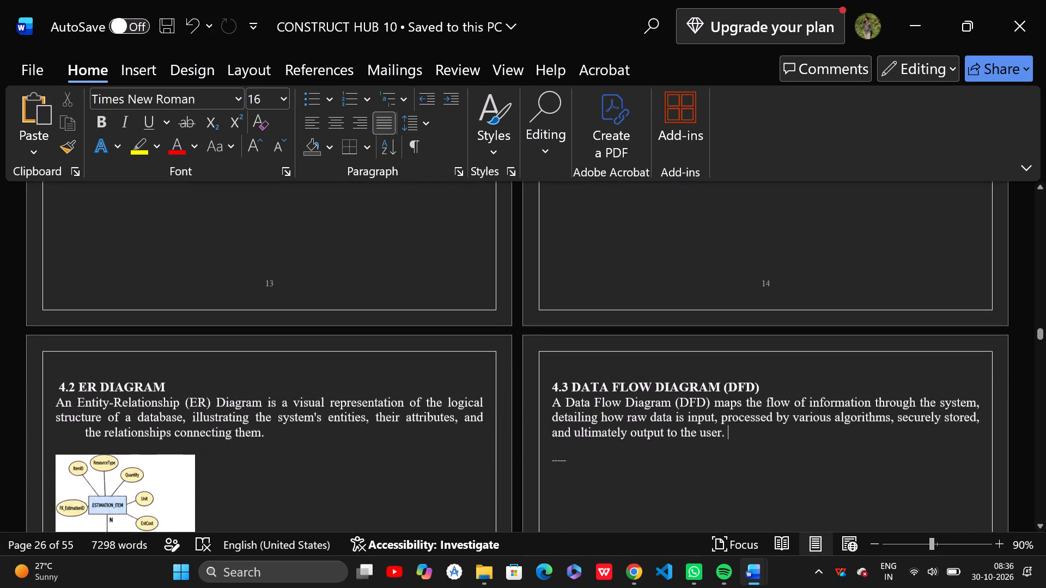
pyautogui.scroll(-2, 593, 360)
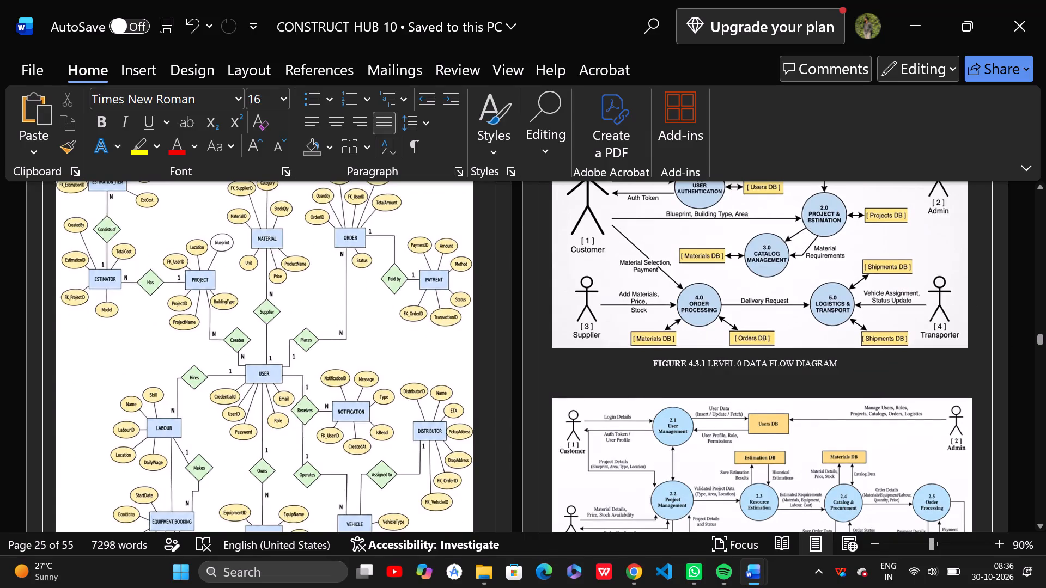
# Review the page layout from 4.4 STORY BOARD through 4.5 PROTOTYPING and the section 4.6 database table specifications.
pyautogui.scroll(-3, 606, 425)
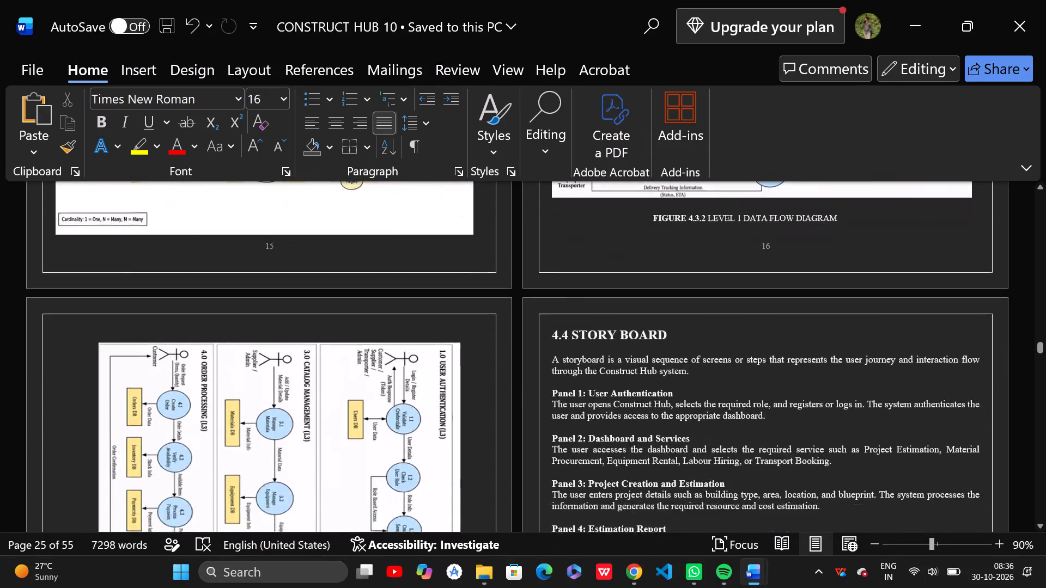
pyautogui.scroll(-4, 606, 425)
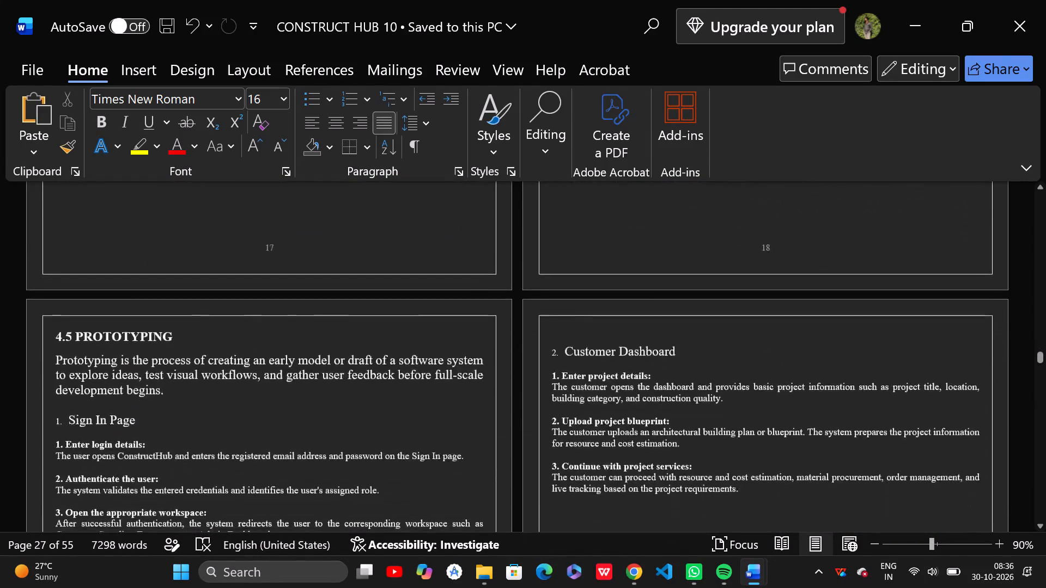
pyautogui.scroll(-5, 605, 421)
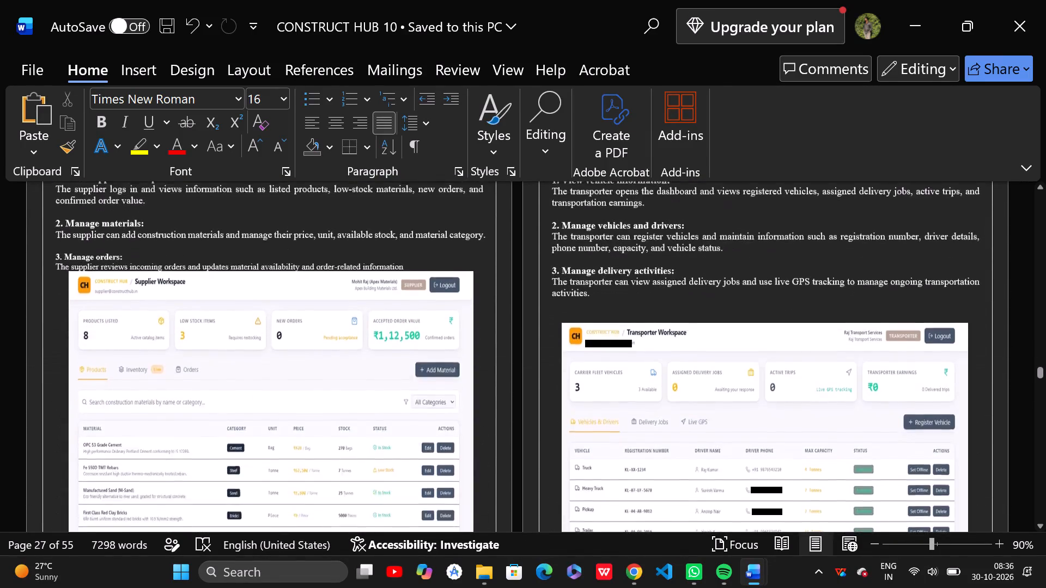
pyautogui.scroll(-7, 605, 421)
pyautogui.scroll(-2, 390, 417)
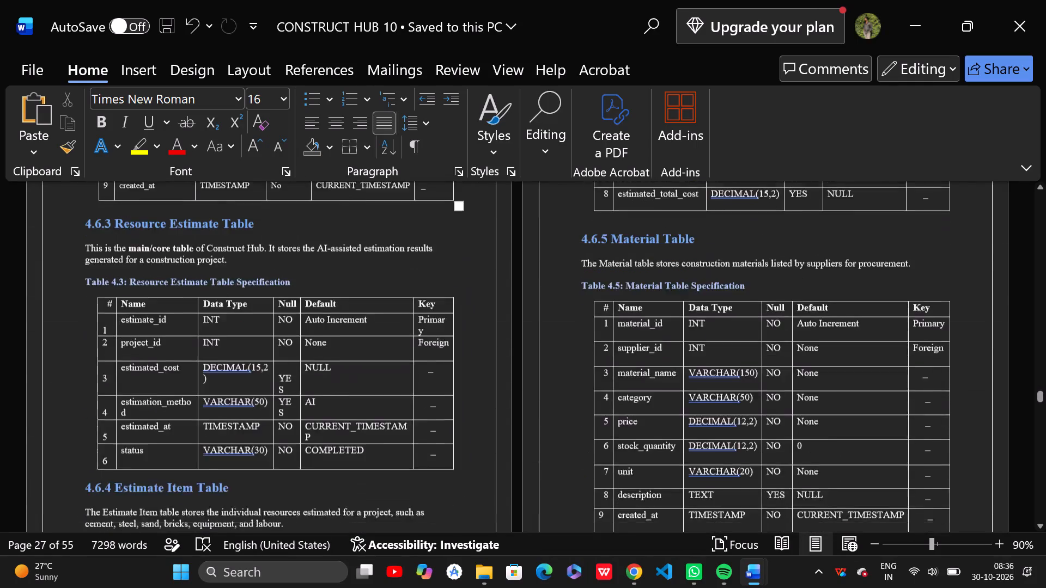
pyautogui.scroll(-7, 390, 417)
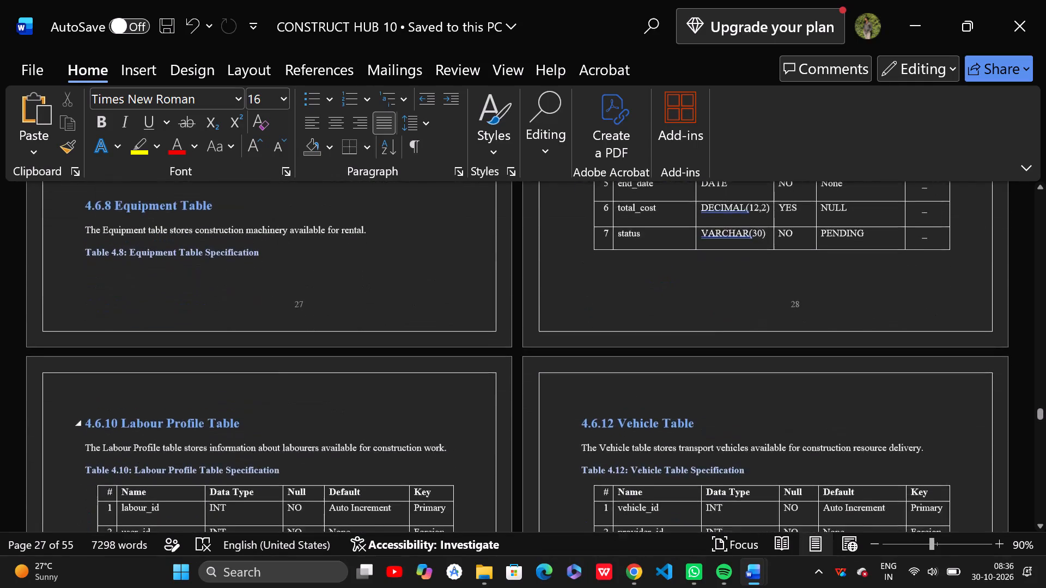
pyautogui.scroll(-4, 390, 417)
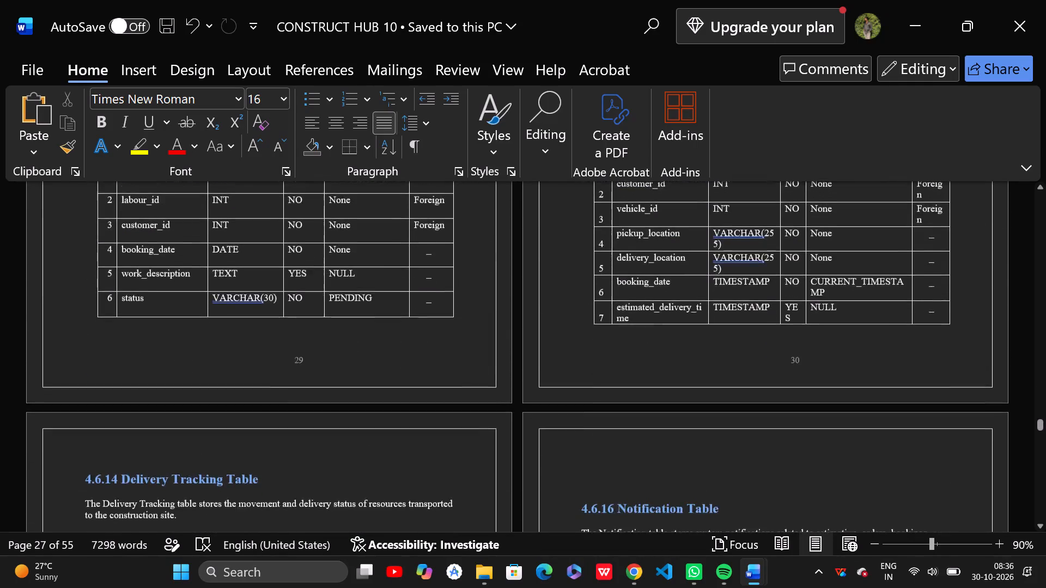
pyautogui.scroll(-2, 390, 417)
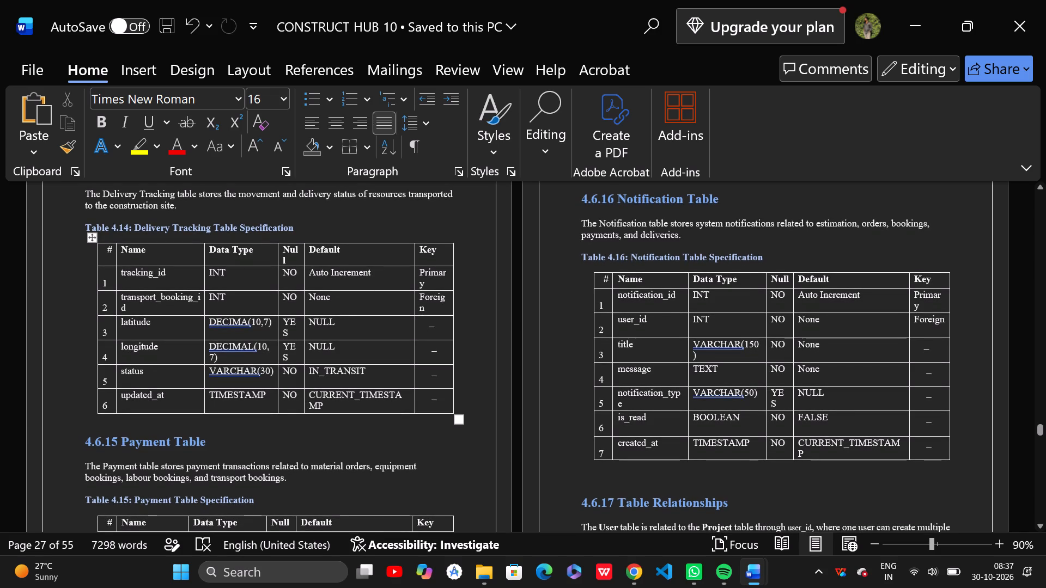
pyautogui.scroll(-1, 390, 417)
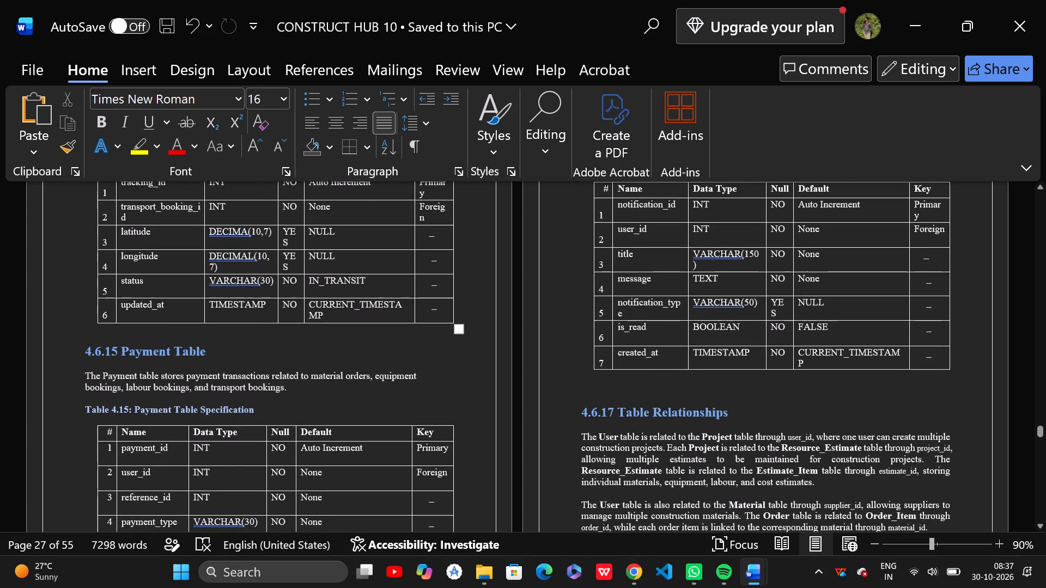
pyautogui.scroll(-5, 390, 417)
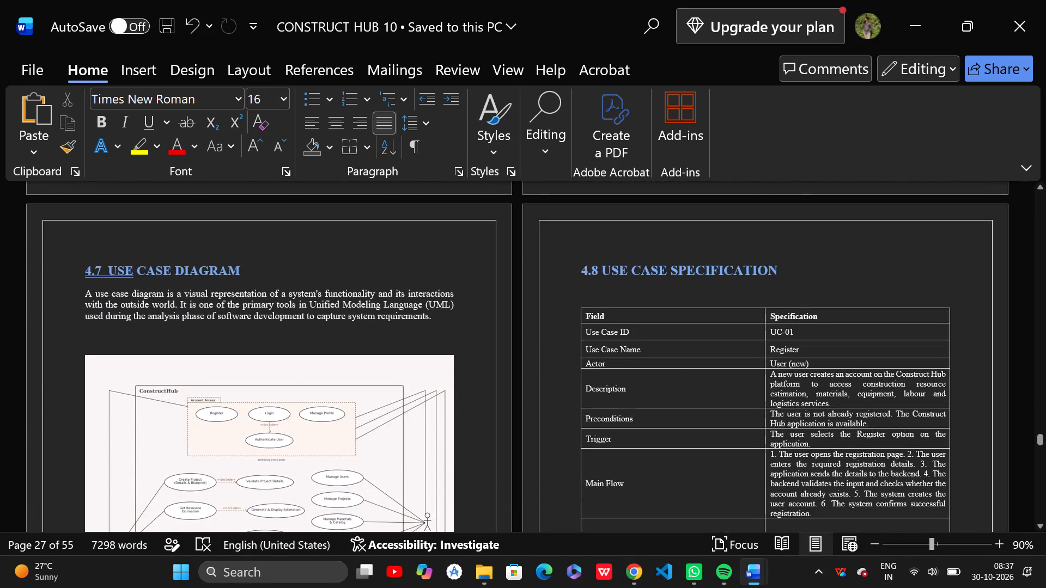
# Examine the end of section 4.6, the 4.7 use case diagram and the UC-01 table in 4.8 USE CASE SPECIFICATION.
pyautogui.scroll(4, 390, 417)
pyautogui.scroll(-2, 390, 417)
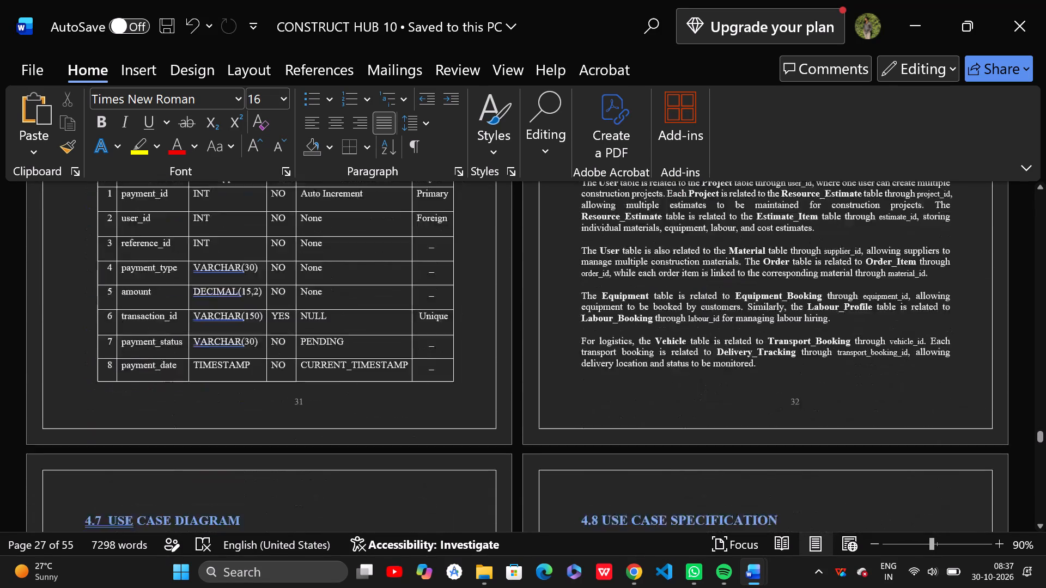
pyautogui.scroll(-2, 390, 417)
pyautogui.scroll(2, 390, 417)
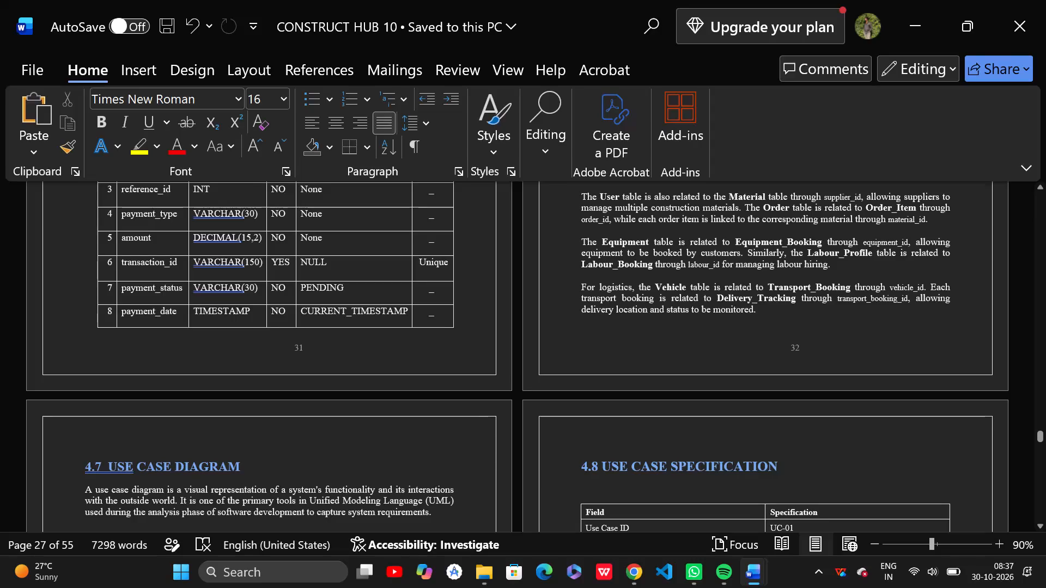
pyautogui.scroll(-3, 390, 417)
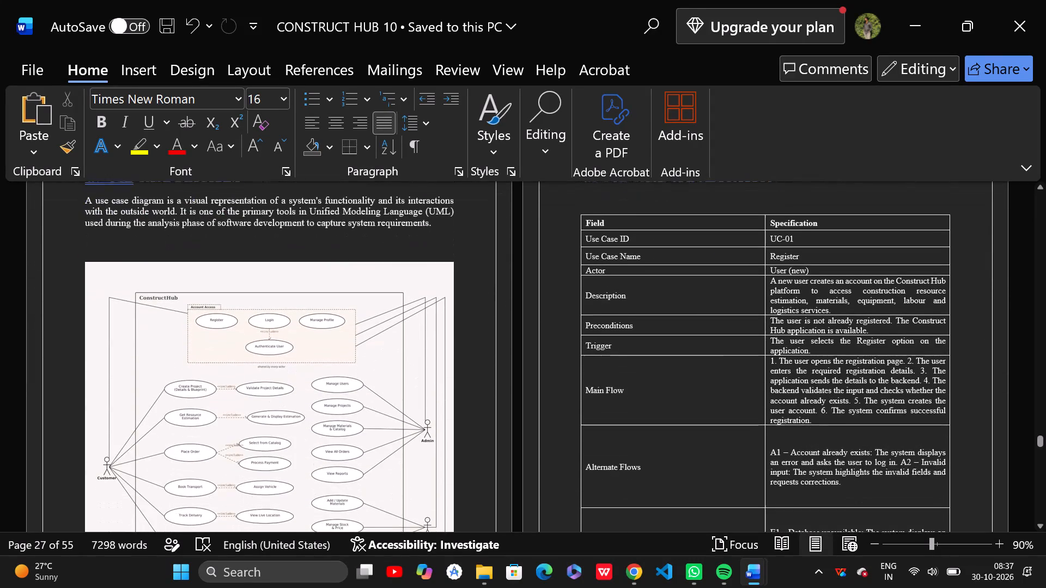
pyautogui.scroll(-2, 261, 389)
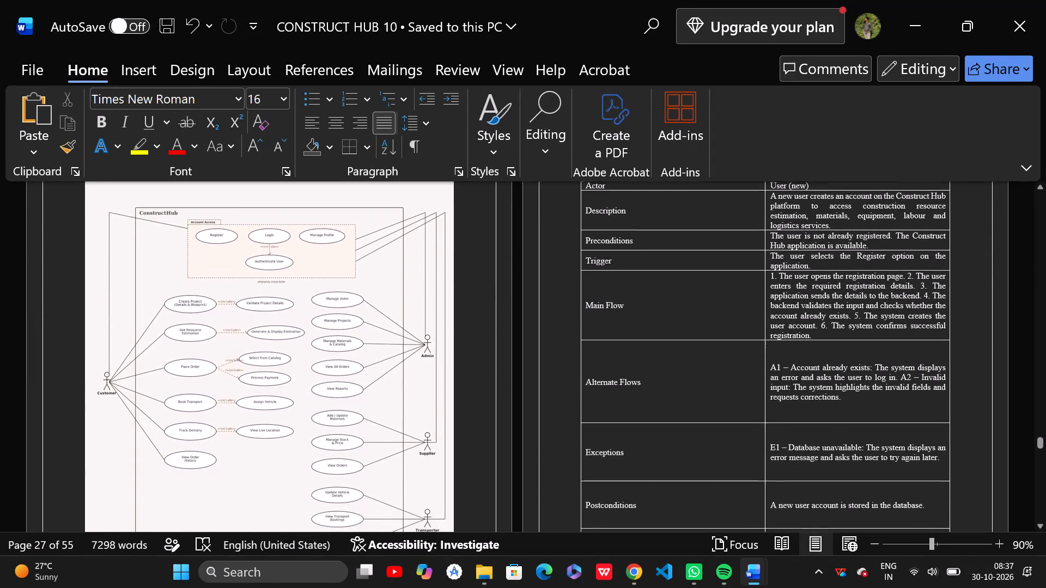
pyautogui.keyDown('ctrl'); pyautogui.scroll(2, 261, 389); pyautogui.keyUp('ctrl')
pyautogui.keyDown('ctrl'); pyautogui.scroll(-3, 261, 389); pyautogui.keyUp('ctrl')
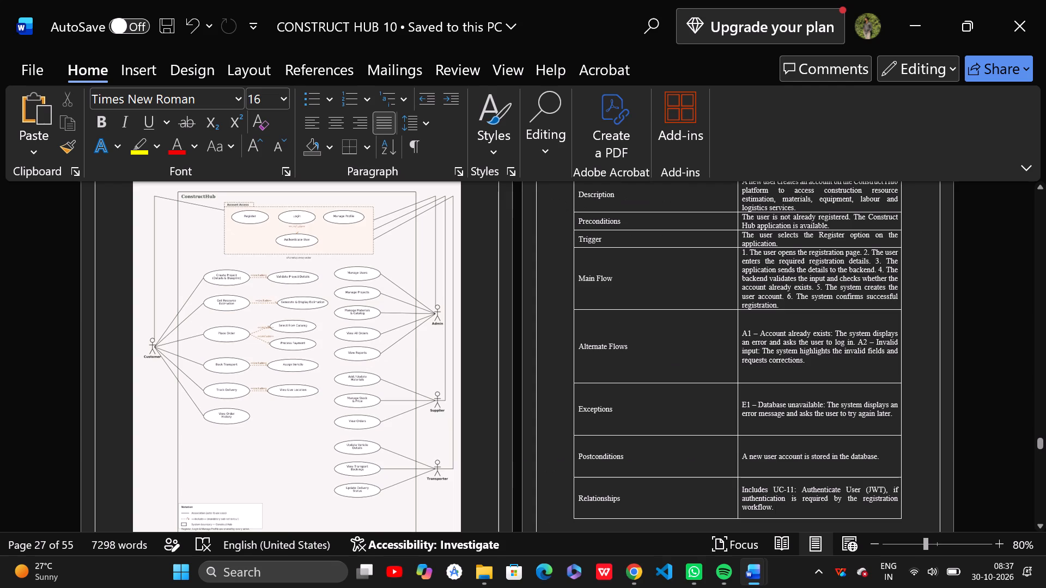
pyautogui.keyDown('ctrl'); pyautogui.scroll(1, 222, 332); pyautogui.keyUp('ctrl')
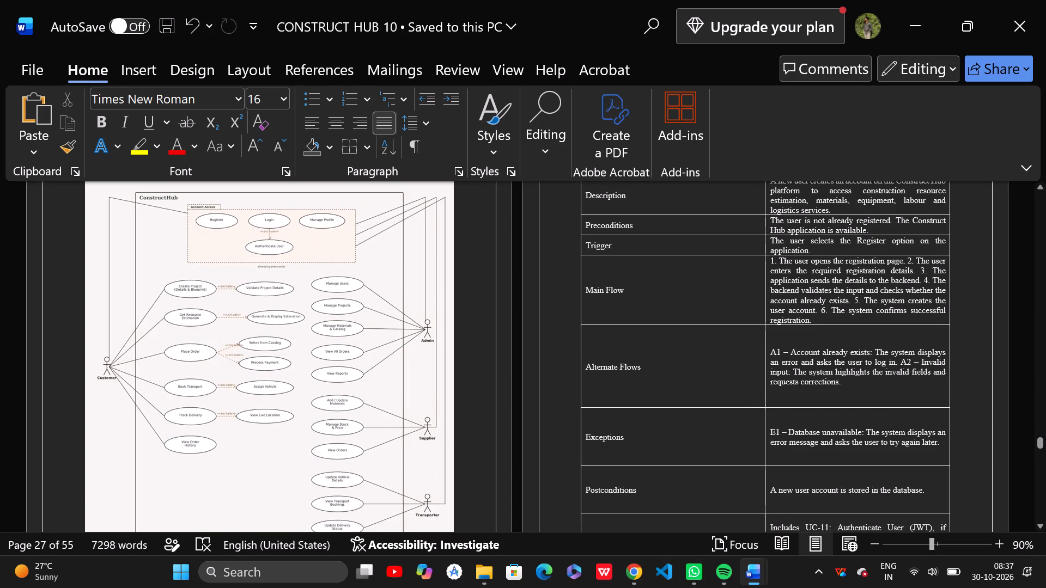
pyautogui.click(176, 295)
pyautogui.scroll(-1, 176, 295)
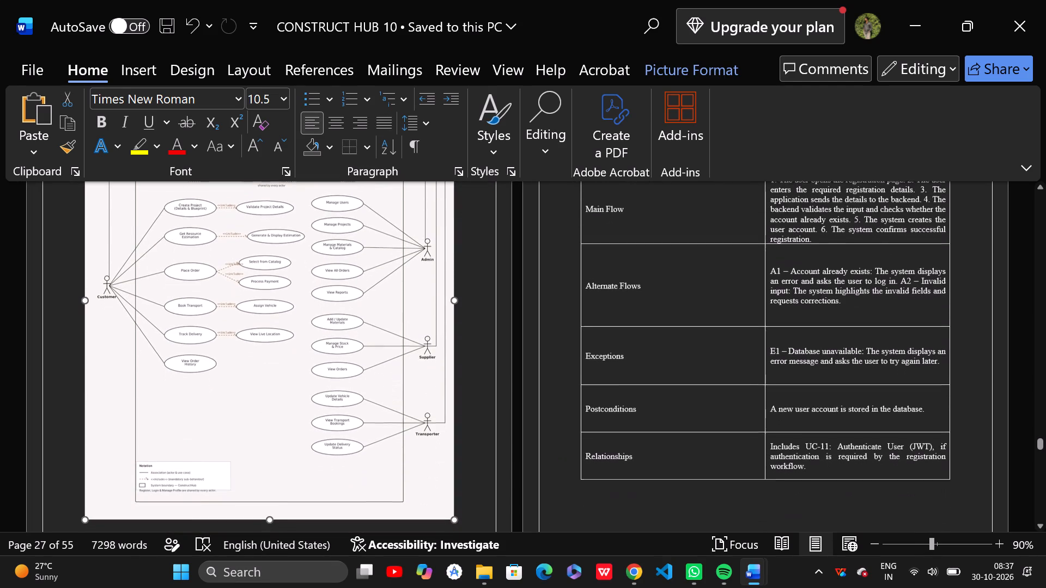
pyautogui.hotkey('ctrl', 'c')
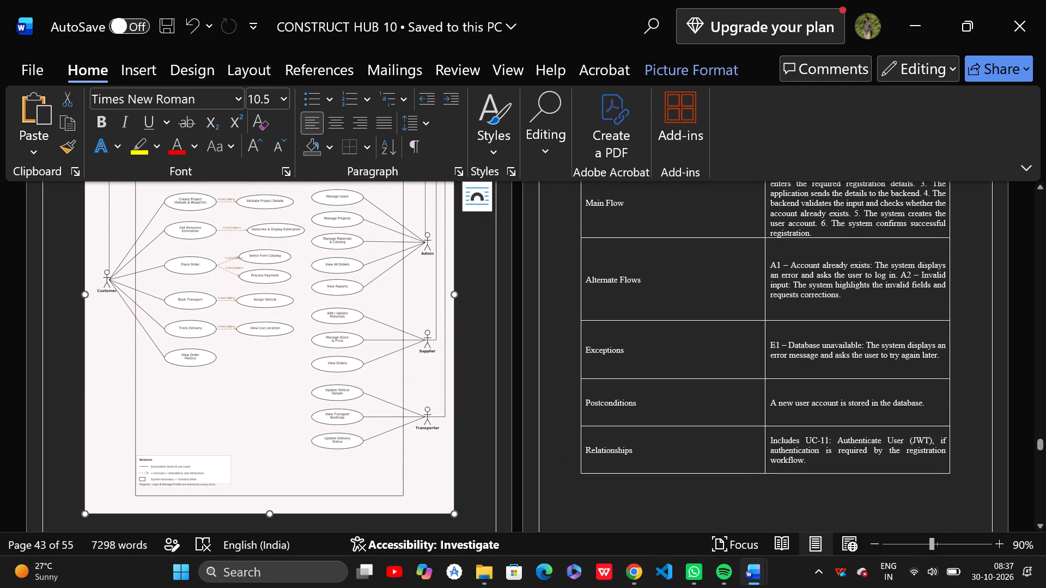
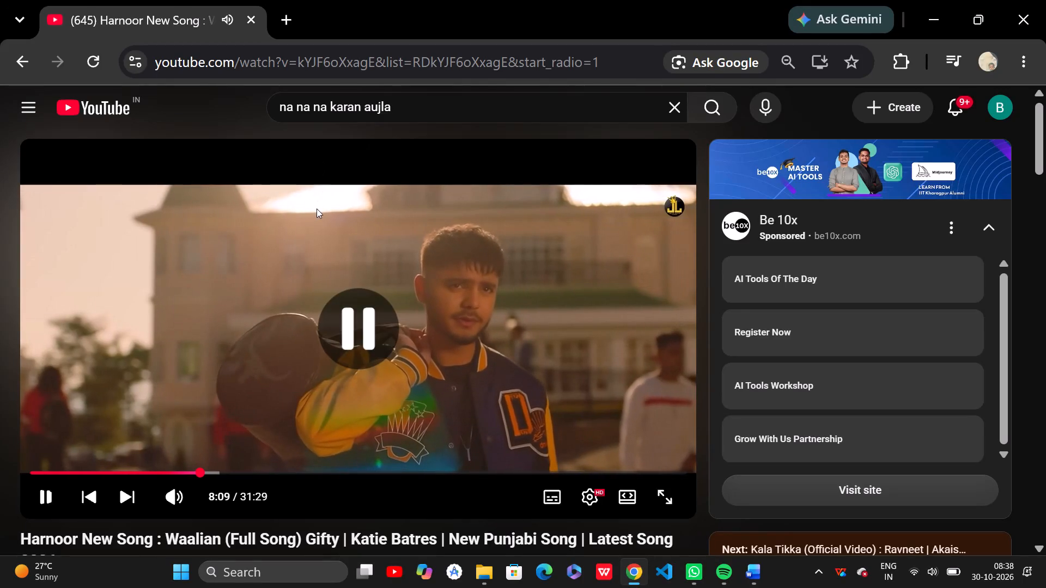
# Switch to YouTube in Chrome and look through the recommended music videos listed beside the playing Harnoor song.
pyautogui.scroll(-7, 805, 330)
pyautogui.scroll(1, 805, 330)
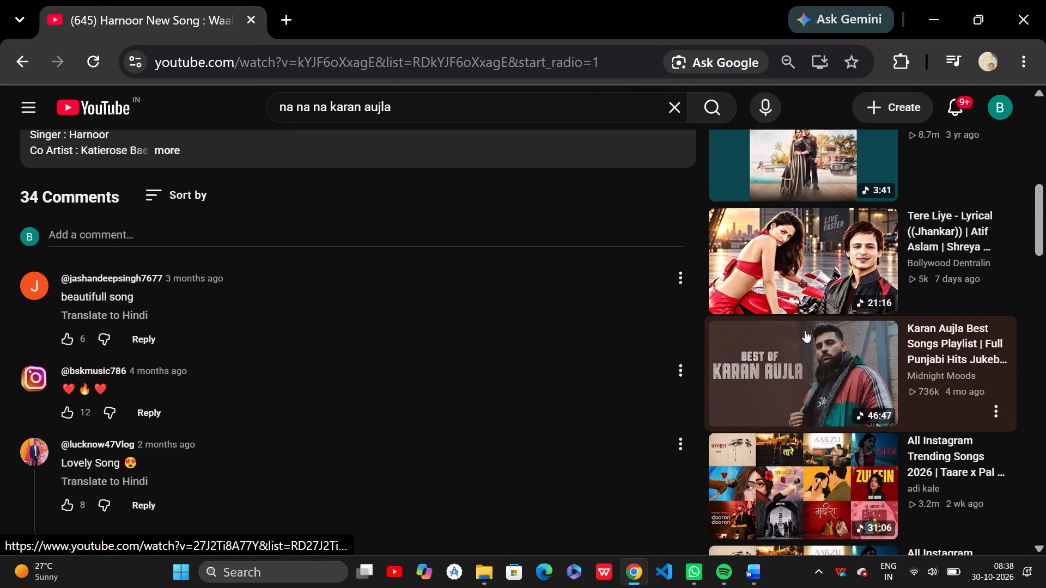
pyautogui.scroll(-5, 811, 396)
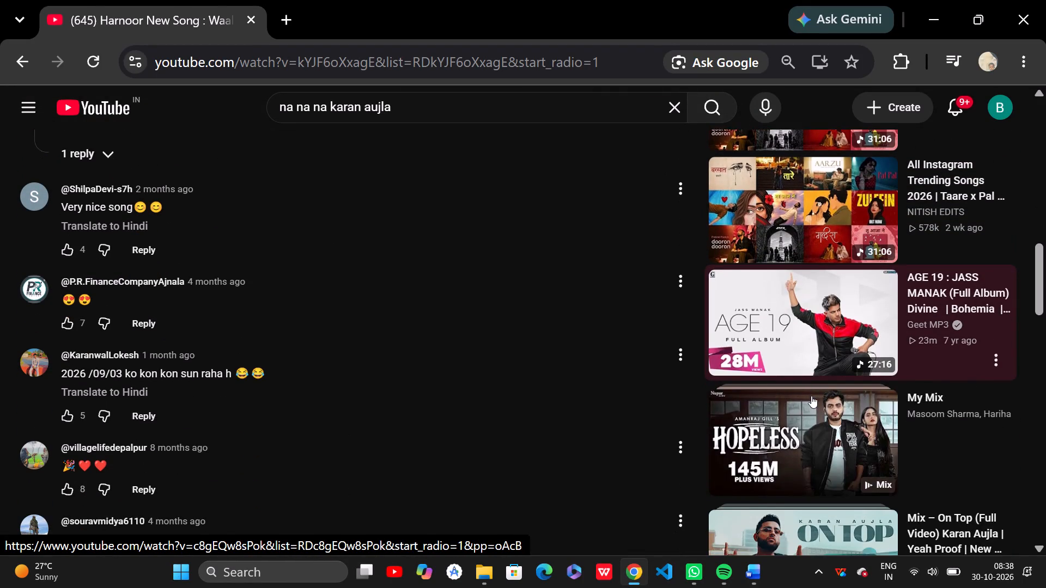
pyautogui.scroll(-3, 811, 396)
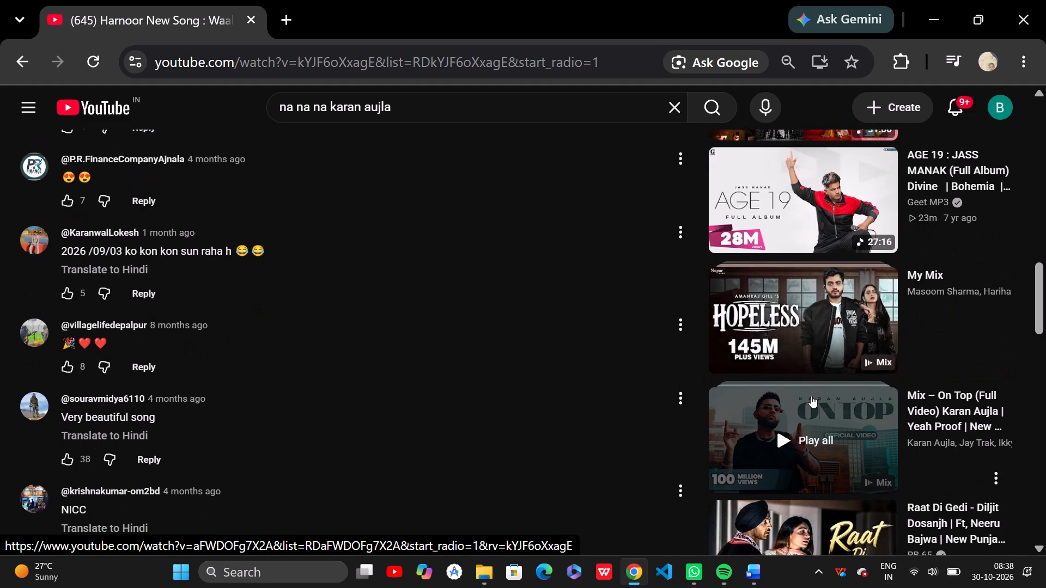
pyautogui.scroll(-2, 811, 396)
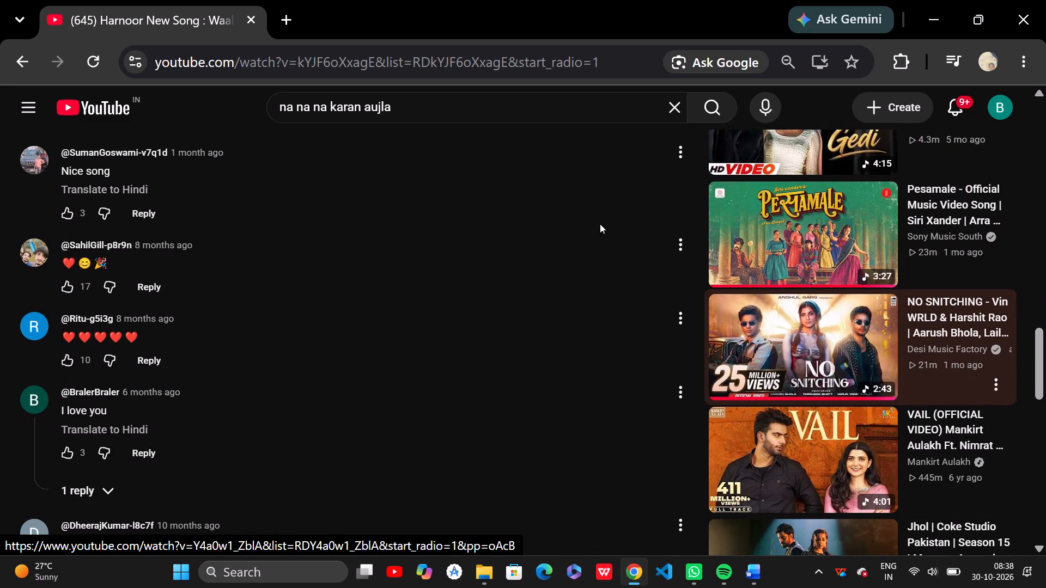
pyautogui.click(472, 103)
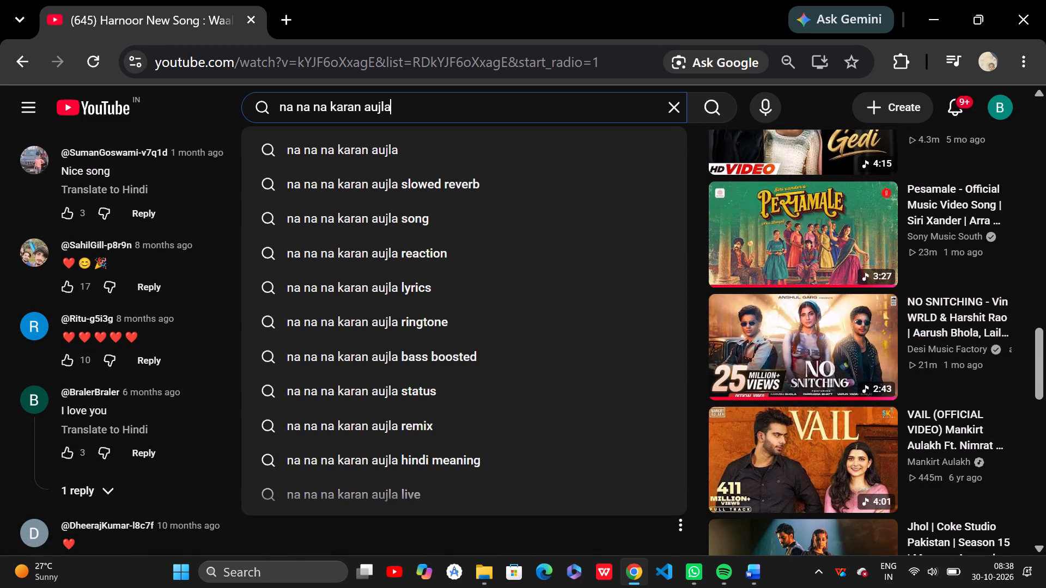
pyautogui.tripleClick(472, 101)
pyautogui.press('BackSpace')
pyautogui.write('DNT')
pyautogui.press('space')
pyautogui.press('BackSpace')
pyautogui.press('BackSpace')
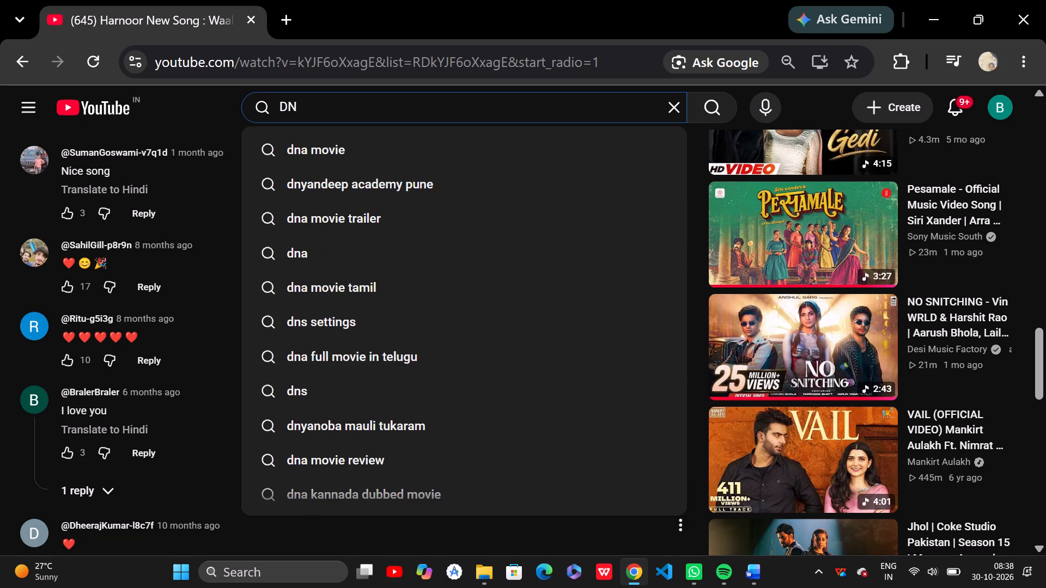
pyautogui.press('BackSpace')
pyautogui.write('O T')
pyautogui.press('BackSpace')
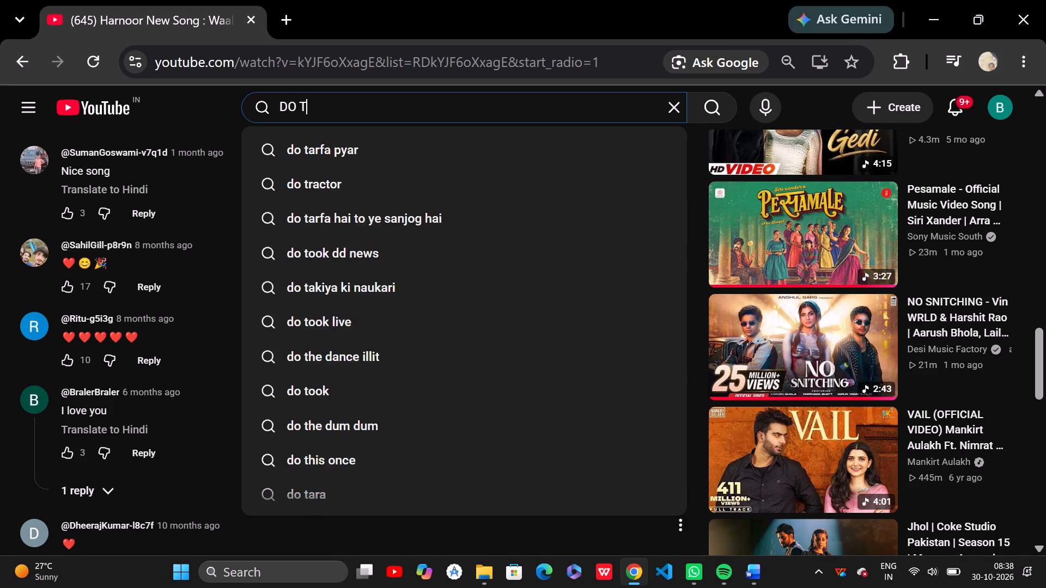
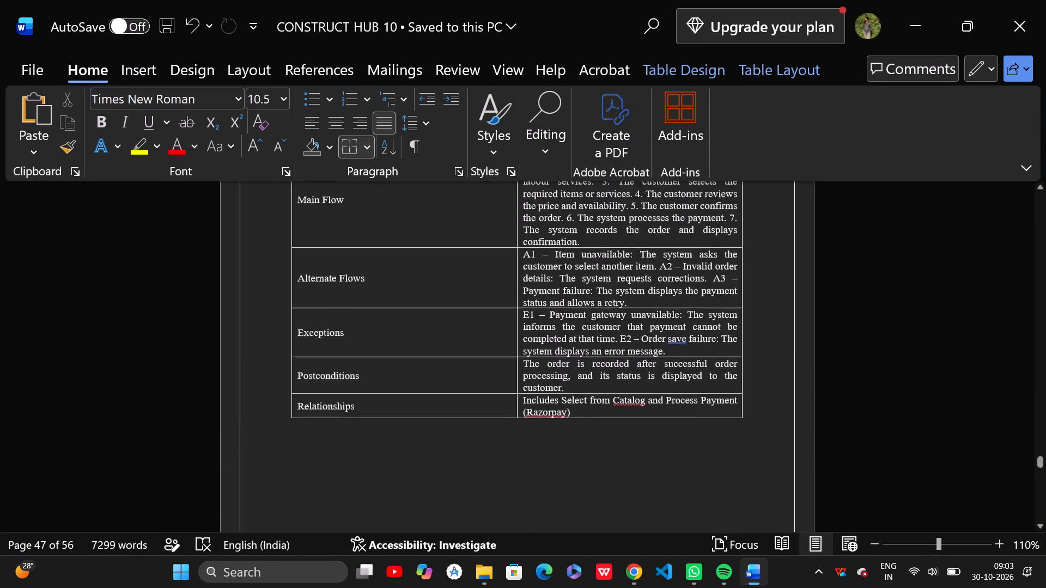
pyautogui.scroll(10, 577, 420)
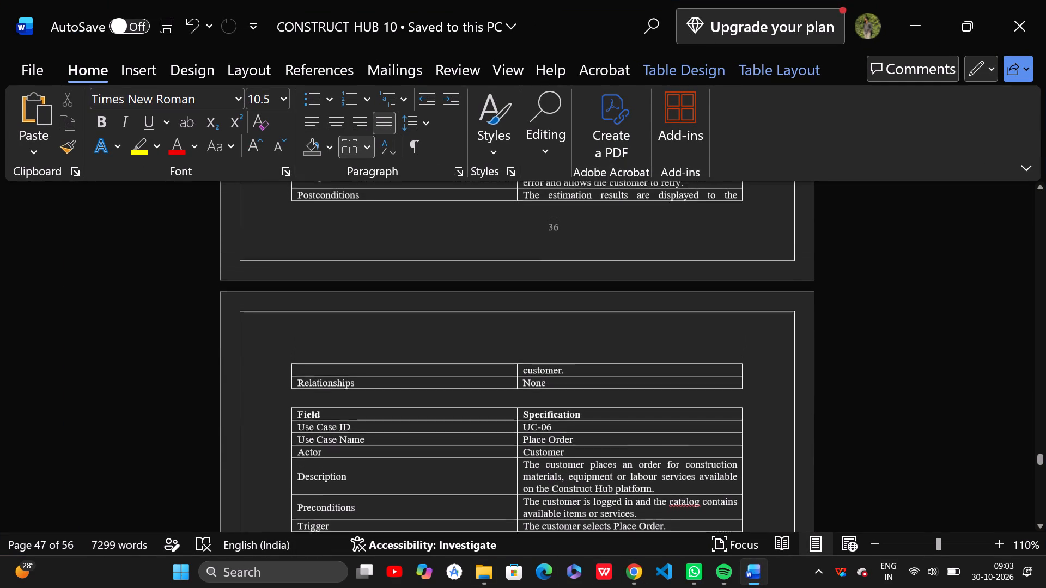
# Examine the UC-05 View Estimated Results table, including its rows at the page break and the spacing after the preceding table.
pyautogui.scroll(9, 577, 420)
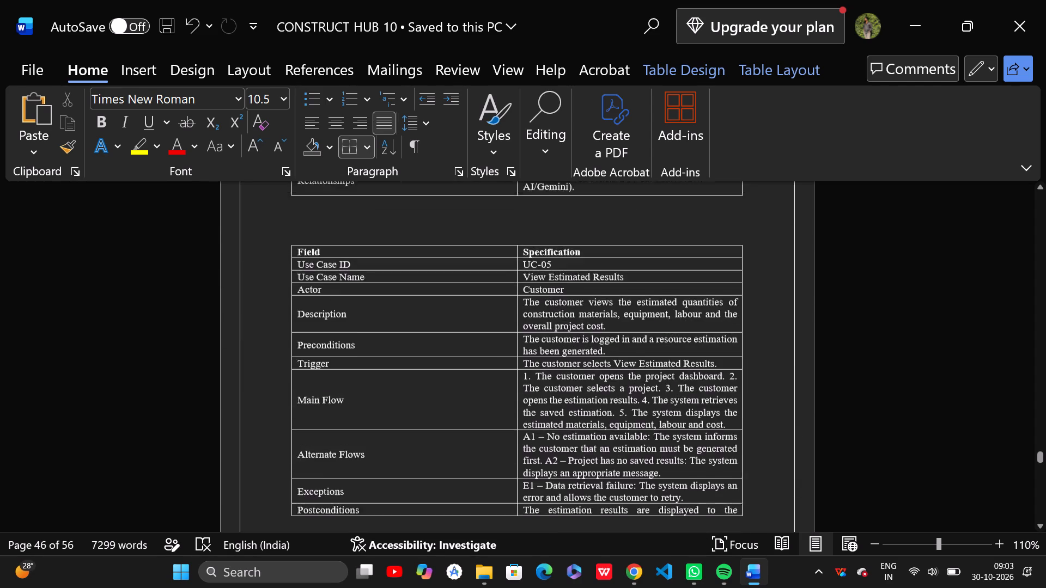
pyautogui.scroll(1, 591, 476)
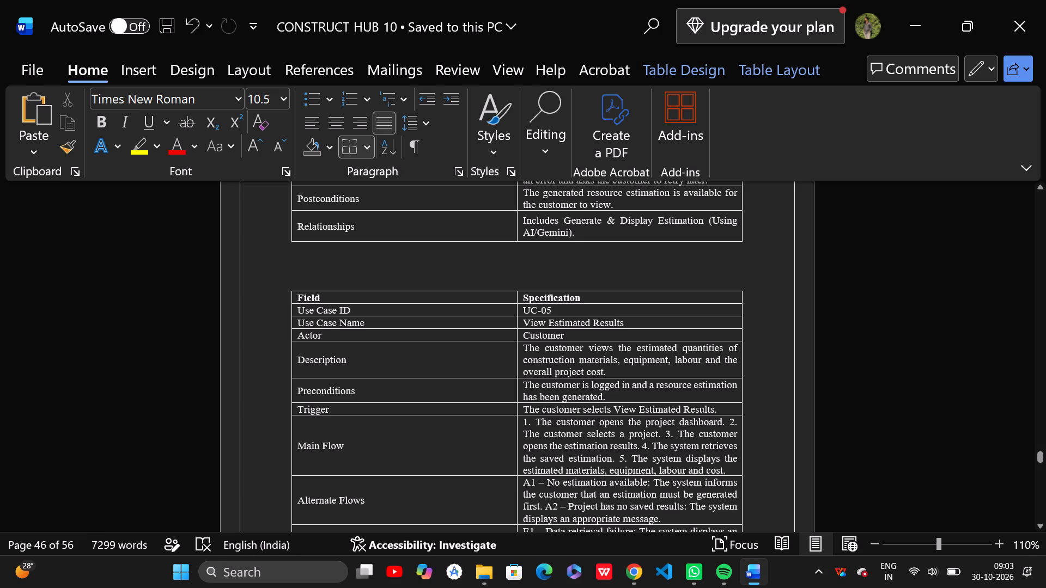
pyautogui.scroll(-1, 582, 356)
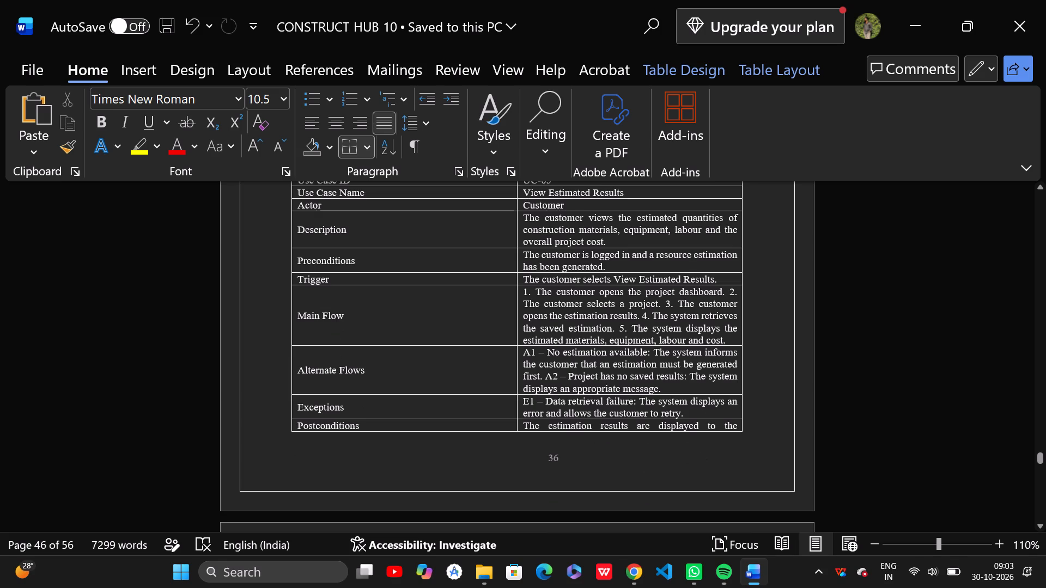
pyautogui.click(698, 422)
pyautogui.scroll(-1, 717, 436)
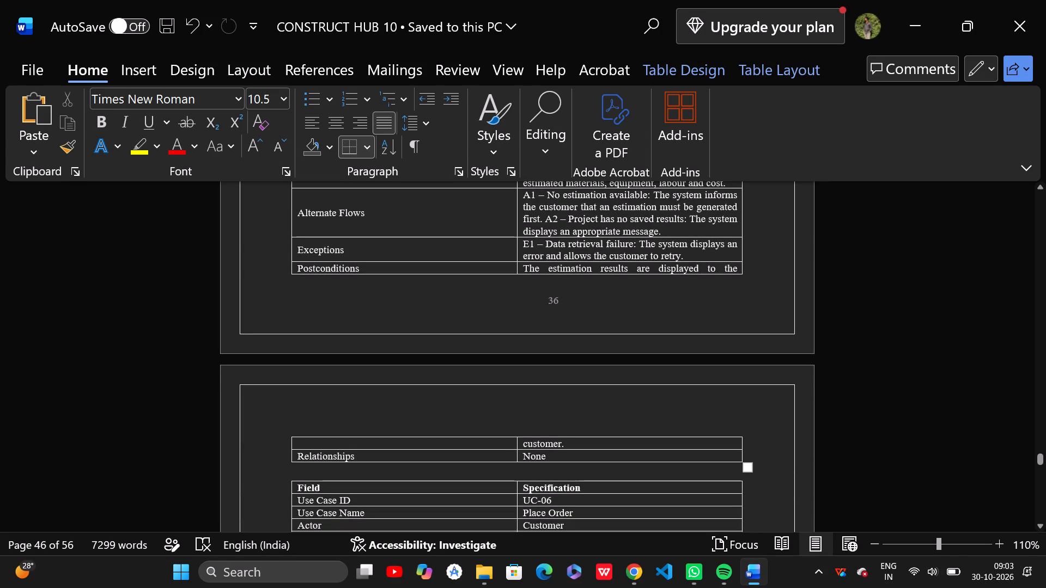
pyautogui.scroll(3, 666, 409)
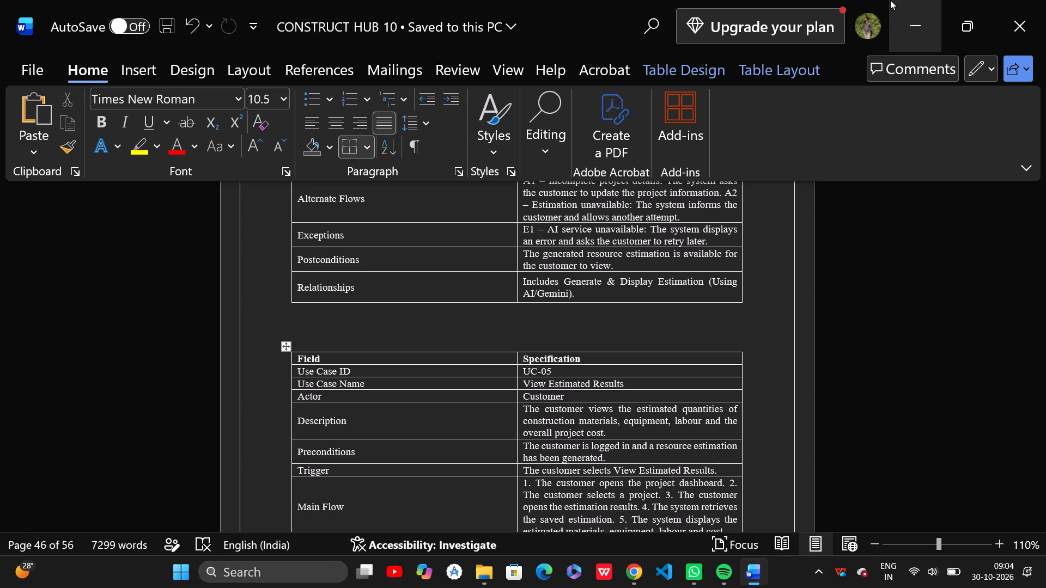
pyautogui.scroll(1, 494, 298)
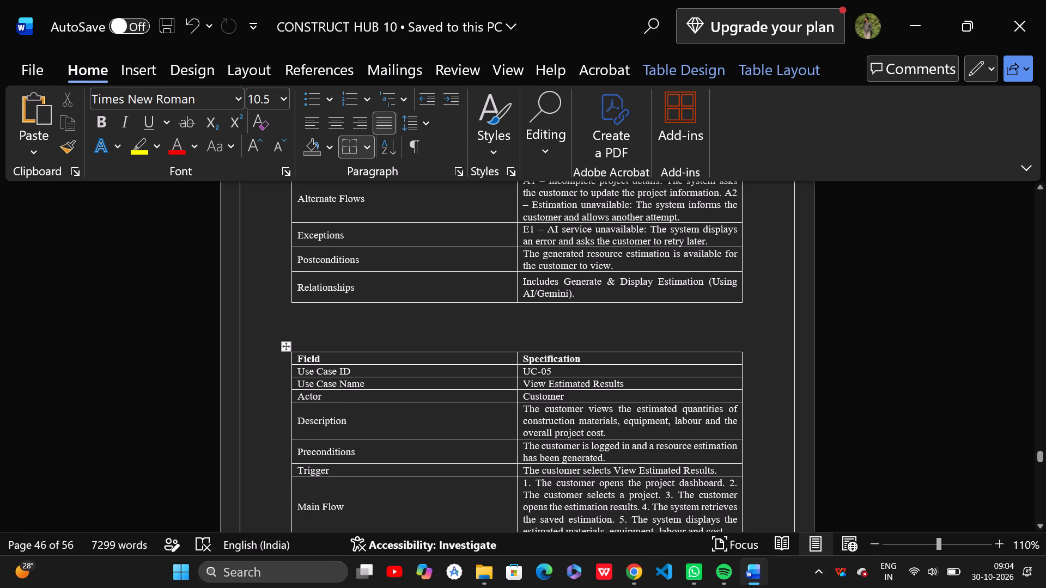
pyautogui.scroll(-3, 483, 175)
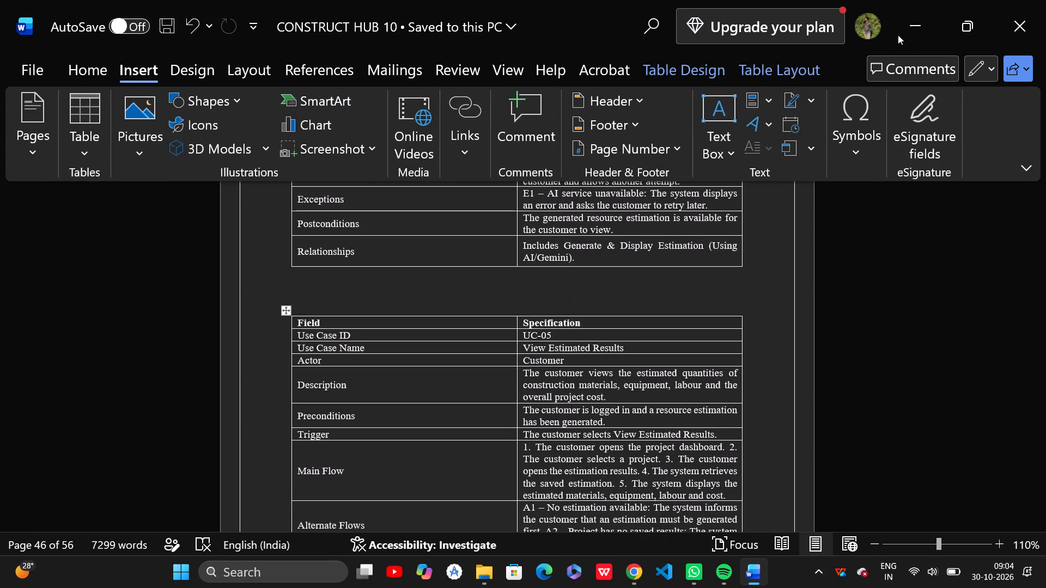
# Minimize the CONSTRUCT HUB 10 report and open WhatsApp.
pyautogui.click(907, 26)
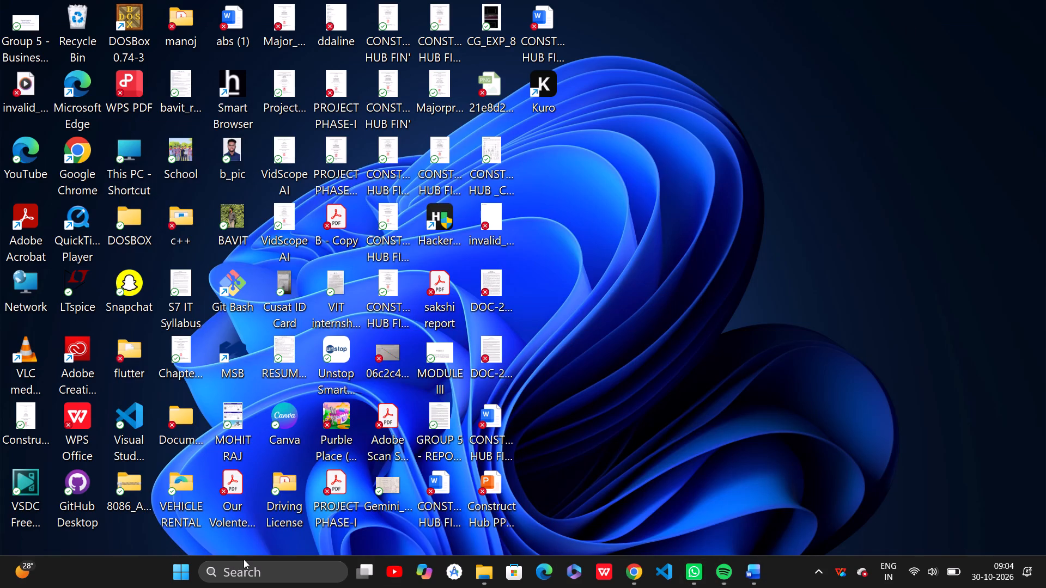
pyautogui.click(194, 581)
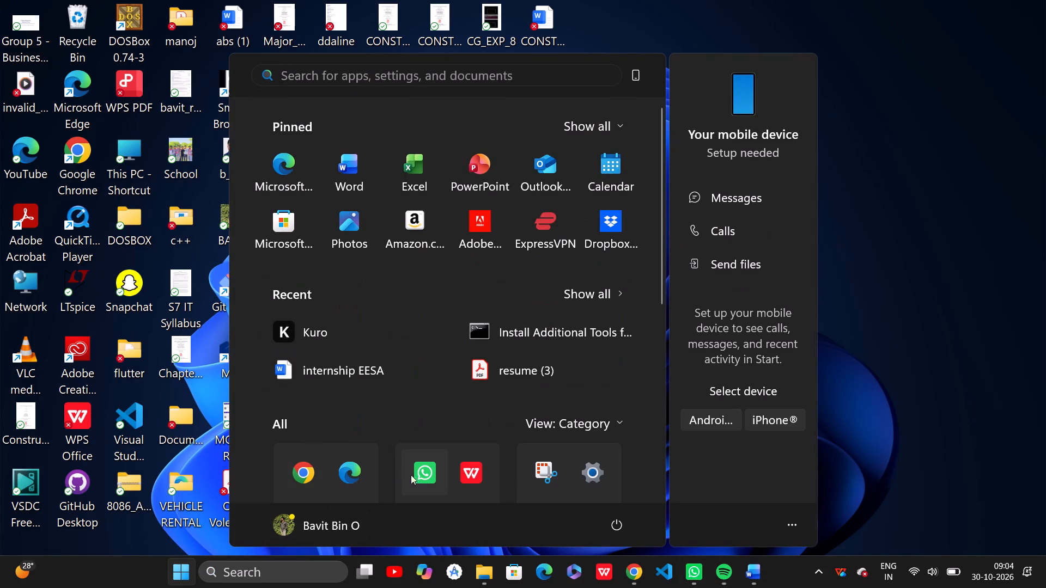
pyautogui.click(420, 475)
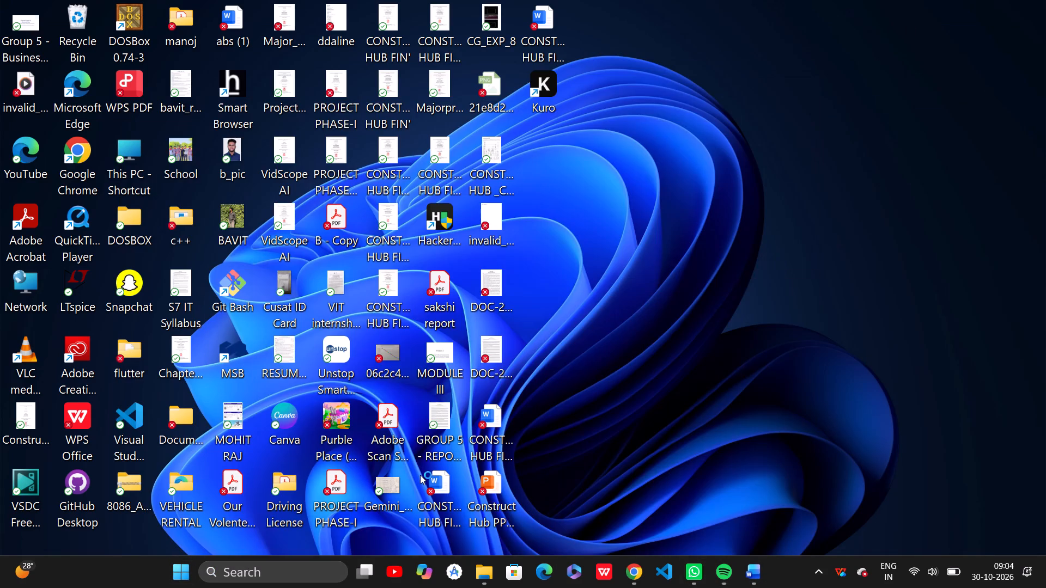
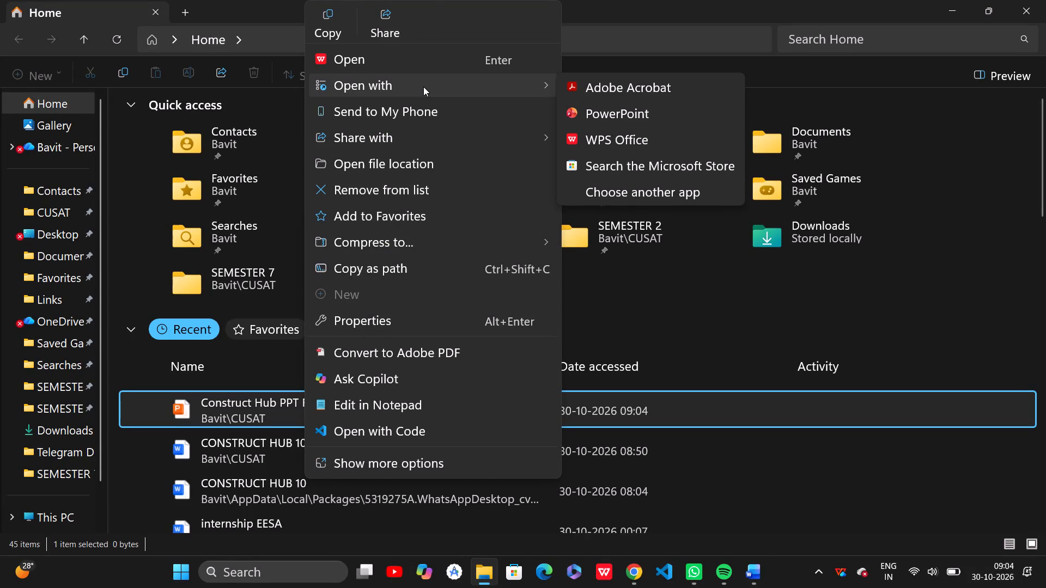
# Open the recent Construct Hub PPT FINAL1 presentation from File Explorer with PowerPoint.
pyautogui.click(590, 109)
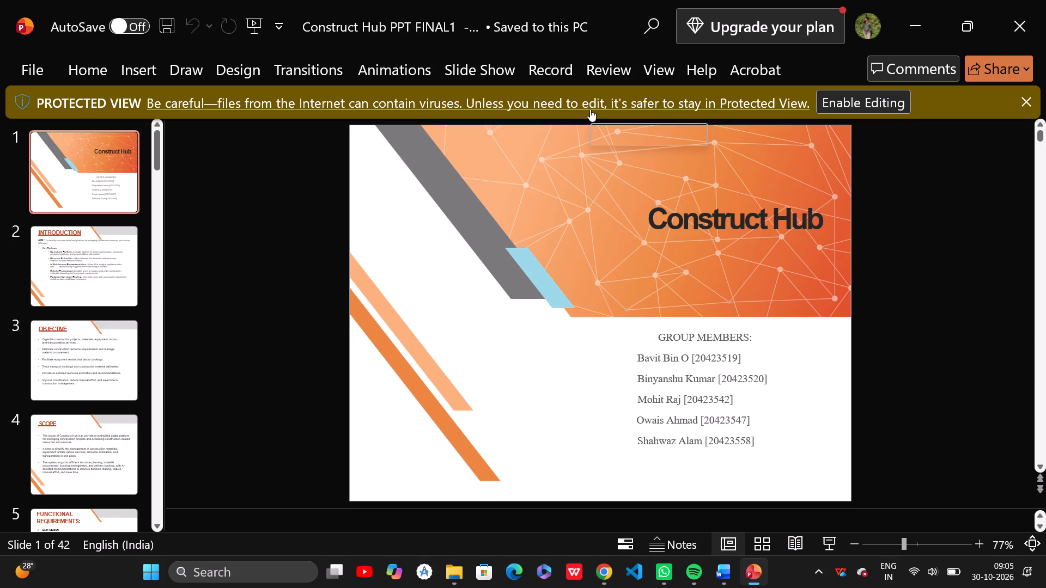
# Enable editing of the Construct Hub PPT FINAL1 presentation.
pyautogui.click(844, 96)
pyautogui.click(847, 103)
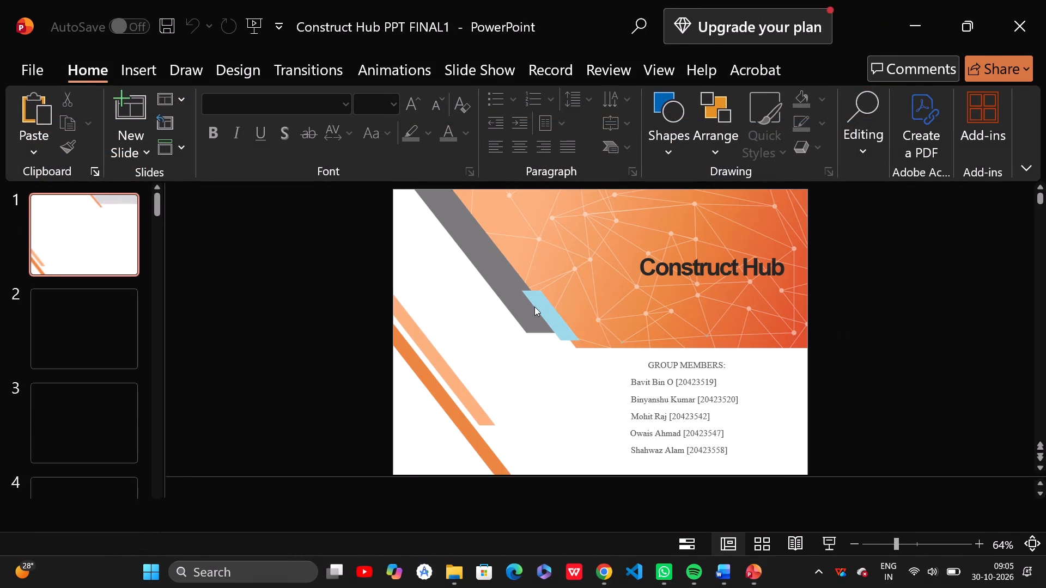
# Review the presentation's slides from the introduction through the ER diagram and DFD levels to the Use Case Diagram.
pyautogui.scroll(-3, 583, 287)
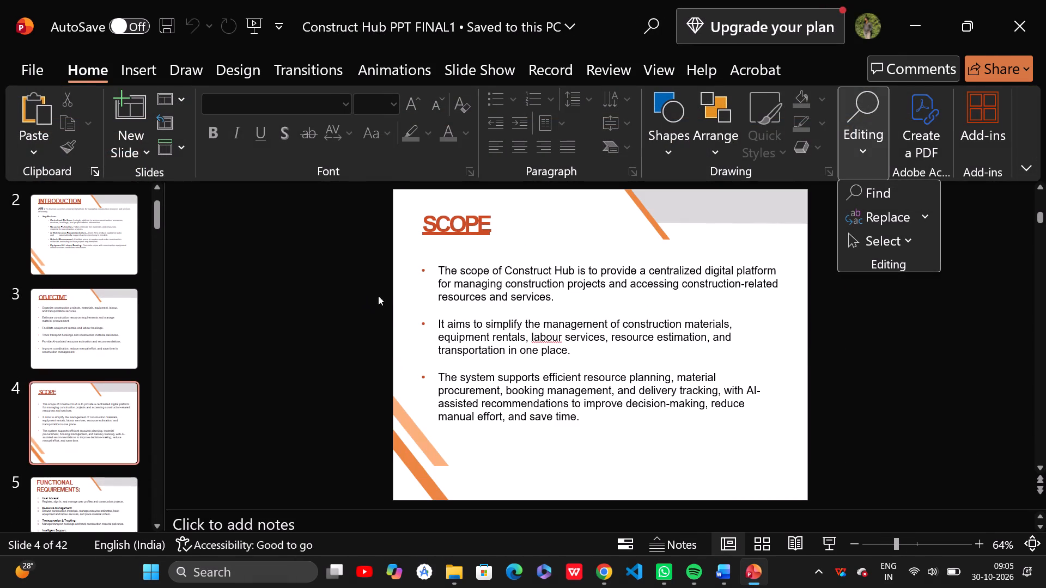
pyautogui.scroll(-5, 408, 300)
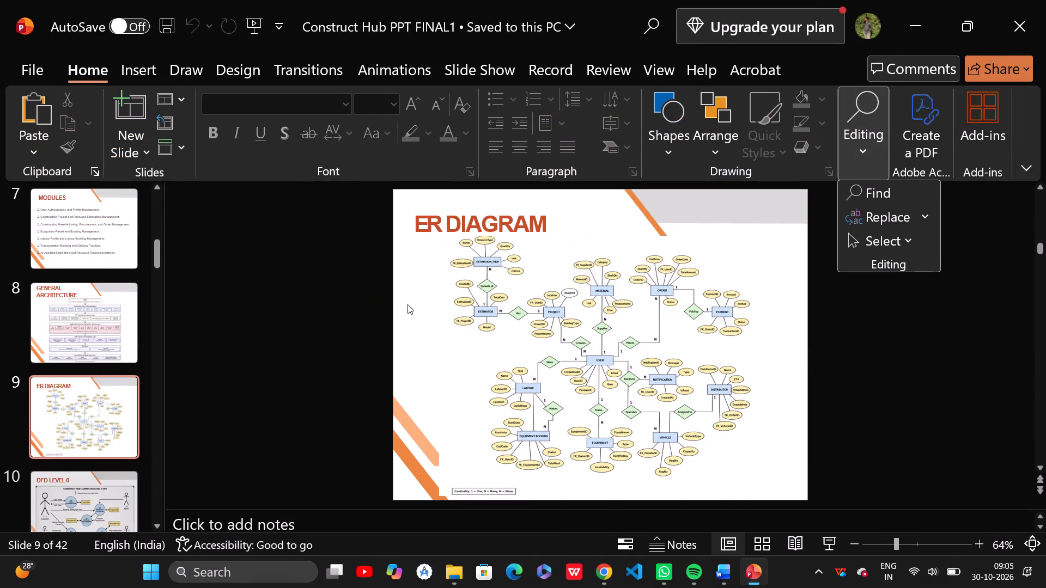
pyautogui.scroll(-2, 455, 341)
pyautogui.scroll(1, 485, 303)
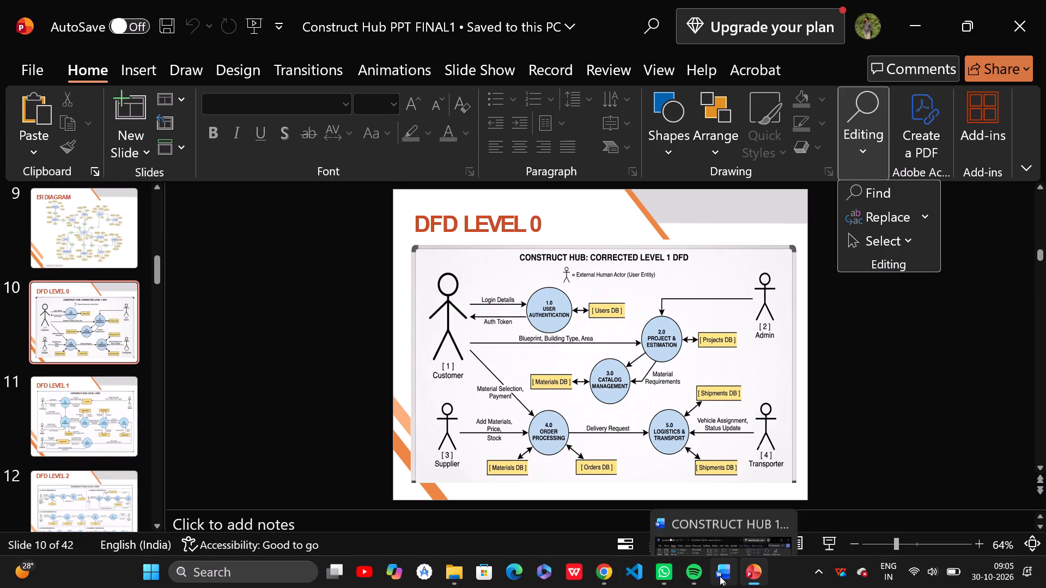
pyautogui.click(303, 375)
pyautogui.scroll(-1, 460, 247)
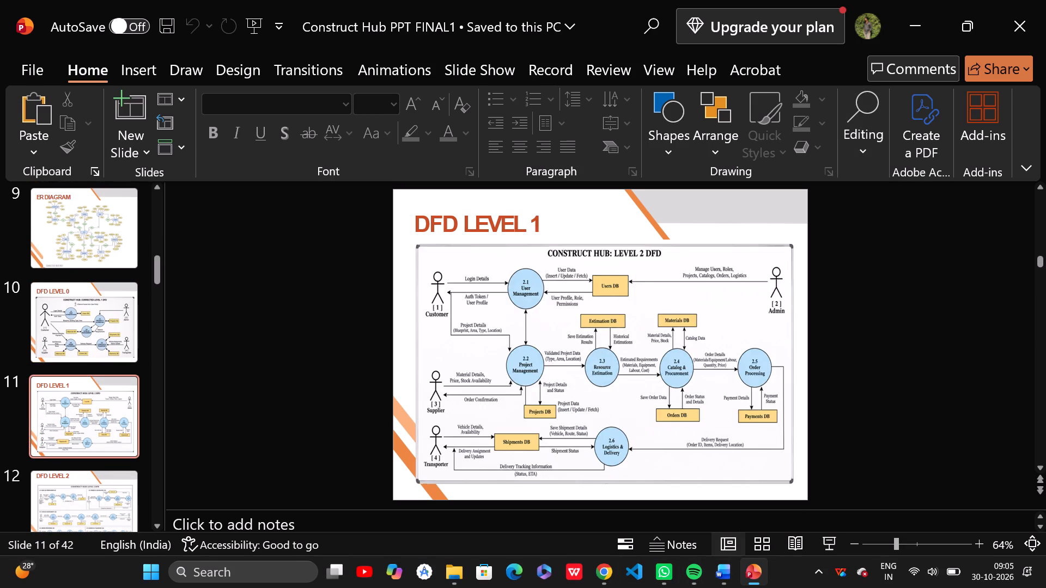
pyautogui.scroll(-3, 468, 259)
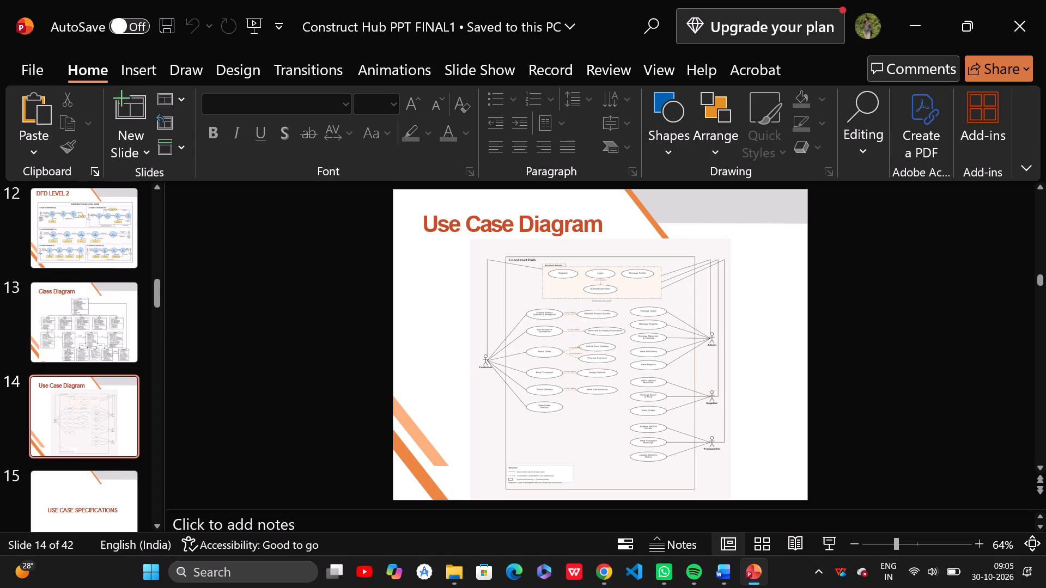
# Compare the Class Diagram and Use Case Diagram slides, including a look through the UC-01 to UC-05 specification slides.
pyautogui.scroll(1, 463, 322)
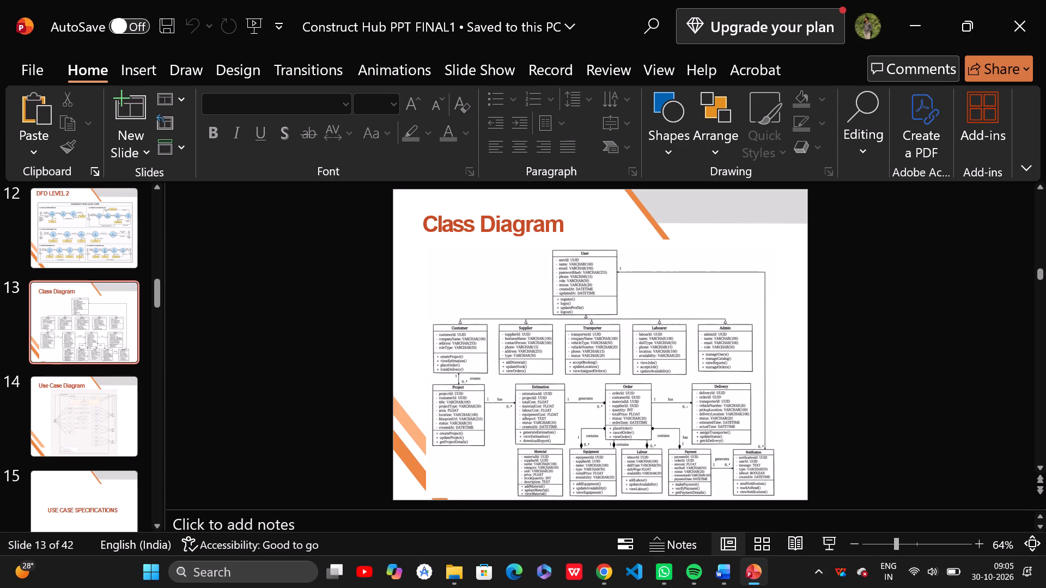
pyautogui.press('Right')
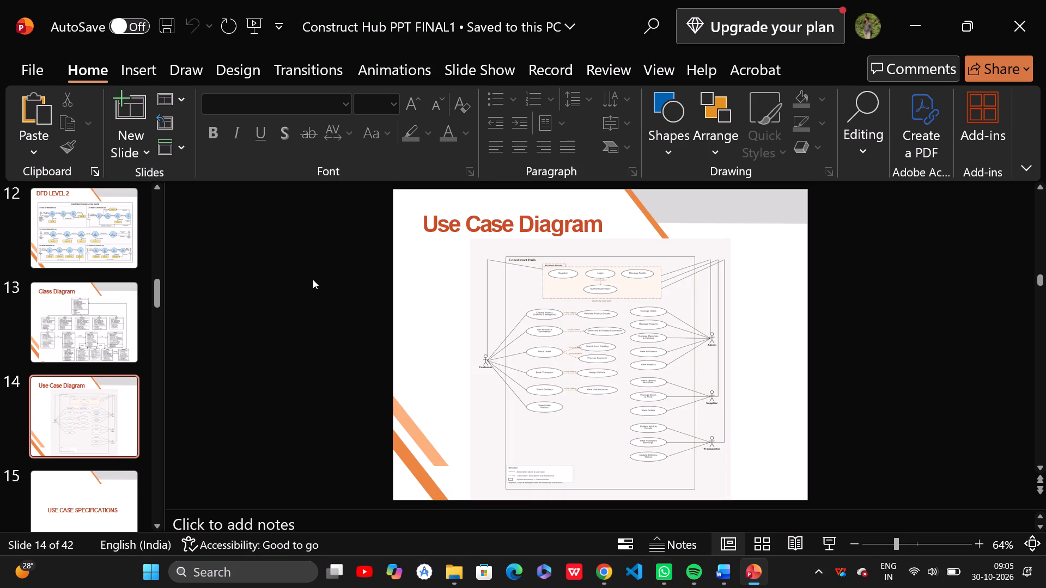
pyautogui.press('Left')
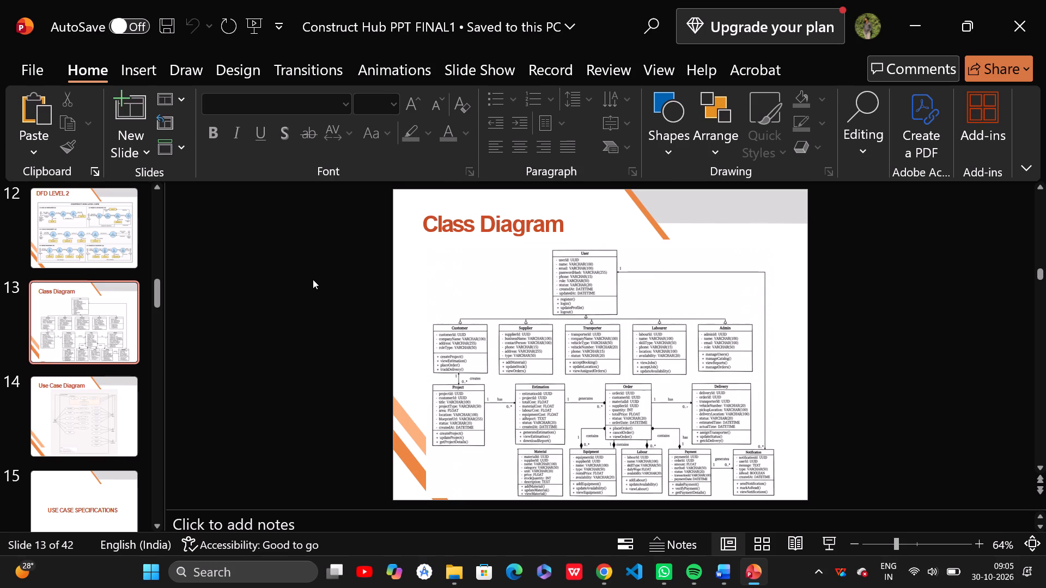
pyautogui.press('Right')
pyautogui.press('Left')
pyautogui.press('Right')
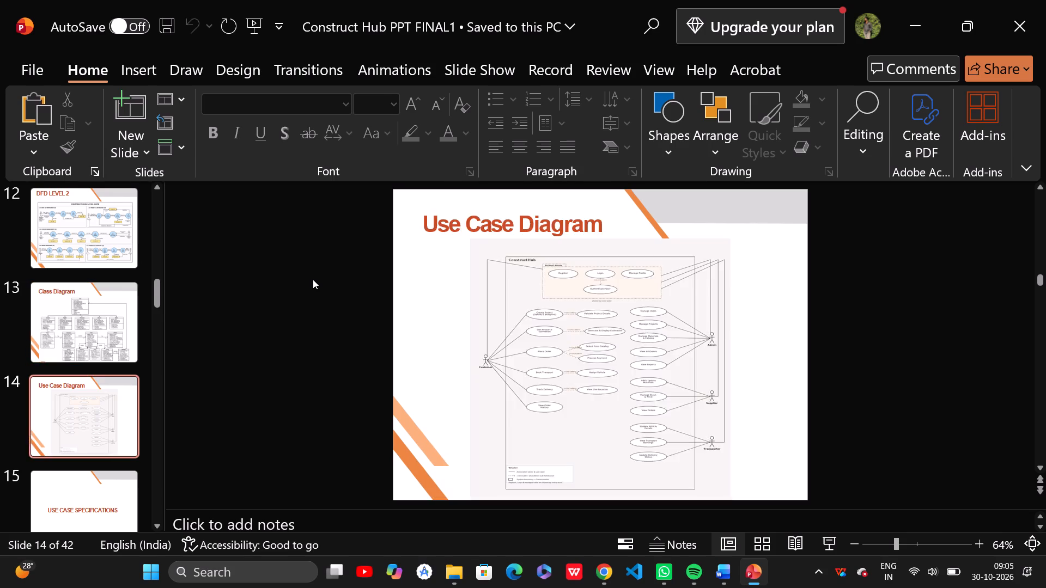
pyautogui.press('Right')
pyautogui.press('Right')
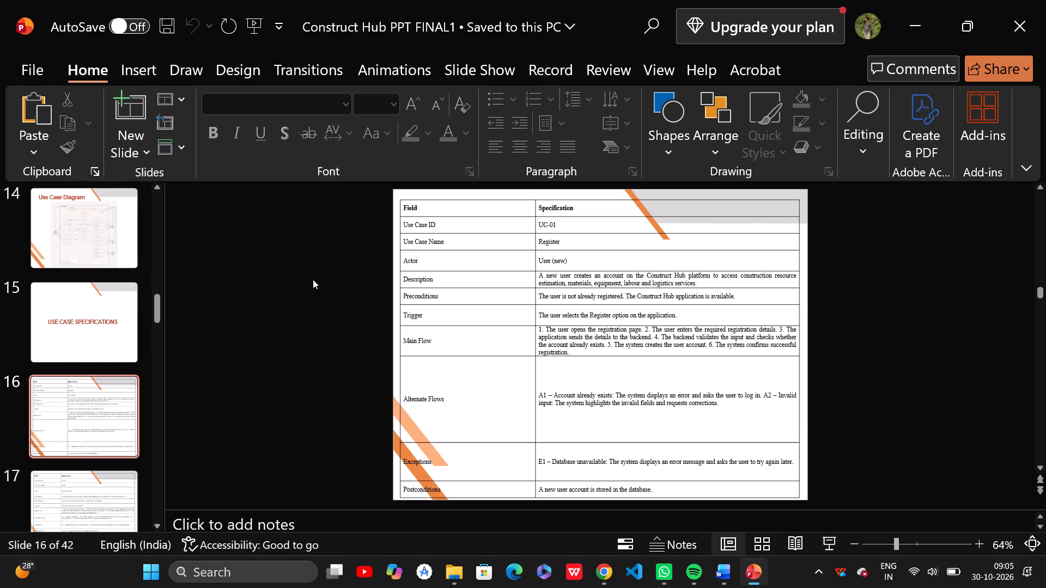
pyautogui.press('Right')
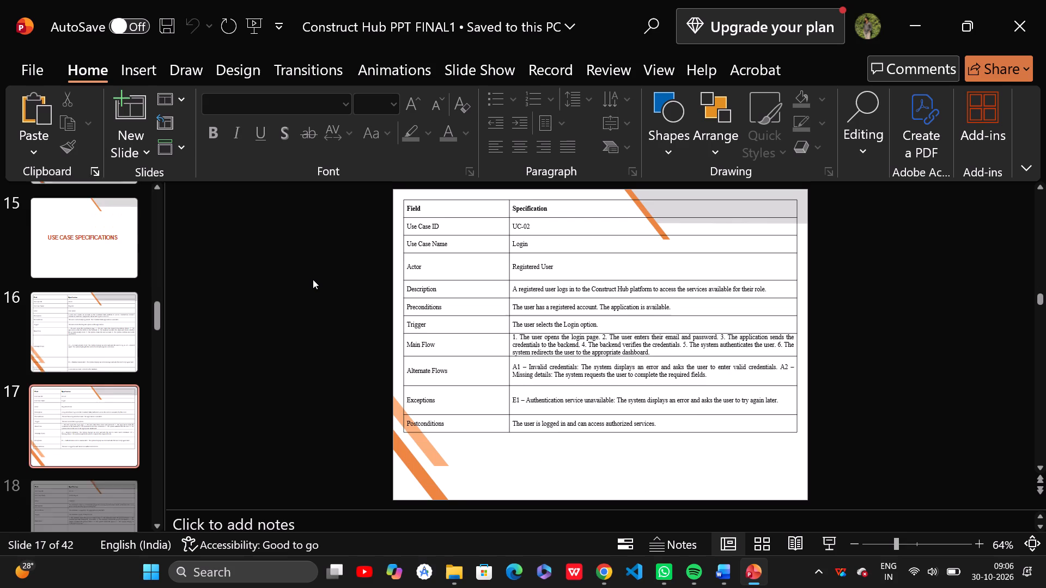
pyautogui.press('Right')
pyautogui.press('Right')
pyautogui.press('Right')
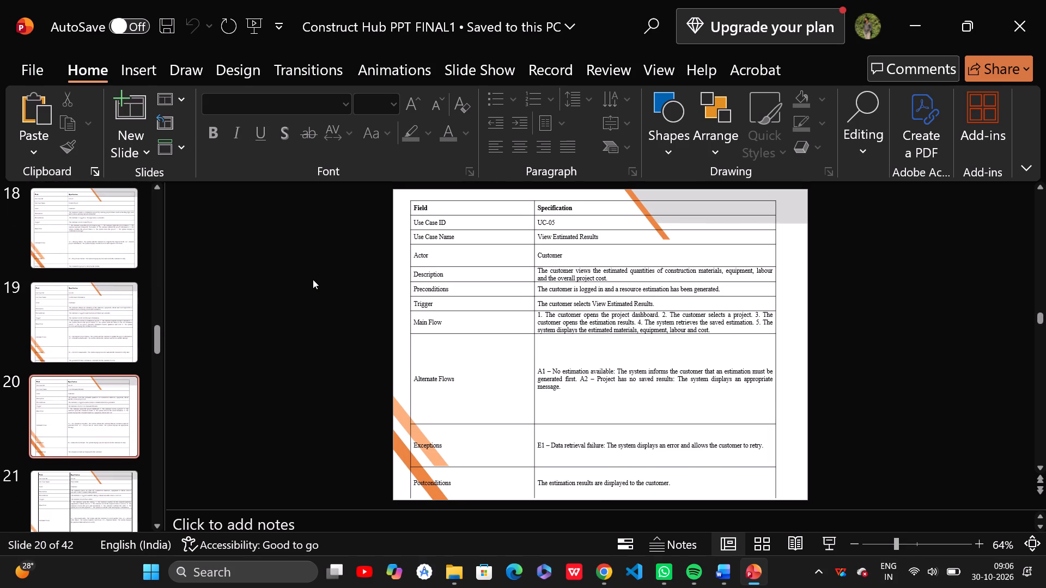
pyautogui.press('Left')
pyautogui.press('Left')
pyautogui.press('Left')
pyautogui.press('Left')
pyautogui.press('Left')
pyautogui.press('Left')
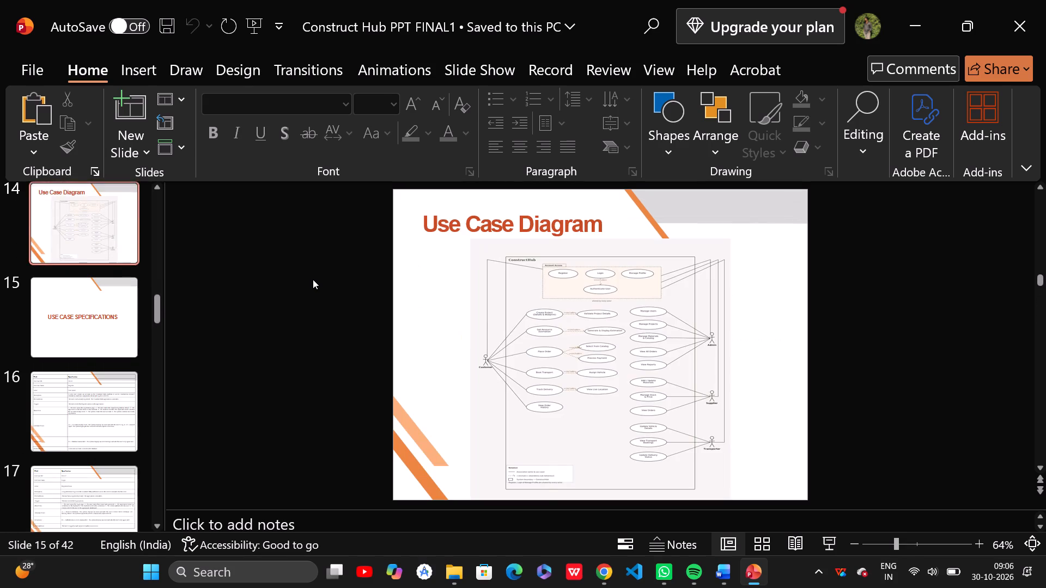
pyautogui.press('Left')
pyautogui.press('Left')
pyautogui.press('Right')
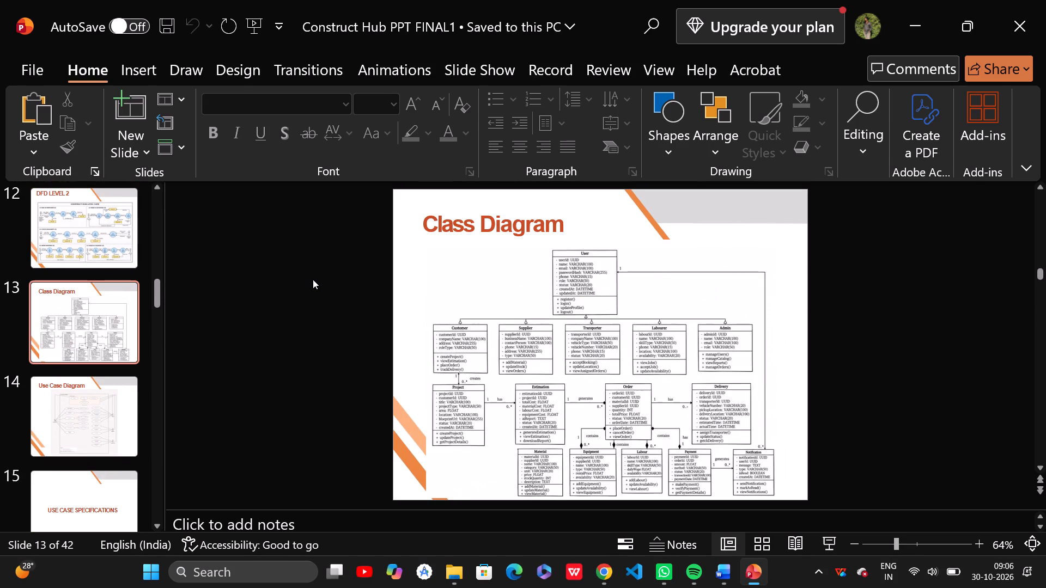
# Read through the use case specification slides up to UC-10 Manage Profile, checking each table's content and fit.
pyautogui.press('Right')
pyautogui.press('Right')
pyautogui.press('Right')
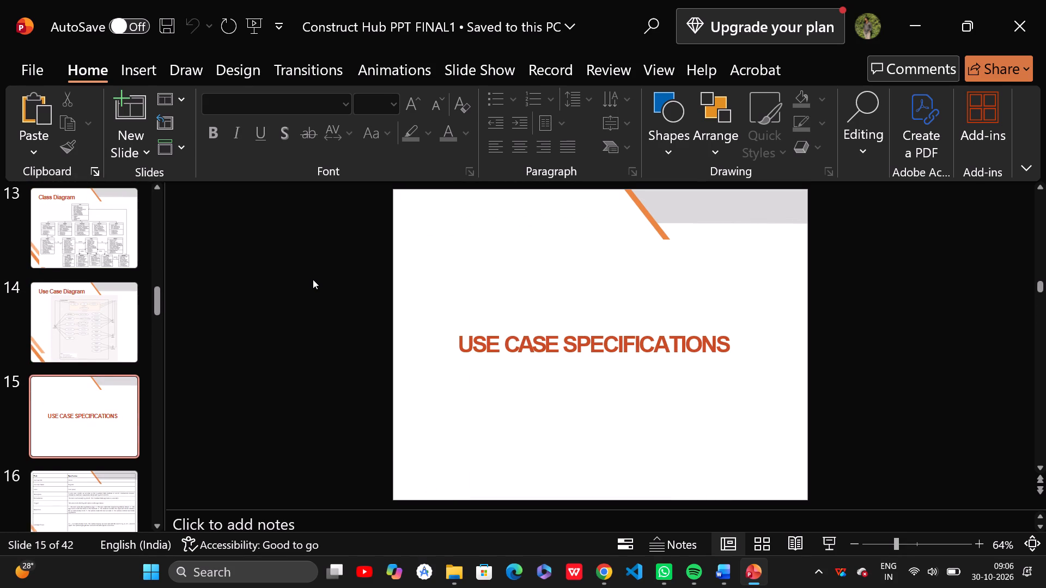
pyautogui.press('Right')
pyautogui.press('Right')
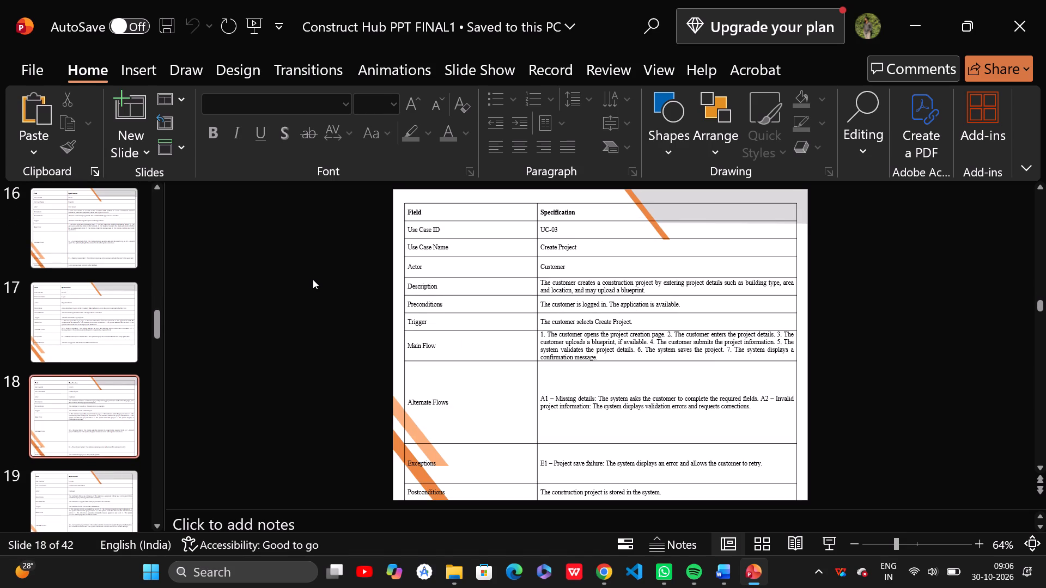
pyautogui.press('Right')
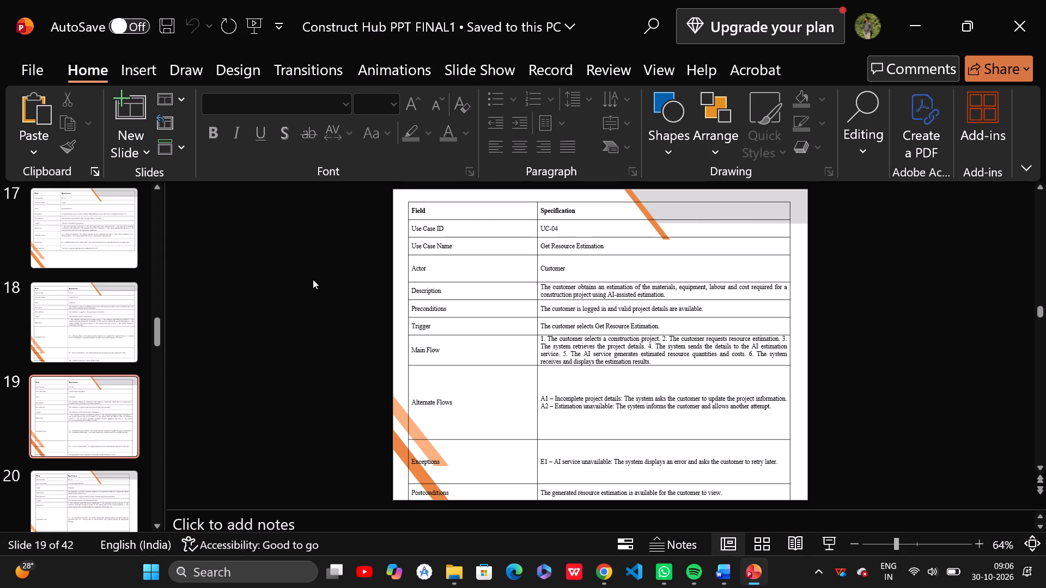
pyautogui.press('Right')
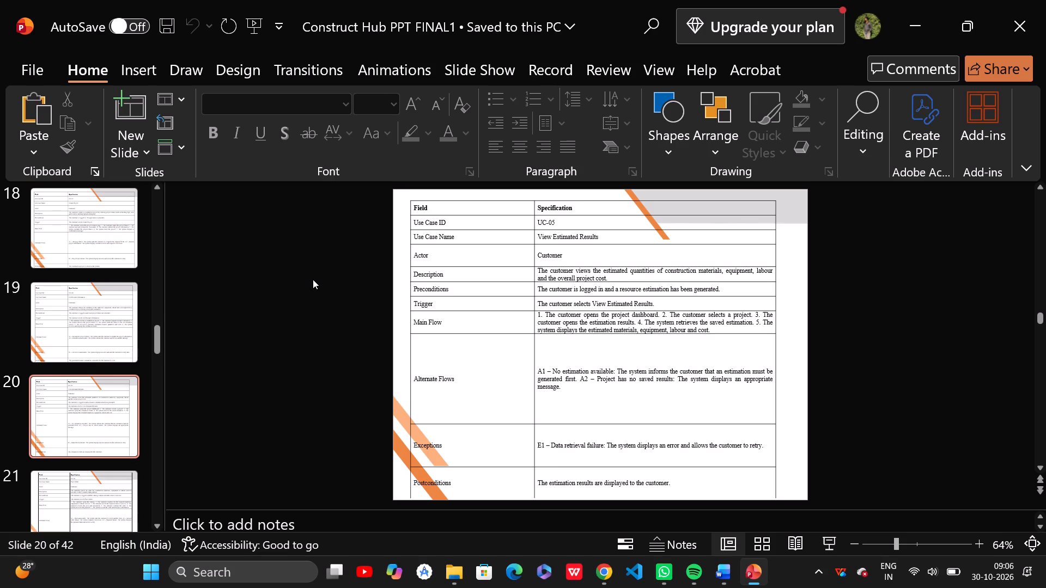
pyautogui.press('Right')
pyautogui.press('Right')
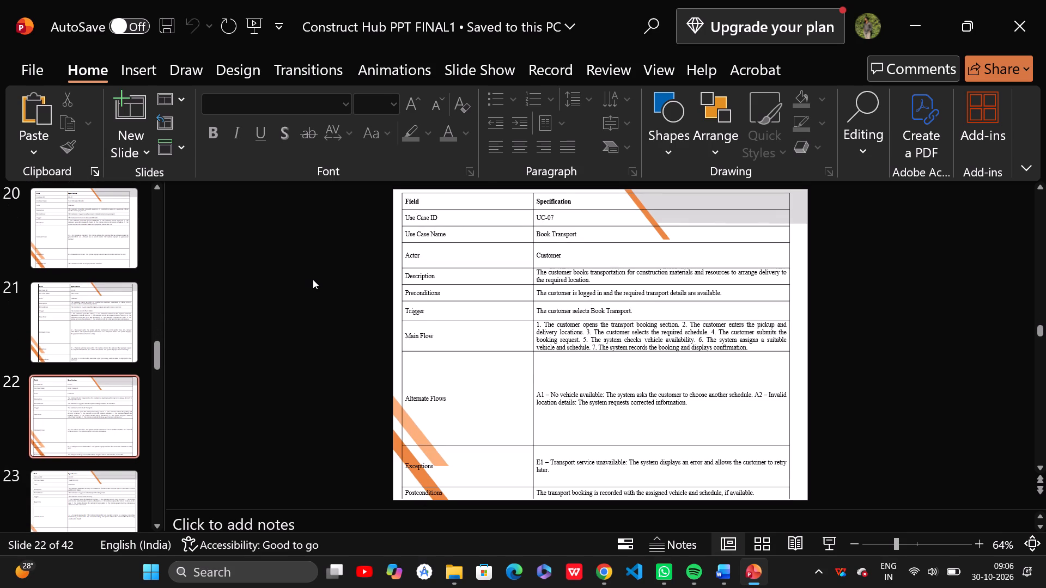
pyautogui.press('Right')
pyautogui.press('Right')
pyautogui.press('Right')
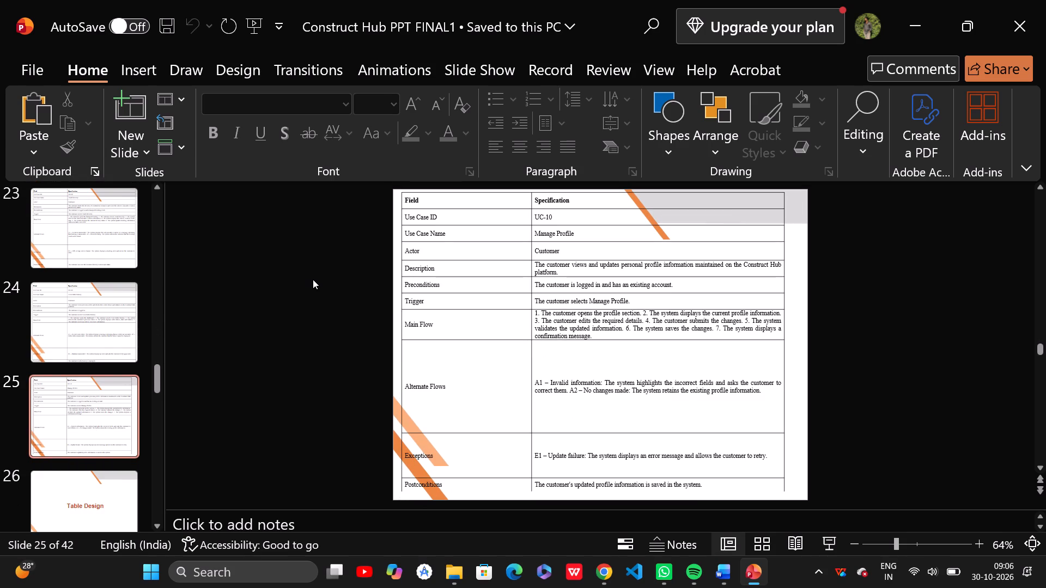
# Review the Table Design section's slides, from the User Table through to the Notification Table.
pyautogui.press('Right')
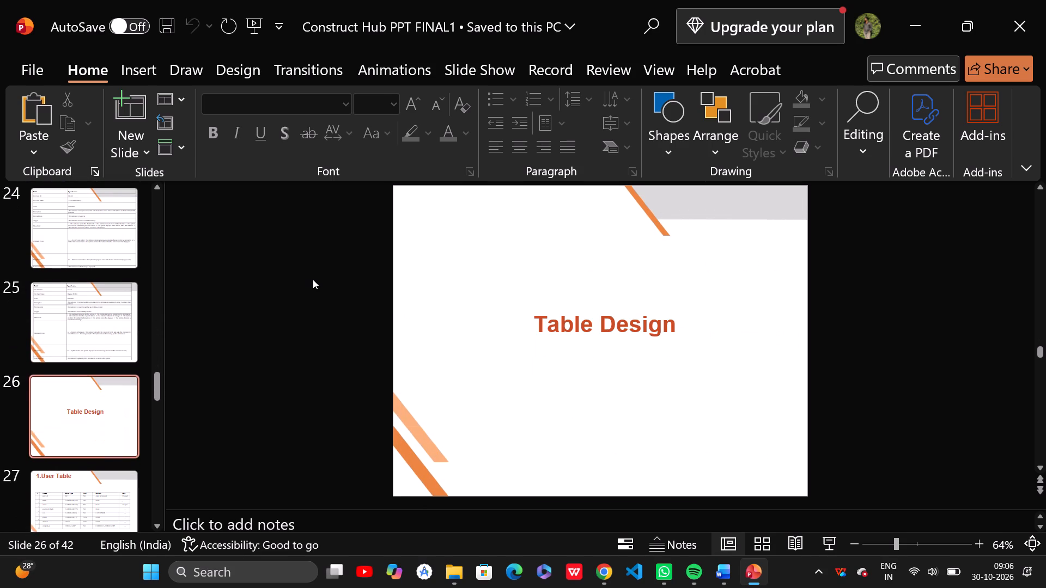
pyautogui.press('Right')
pyautogui.press('Right')
pyautogui.press('Right')
pyautogui.press('Right')
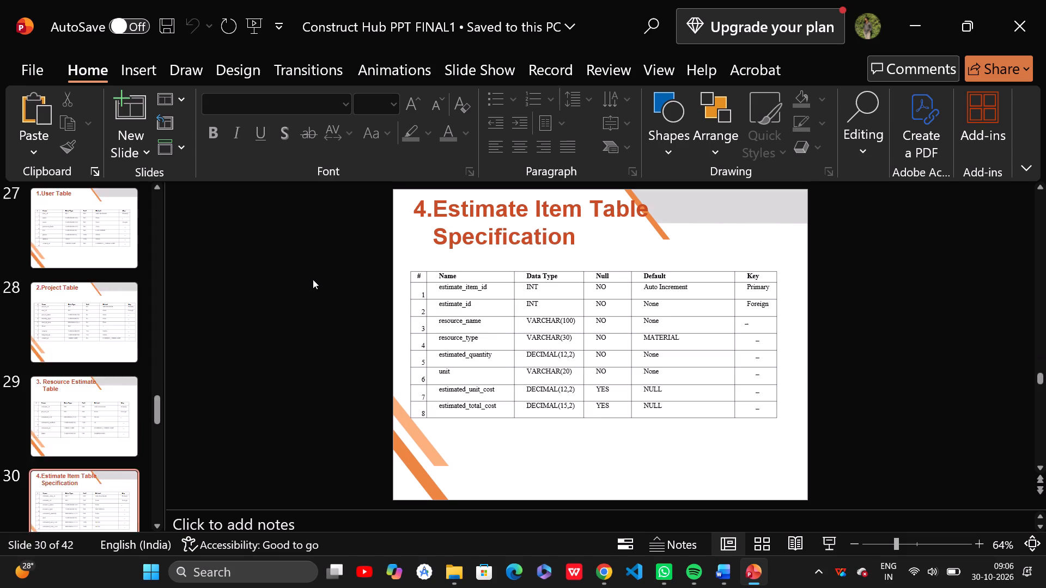
pyautogui.press('Right')
pyautogui.press('Right')
pyautogui.press('Right')
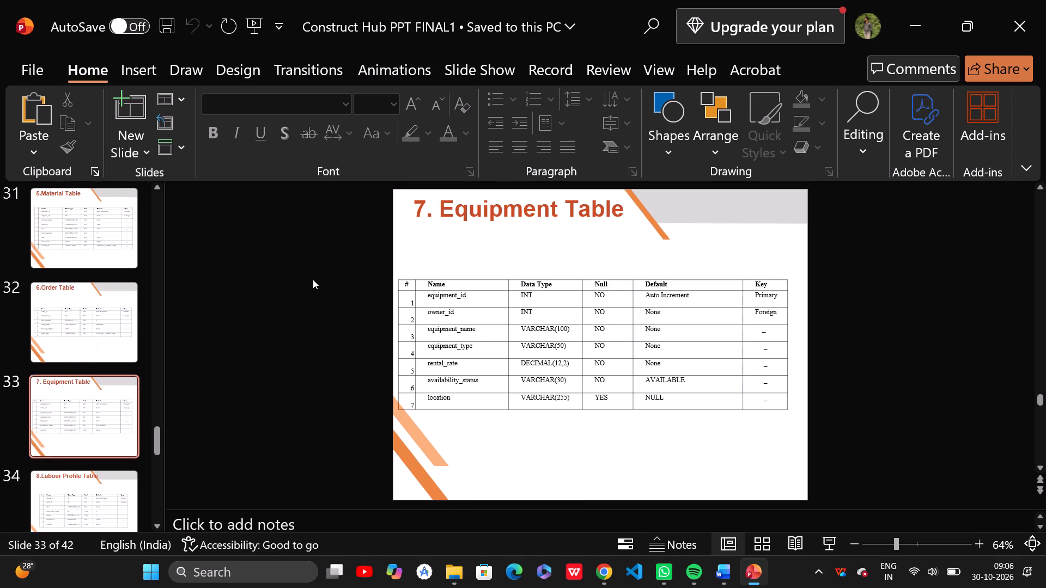
pyautogui.press('Right')
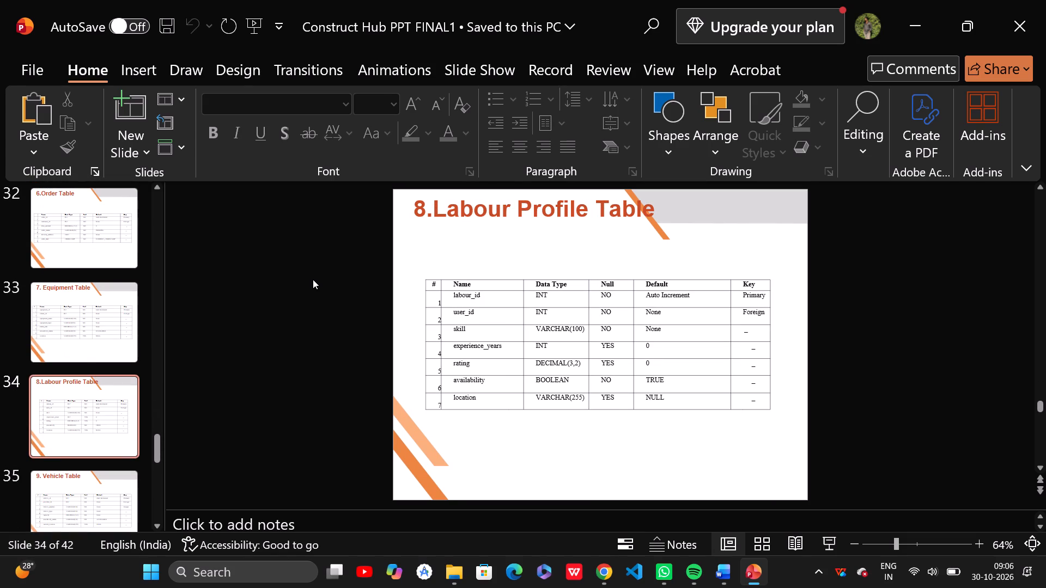
pyautogui.press('Right')
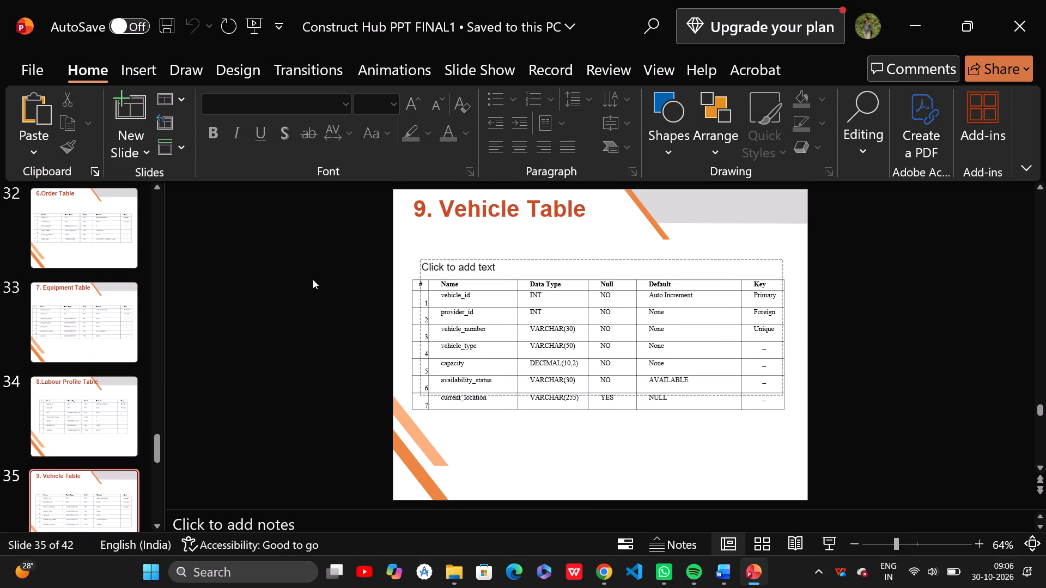
pyautogui.press('Right')
pyautogui.press('Right')
pyautogui.press('Right')
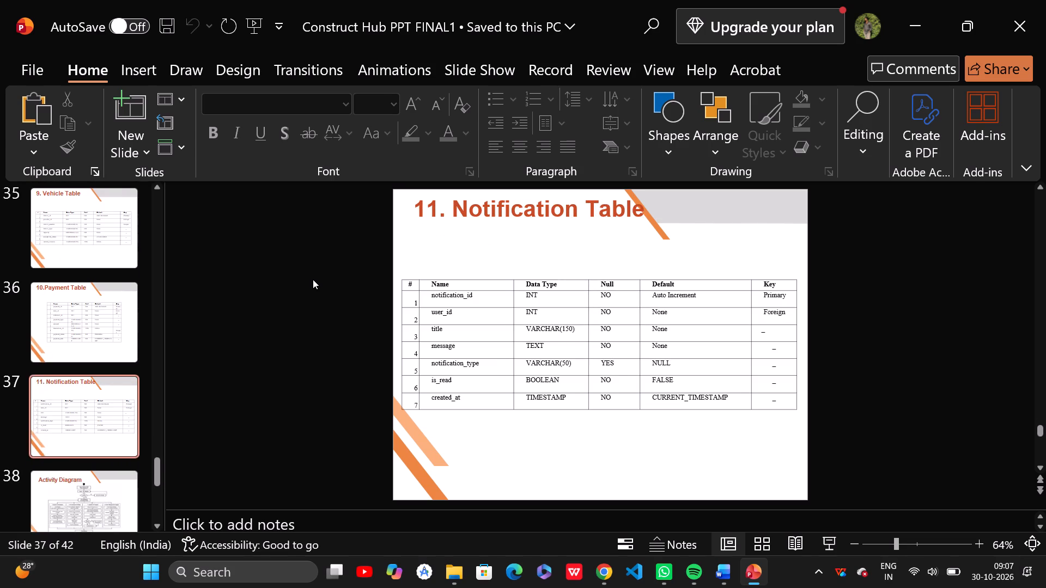
# Examine the flowchart on the Activity Diagram slide up close and at full-slide size.
pyautogui.press('Right')
pyautogui.press('Left')
pyautogui.press('Left')
pyautogui.press('Right')
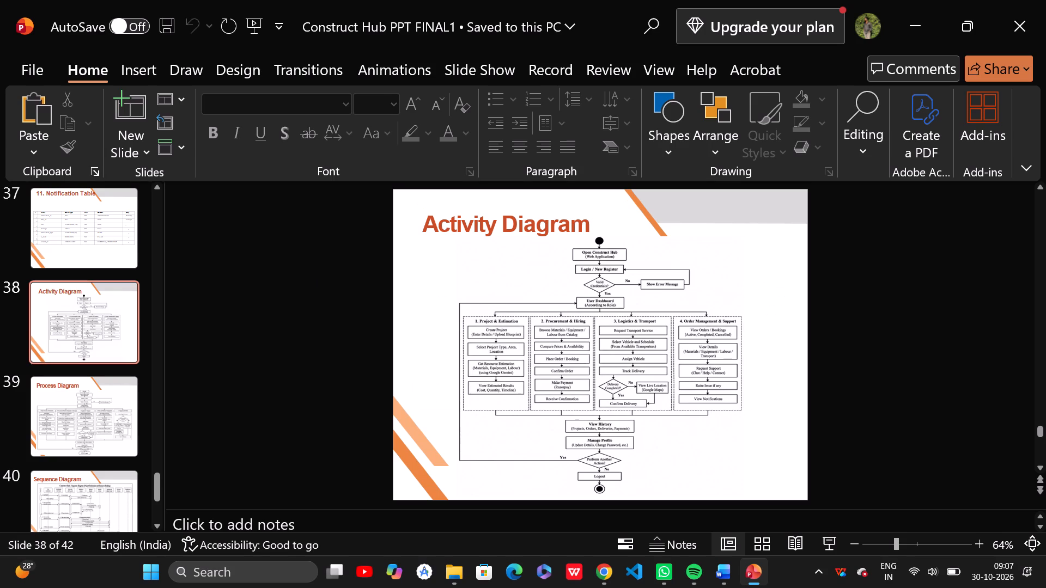
pyautogui.click(589, 280)
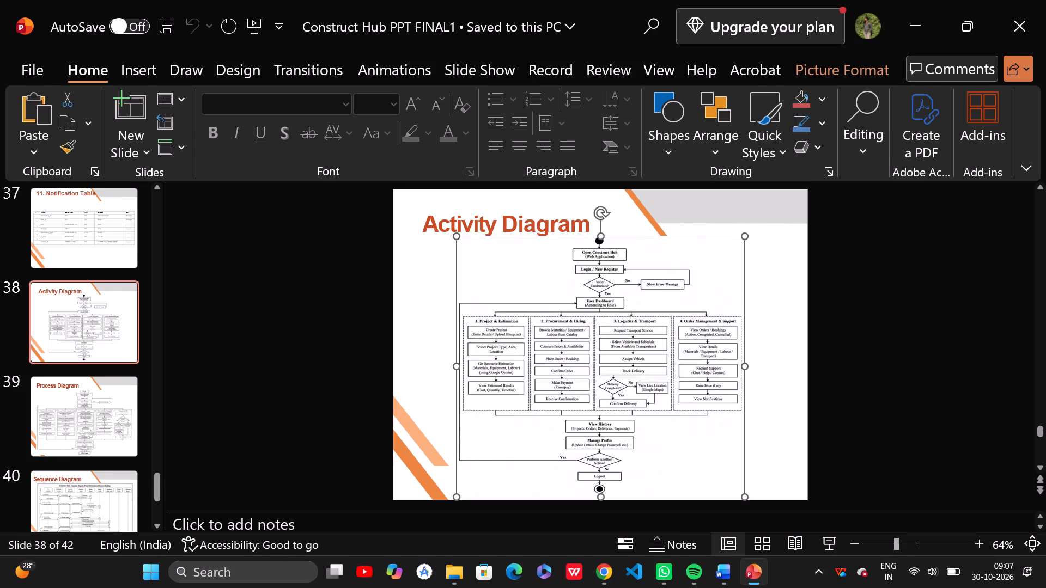
pyautogui.click(349, 270)
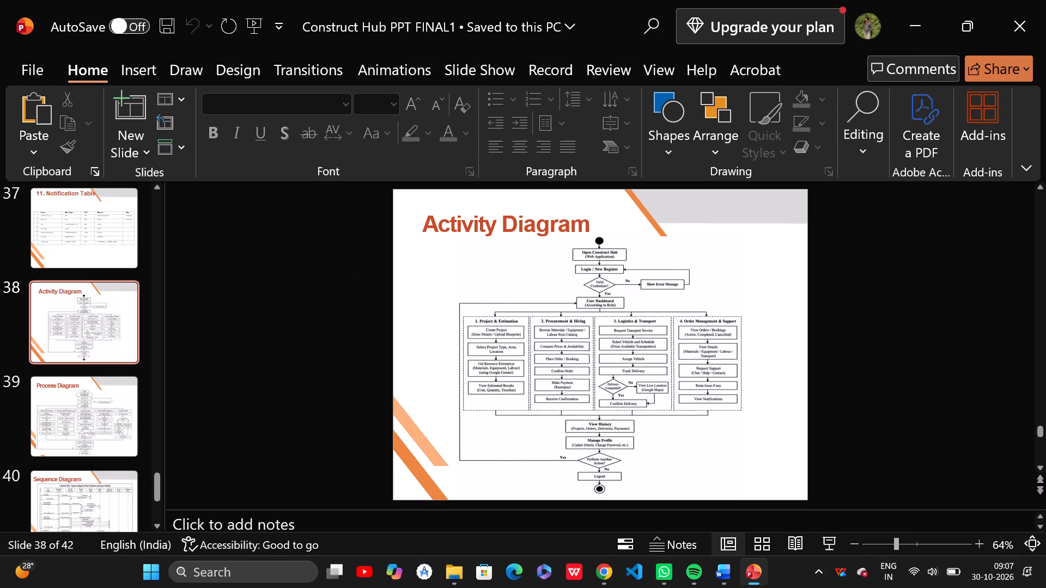
pyautogui.click(515, 295)
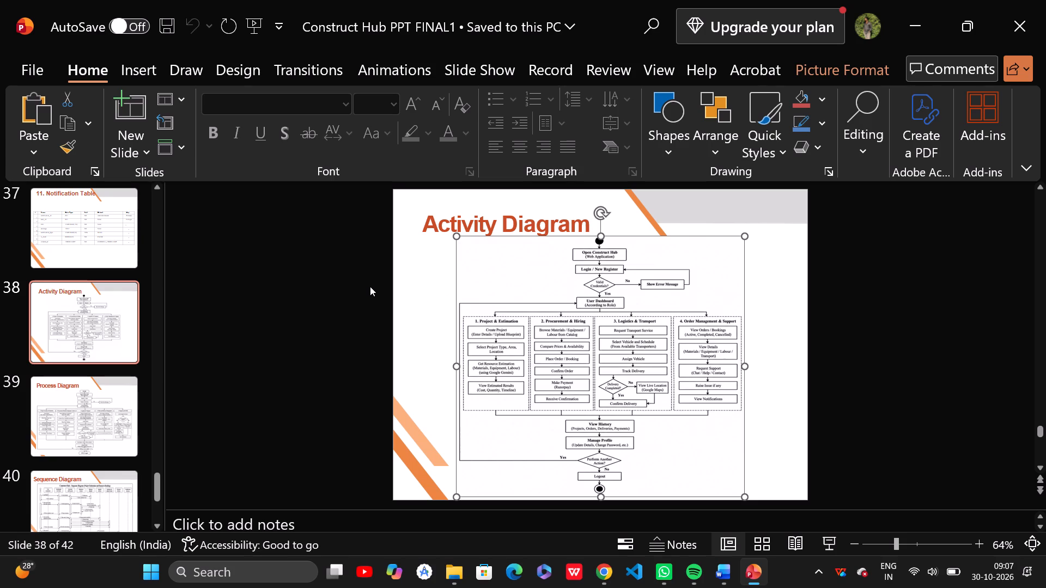
pyautogui.click(370, 286)
pyautogui.keyDown('ctrl'); pyautogui.scroll(4, 598, 280); pyautogui.keyUp('ctrl')
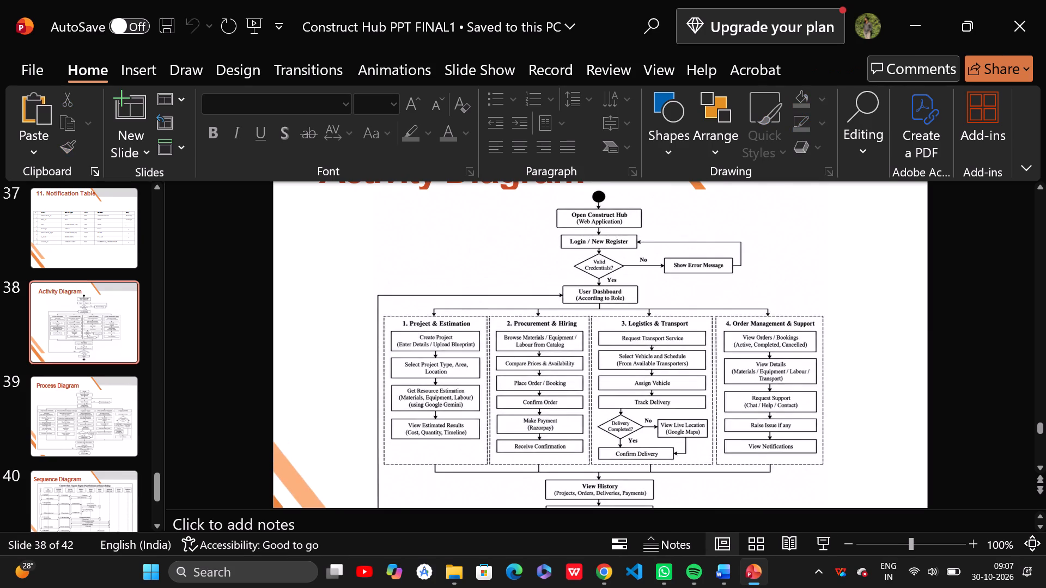
pyautogui.keyDown('ctrl'); pyautogui.scroll(-1, 598, 280); pyautogui.keyUp('ctrl')
pyautogui.keyDown('ctrl'); pyautogui.scroll(1, 598, 280); pyautogui.keyUp('ctrl')
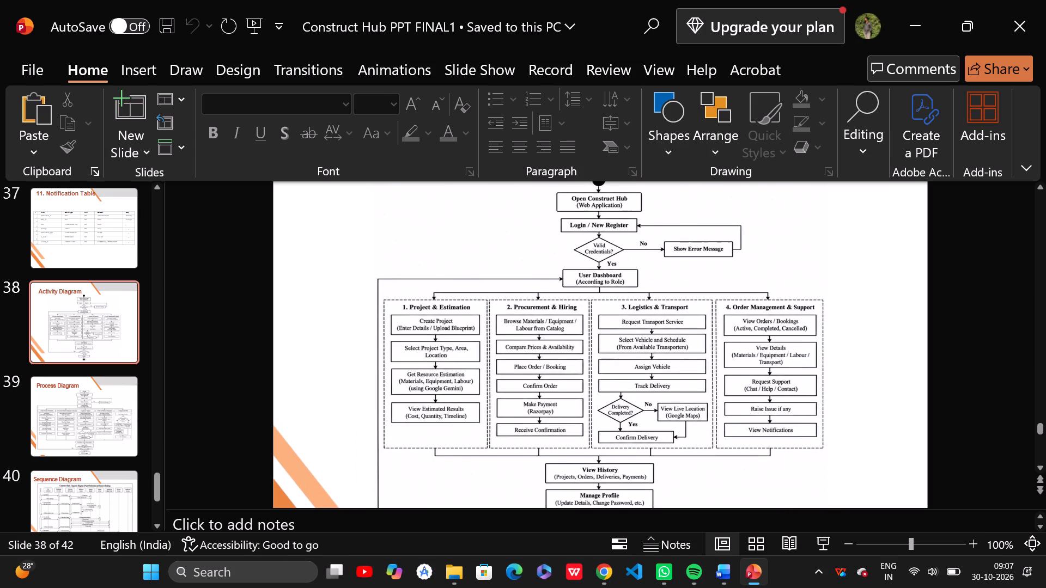
pyautogui.keyDown('ctrl'); pyautogui.scroll(-3, 598, 280); pyautogui.keyUp('ctrl')
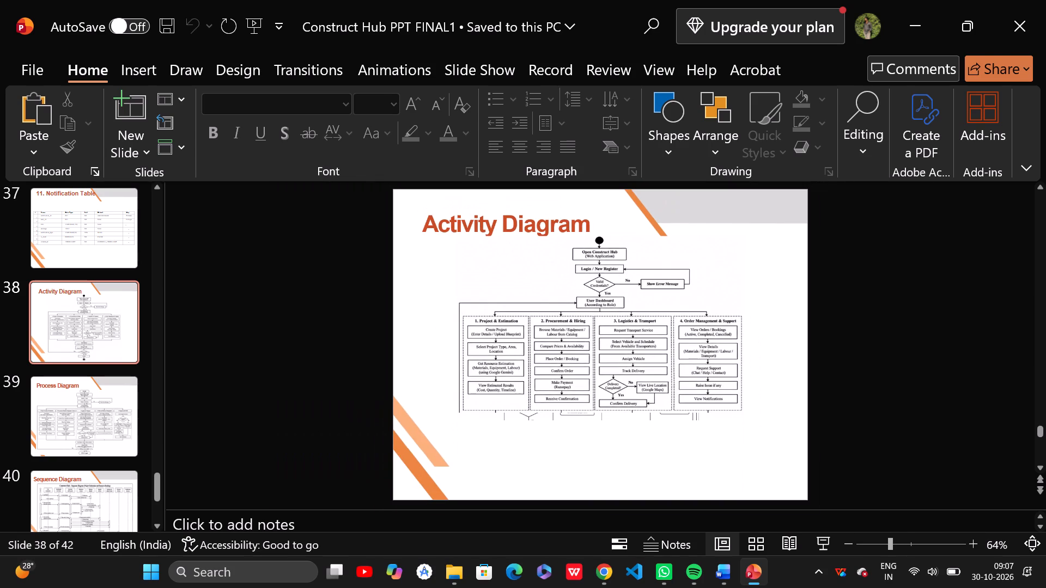
# Nudge the flowchart picture on the Activity Diagram slide slightly to the right.
pyautogui.rightClick(618, 276)
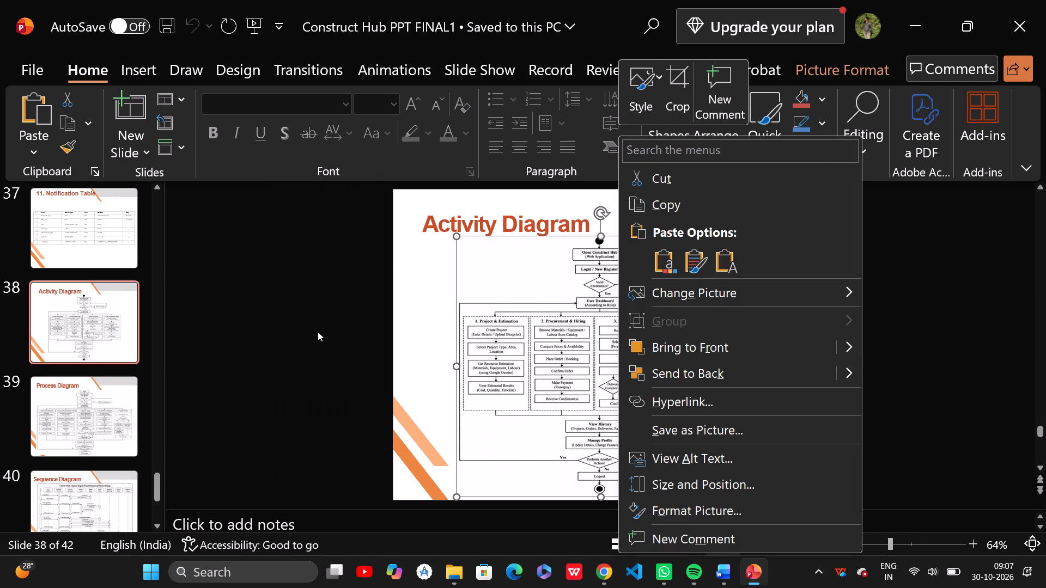
pyautogui.click(317, 332)
pyautogui.press('Right')
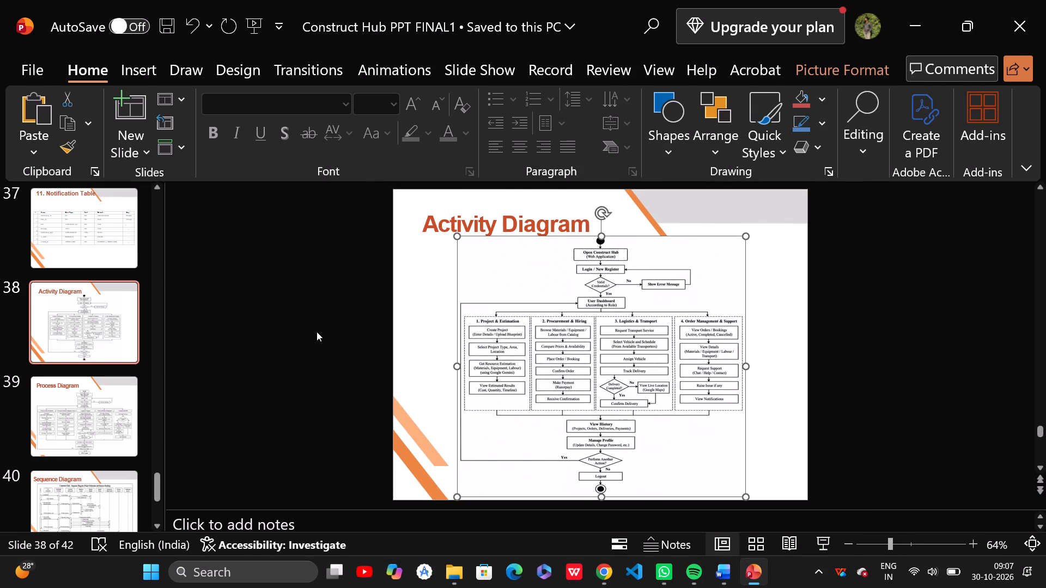
pyautogui.click(364, 323)
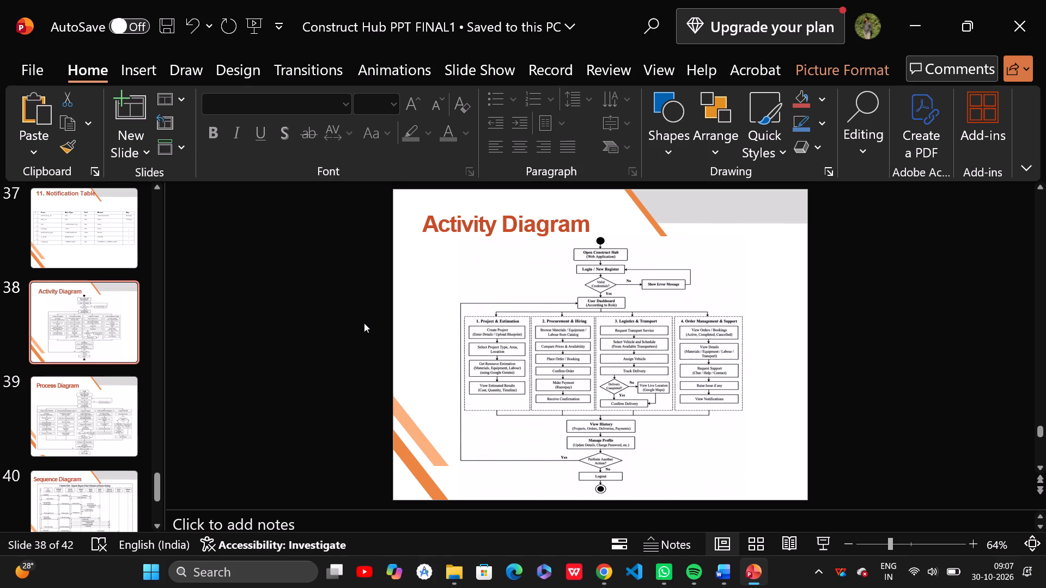
# Review the Process Diagram and Sequence Diagram slides and the closing Conclusion slide.
pyautogui.press('Right')
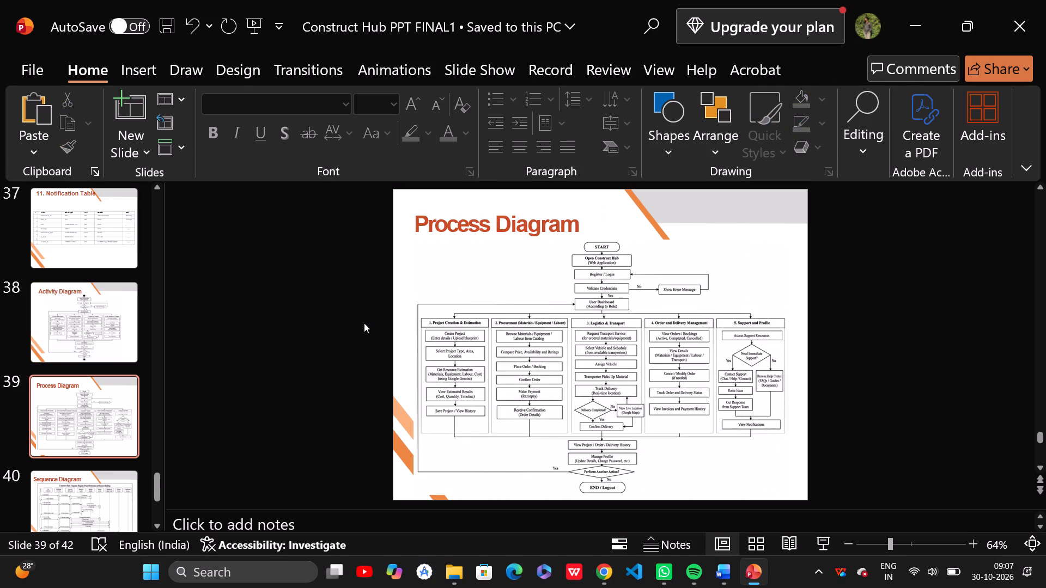
pyautogui.press('Right')
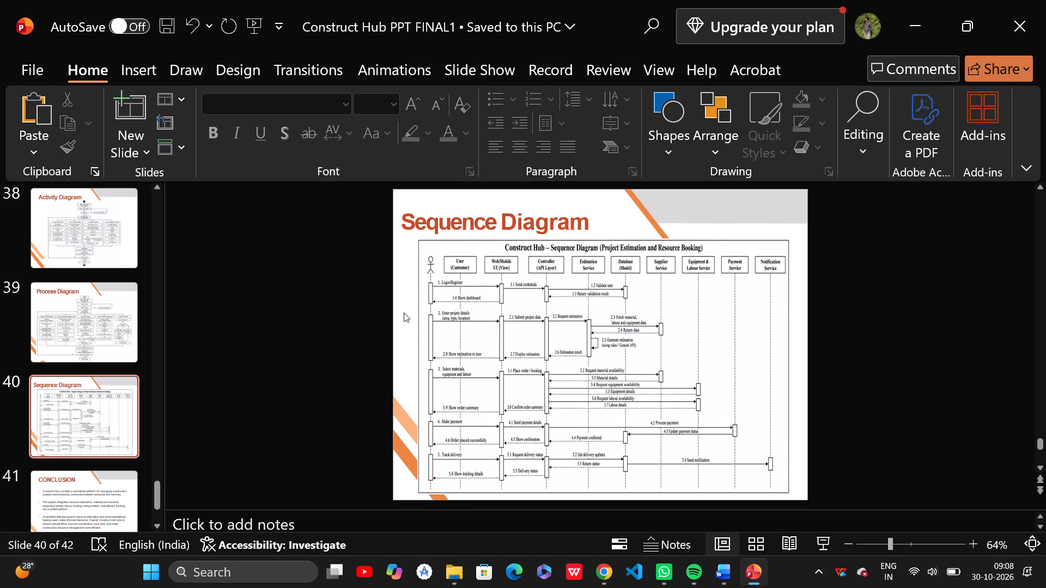
pyautogui.scroll(-5, 216, 235)
pyautogui.scroll(1, 236, 216)
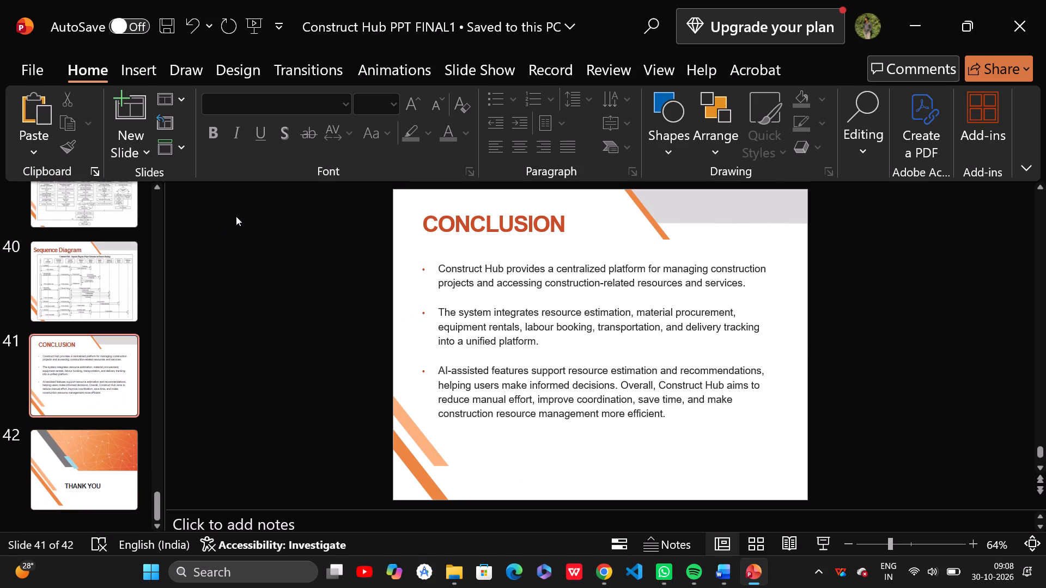
pyautogui.scroll(3, 242, 215)
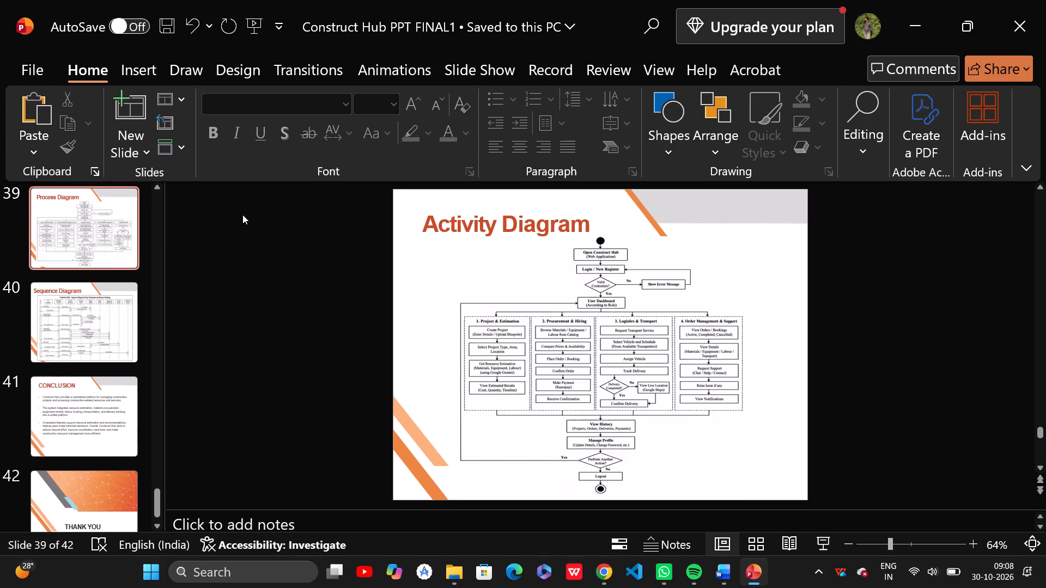
# Look back over the Table Design slides, from the Vehicle Table to the section's title slide.
pyautogui.scroll(5, 242, 215)
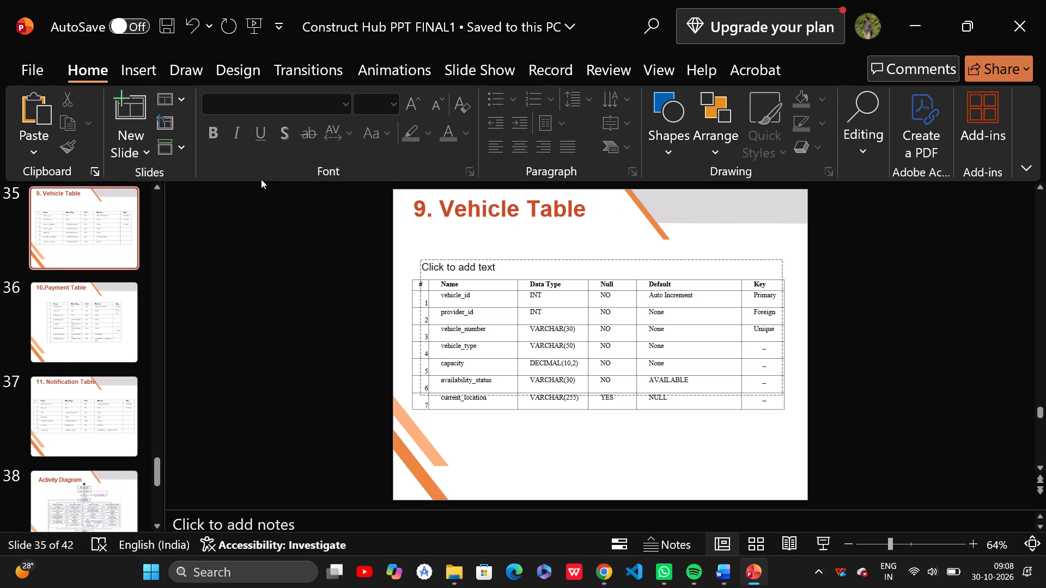
pyautogui.scroll(2, 261, 179)
pyautogui.scroll(1, 258, 132)
pyautogui.scroll(1, 358, 252)
pyautogui.scroll(5, 463, 294)
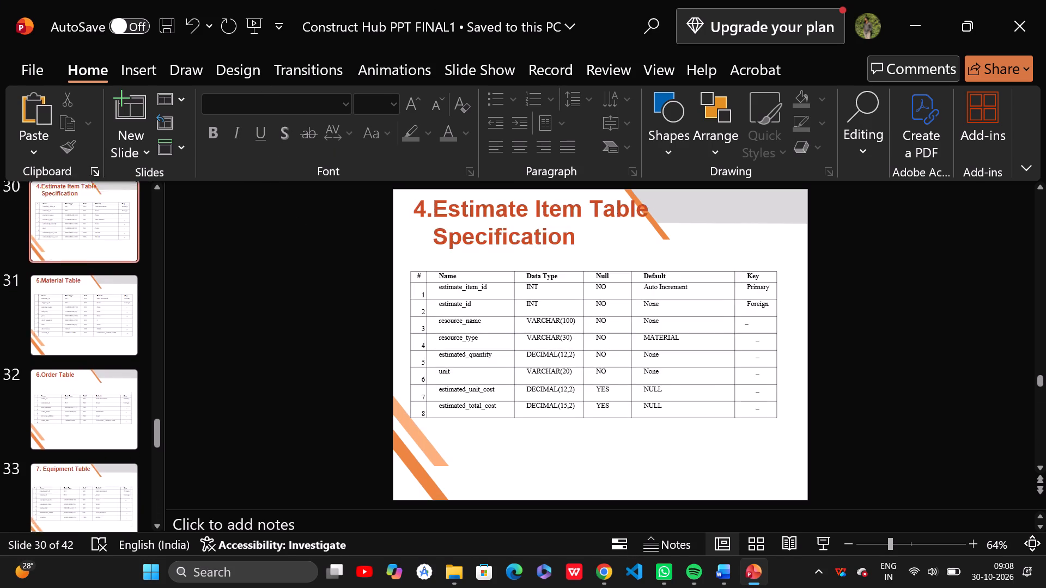
pyautogui.scroll(3, 463, 294)
pyautogui.scroll(-4, 463, 294)
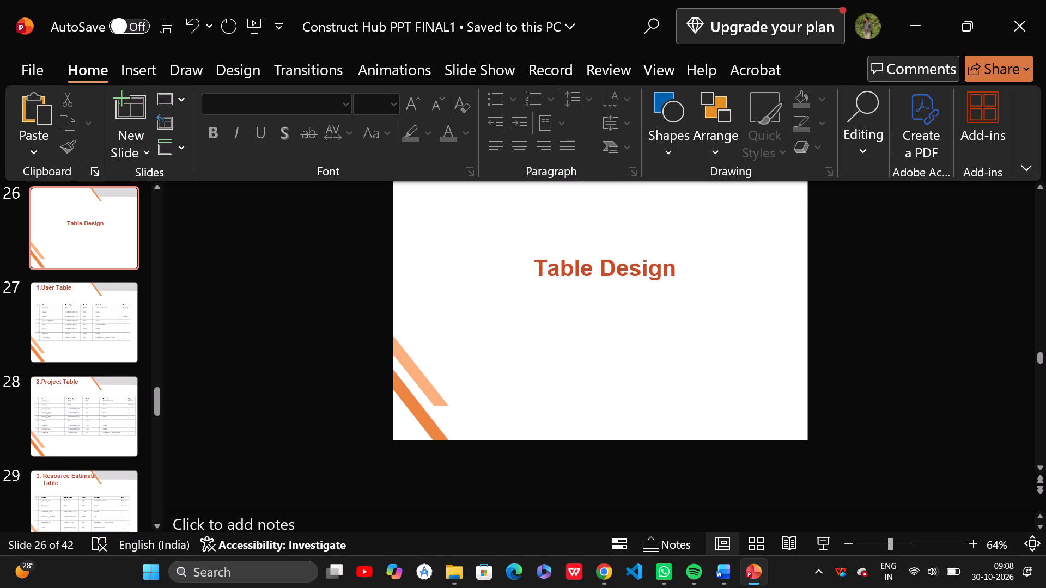
pyautogui.scroll(-3, 463, 294)
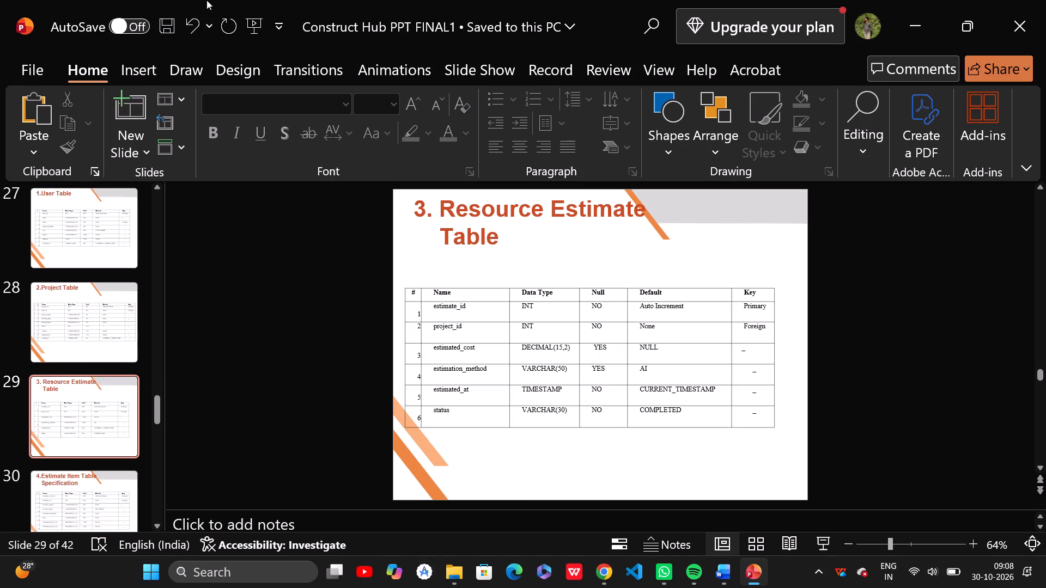
# Reduce the height of the UC-10 Manage Profile table slightly by raising its bottom edge on the slide.
pyautogui.scroll(3, 319, 255)
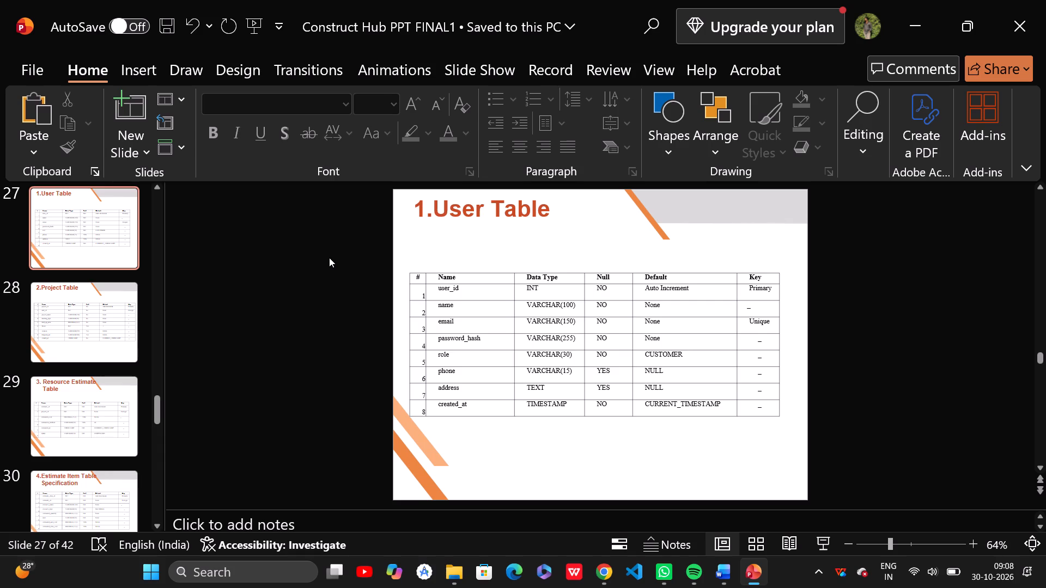
pyautogui.scroll(1, 386, 283)
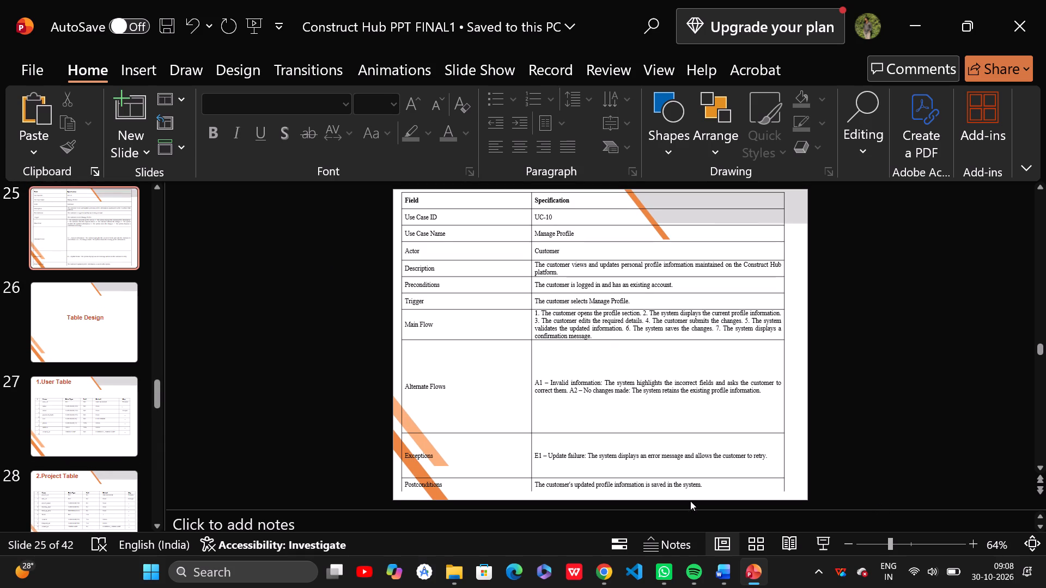
pyautogui.click(732, 482)
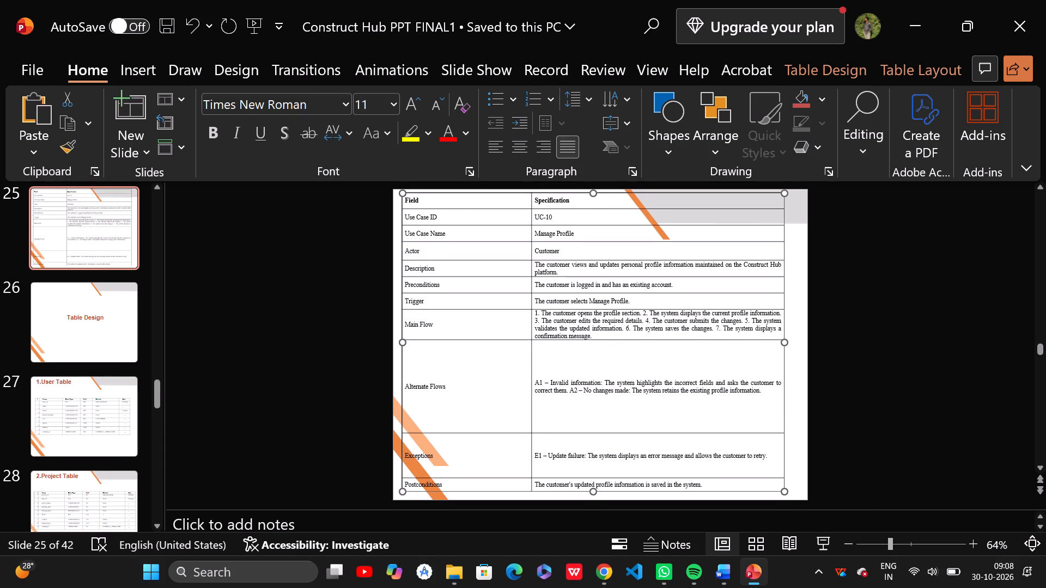
pyautogui.scroll(-1, 598, 414)
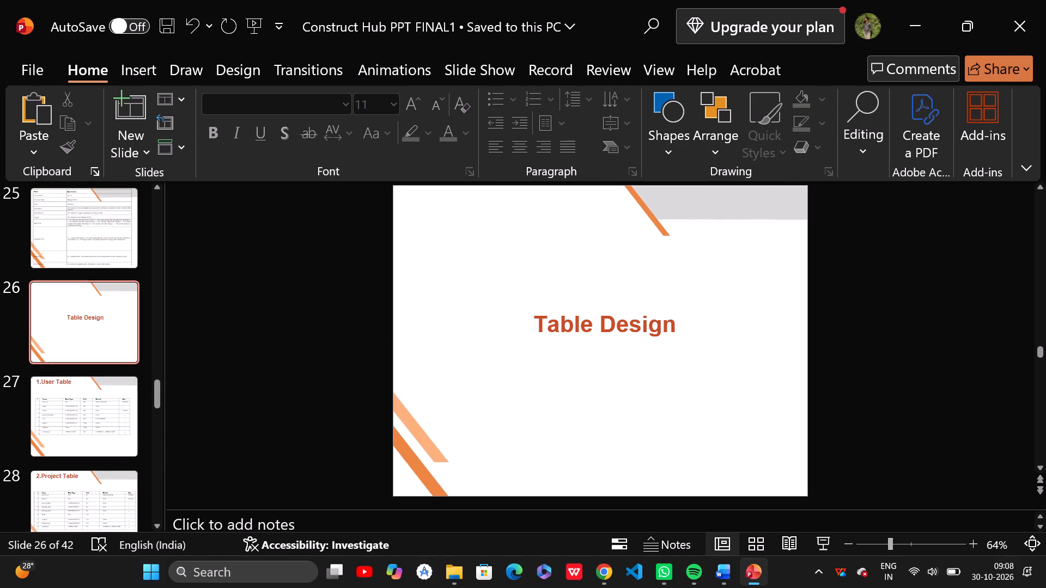
pyautogui.scroll(1, 596, 415)
pyautogui.click(596, 422)
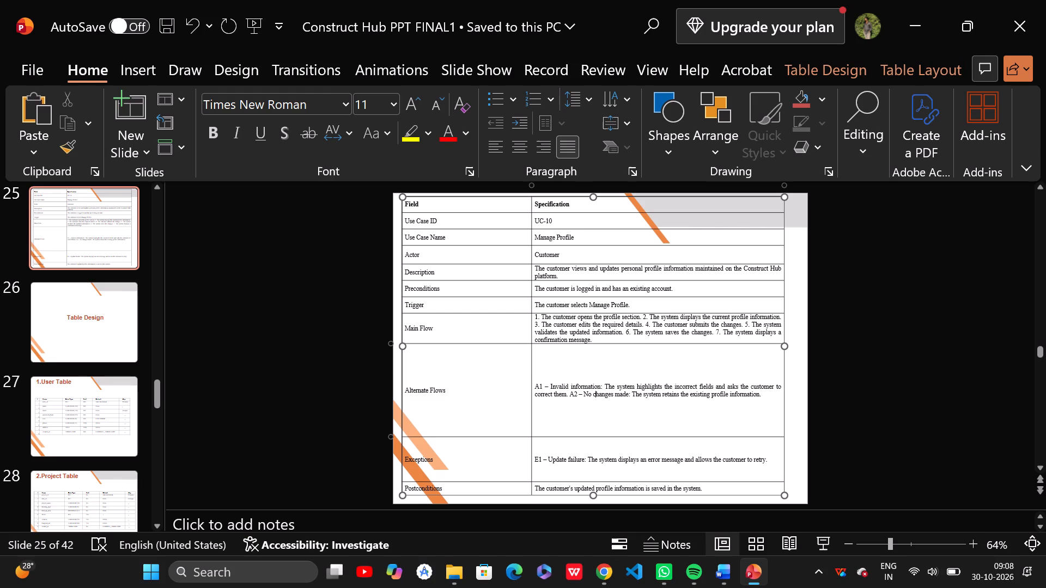
pyautogui.moveTo(595, 491); pyautogui.dragTo(590, 485)
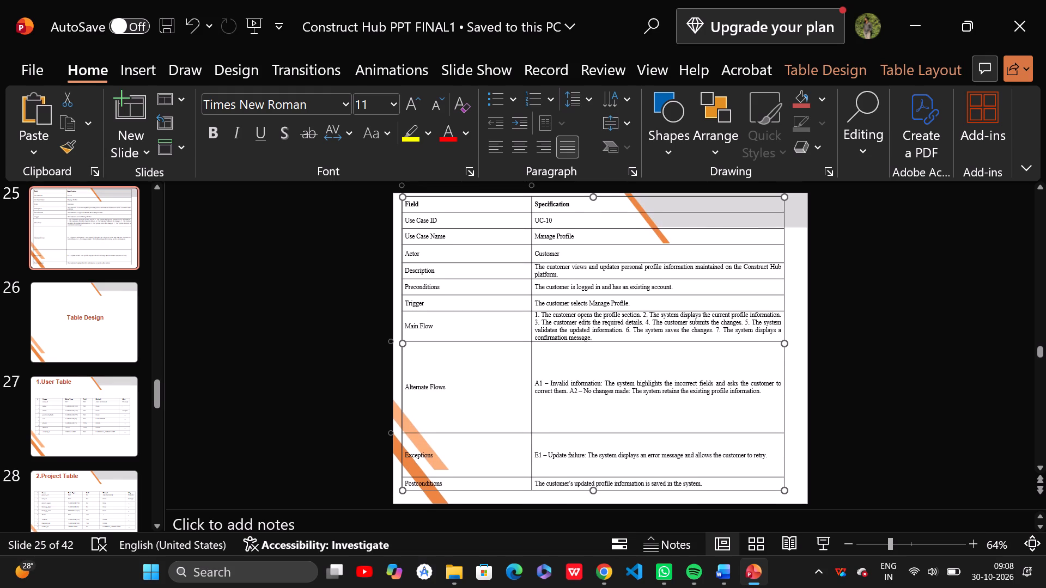
pyautogui.scroll(1, 432, 387)
pyautogui.click(342, 313)
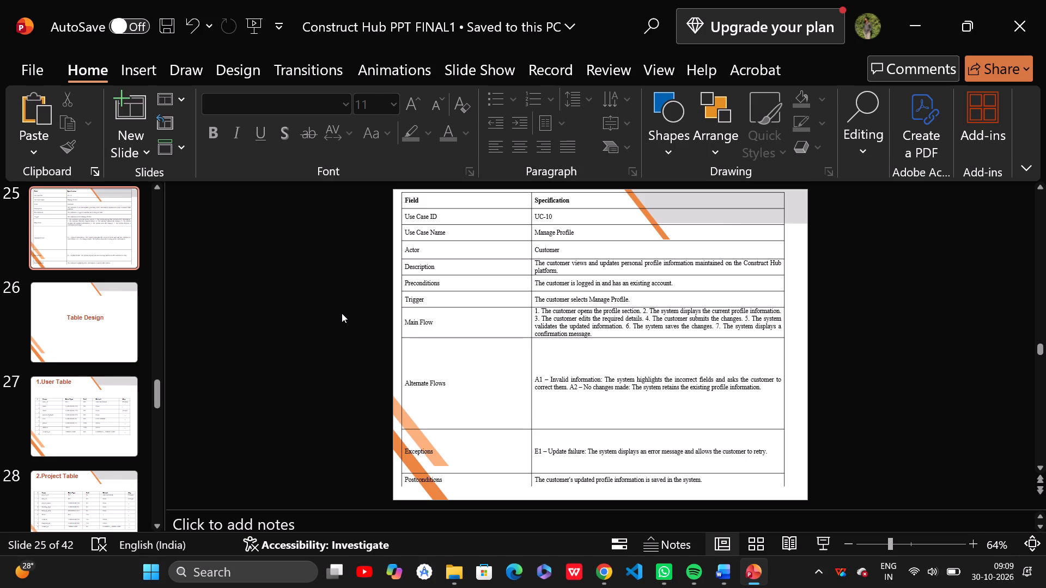
# Skim the presentation's slides again, from the table designs back through the Class Diagram, Modules and use case specifications.
pyautogui.scroll(-6, 410, 364)
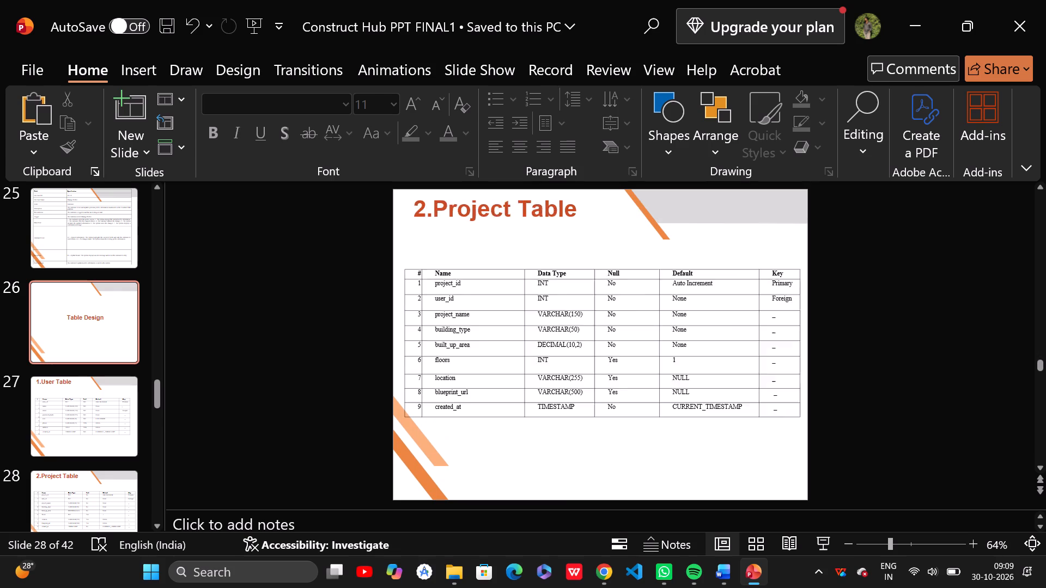
pyautogui.scroll(-2, 410, 364)
pyautogui.scroll(5, 410, 364)
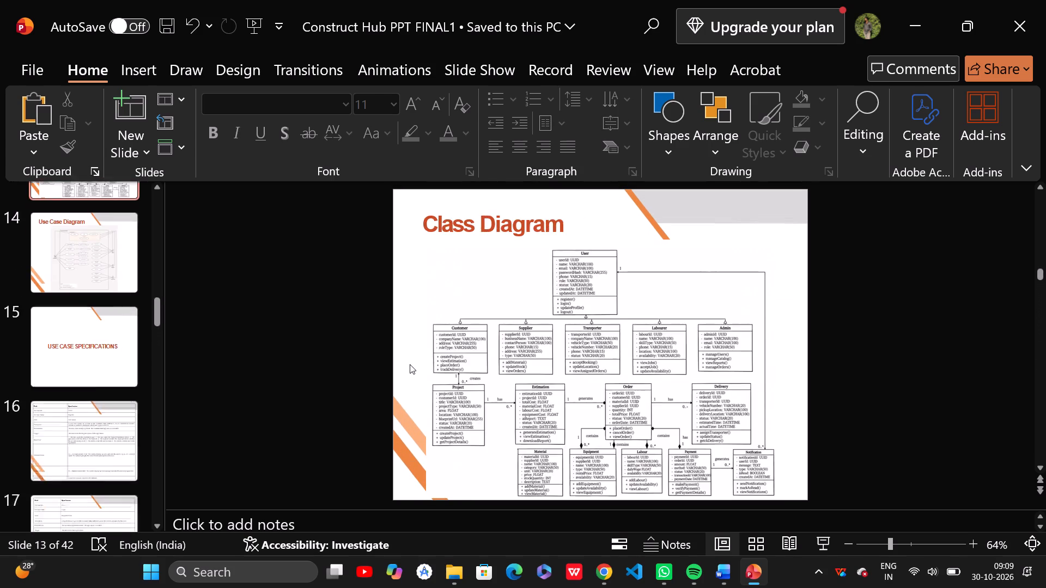
pyautogui.scroll(8, 410, 364)
pyautogui.scroll(-2, 410, 364)
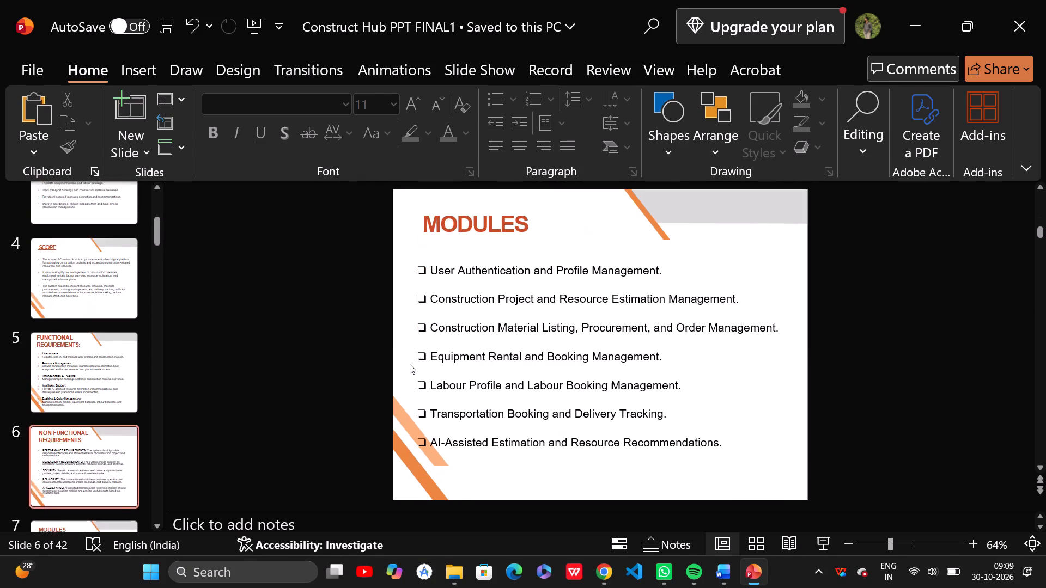
pyautogui.scroll(-1, 410, 364)
pyautogui.scroll(1, 410, 364)
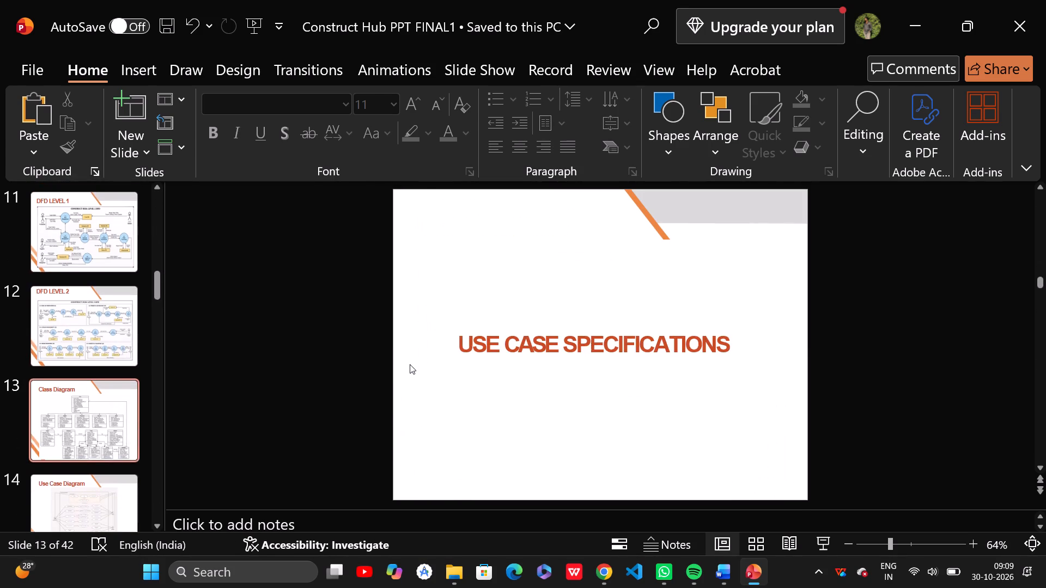
pyautogui.scroll(1, 410, 364)
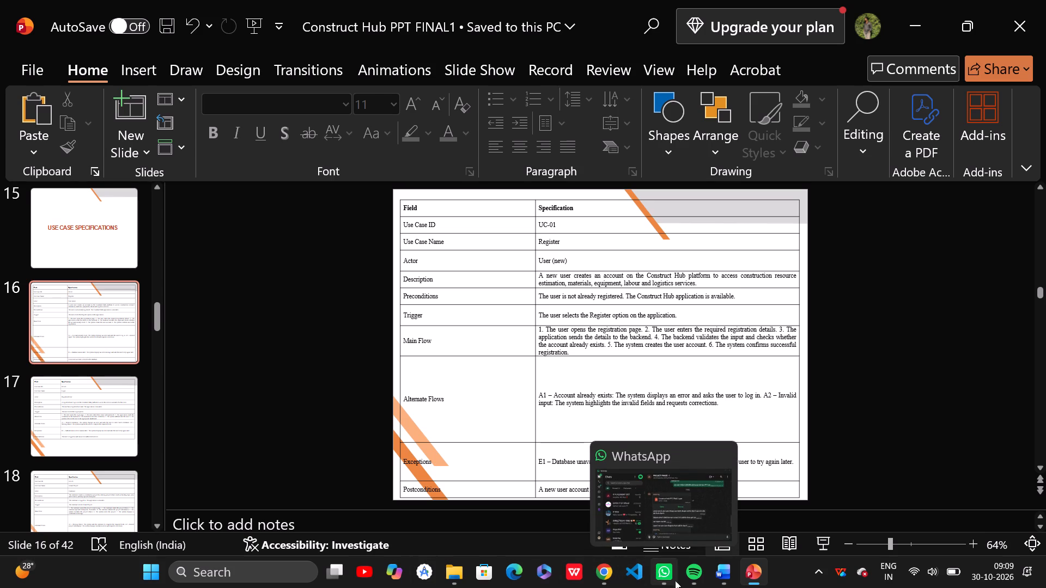
# Rearrange the taskbar apps so Spotify follows Copilot, and WhatsApp and Chrome come after VS Code.
pyautogui.moveTo(692, 581); pyautogui.dragTo(422, 579)
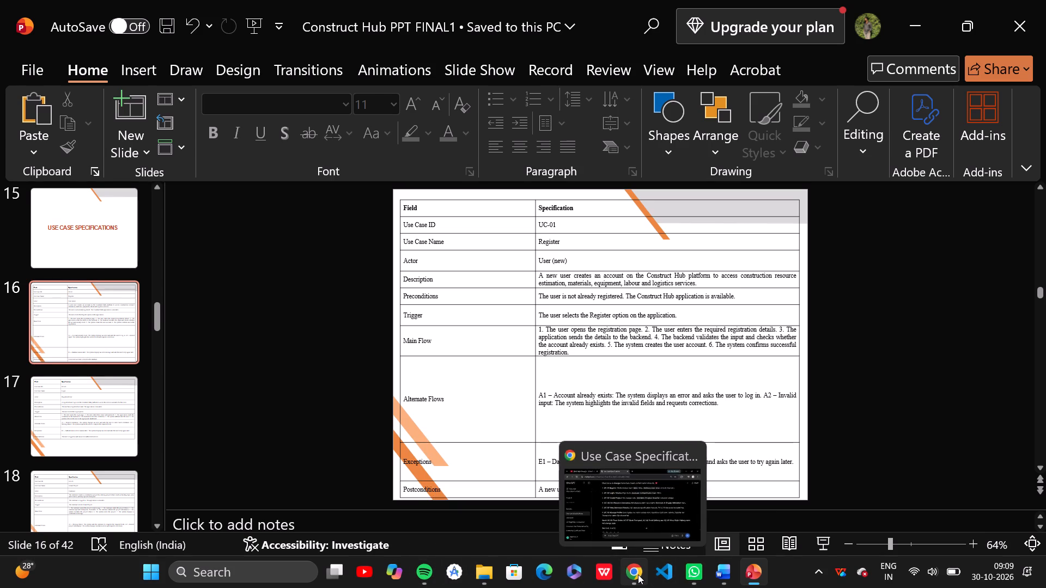
pyautogui.moveTo(638, 574); pyautogui.dragTo(673, 576)
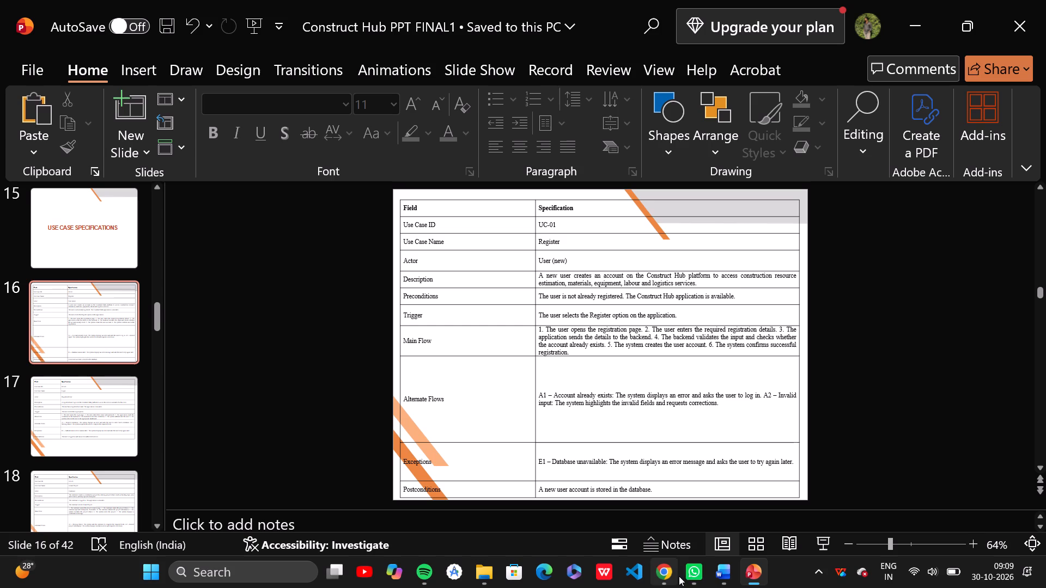
pyautogui.moveTo(700, 579); pyautogui.dragTo(656, 576)
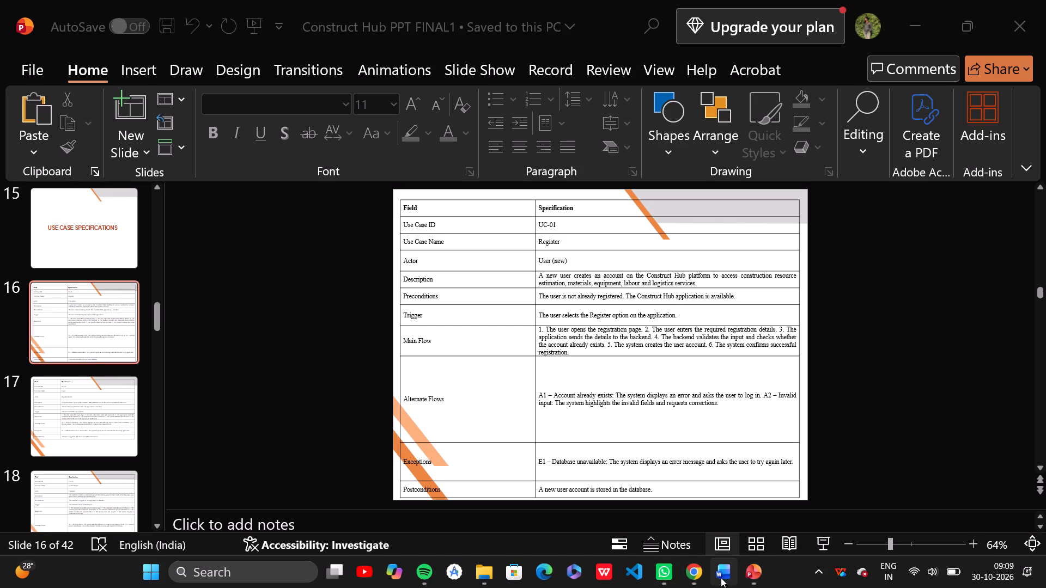
# Switch to the CONSTRUCT HUB 10 report in Word and look back from the use case specifications through the use case diagram and table designs to the Admin Dashboard section.
pyautogui.click(722, 578)
pyautogui.scroll(12, 520, 411)
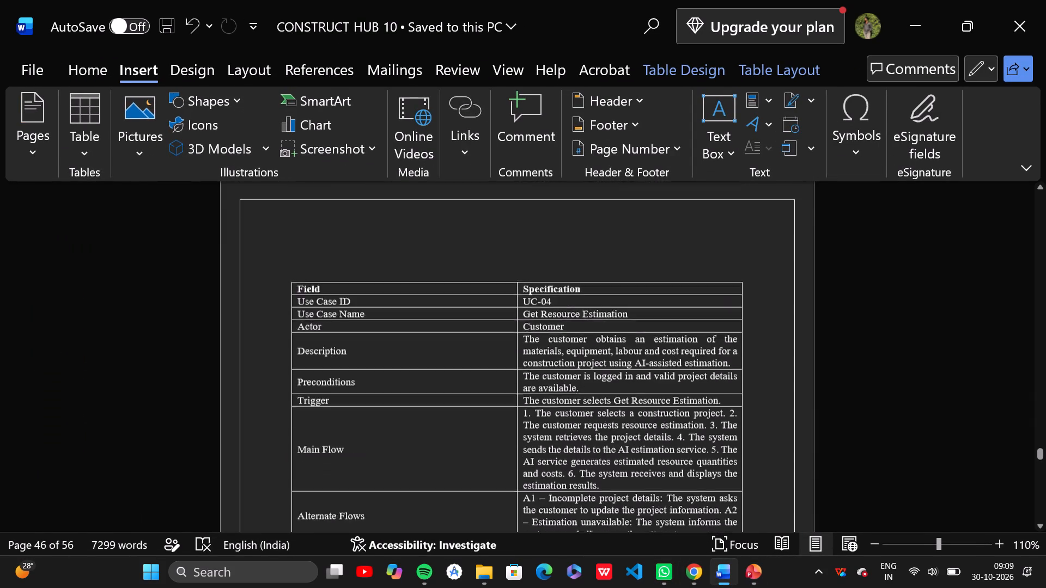
pyautogui.scroll(20, 515, 412)
pyautogui.scroll(17, 515, 412)
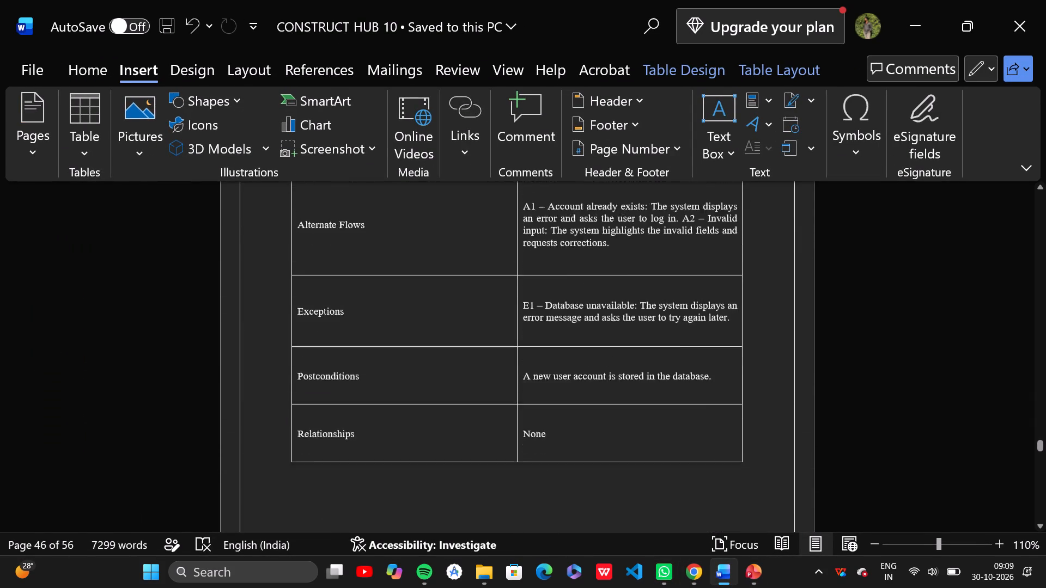
pyautogui.scroll(14, 515, 412)
pyautogui.scroll(12, 515, 412)
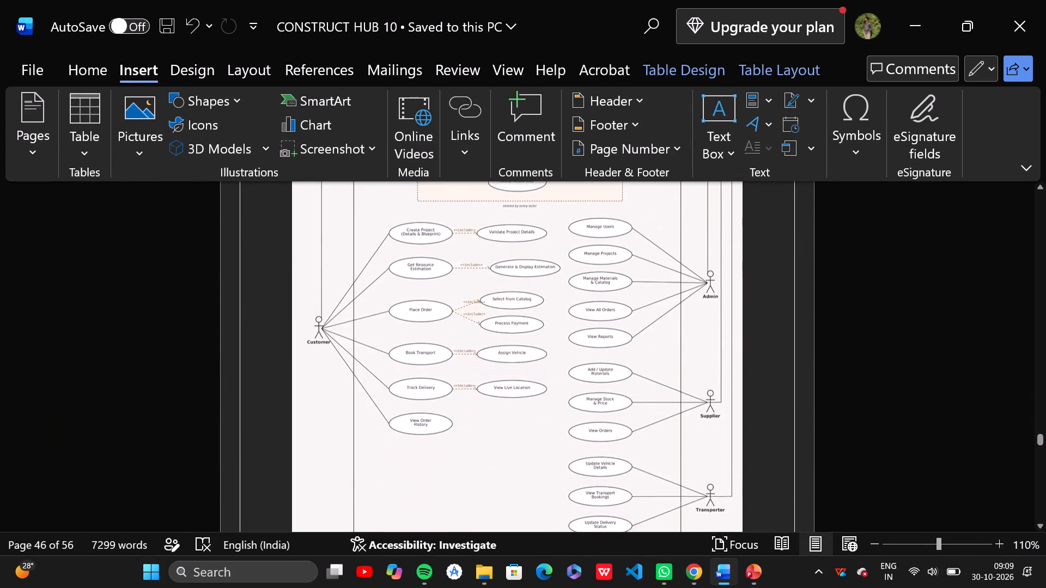
pyautogui.scroll(8, 515, 412)
pyautogui.scroll(-3, 515, 412)
pyautogui.scroll(-5, 820, 564)
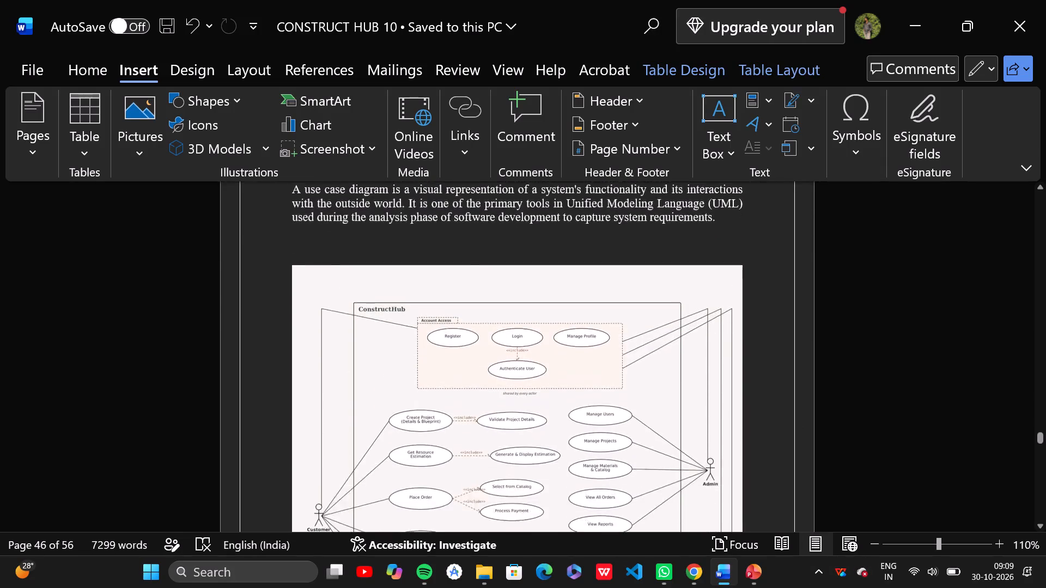
pyautogui.scroll(-7, 594, 371)
pyautogui.scroll(20, 601, 383)
pyautogui.scroll(5, 601, 383)
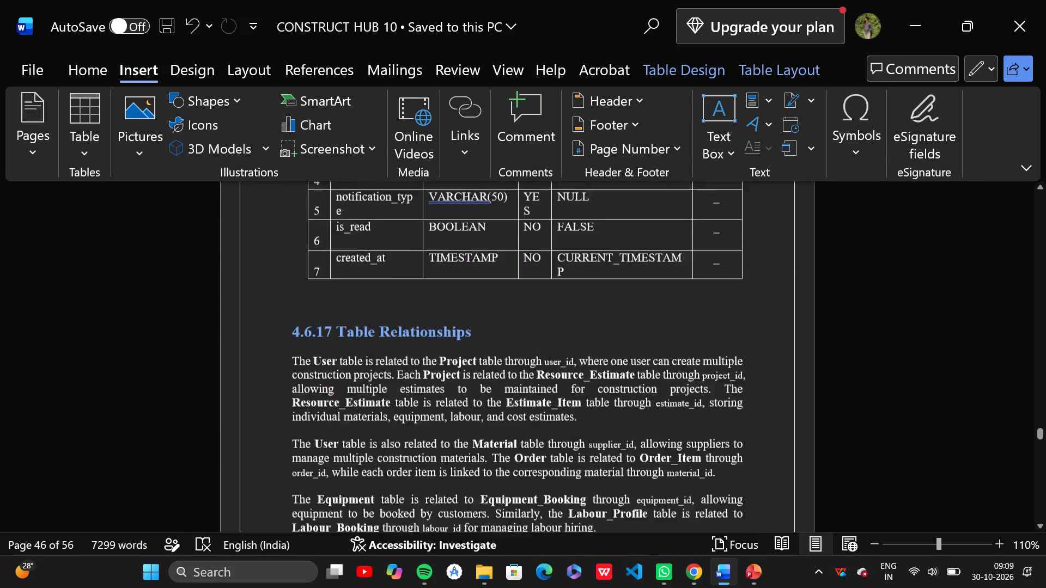
pyautogui.scroll(20, 601, 383)
pyautogui.scroll(13, 601, 383)
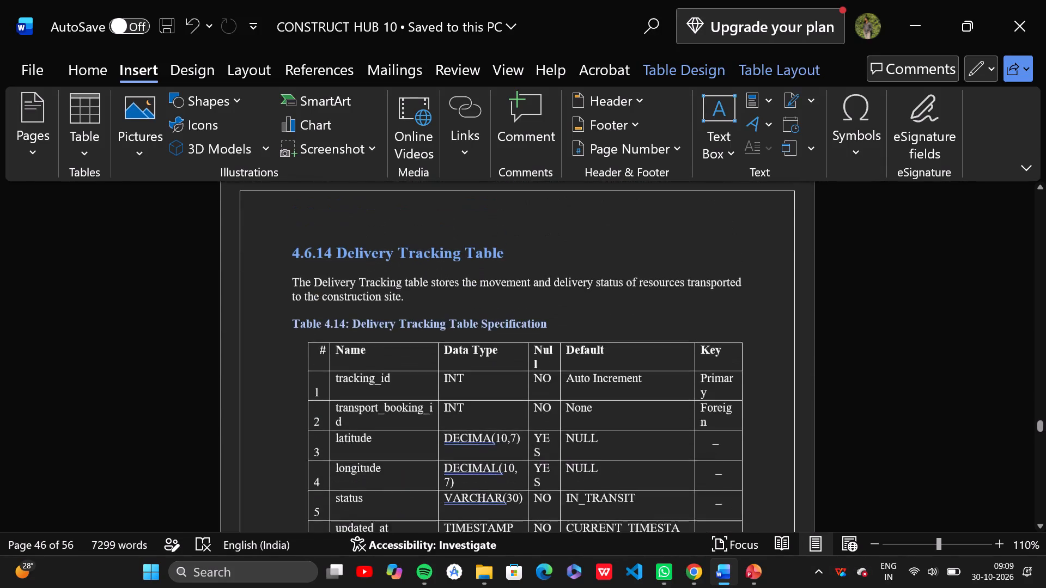
pyautogui.scroll(20, 601, 383)
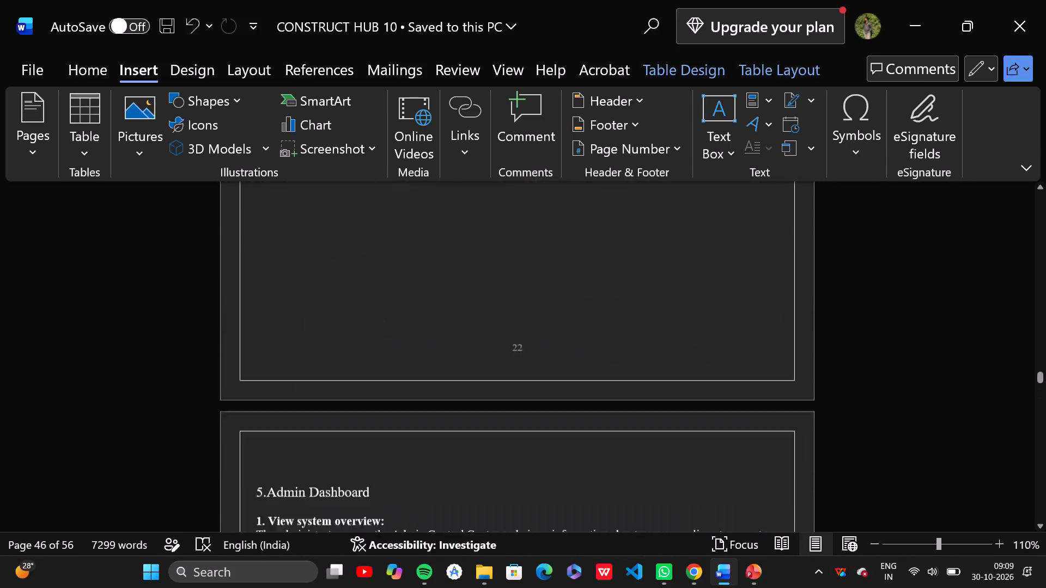
pyautogui.scroll(2, 601, 383)
# Skim the report forward through the table designs, the use case diagram and the use case specifications up to Track Delivery.
pyautogui.scroll(-12, 601, 383)
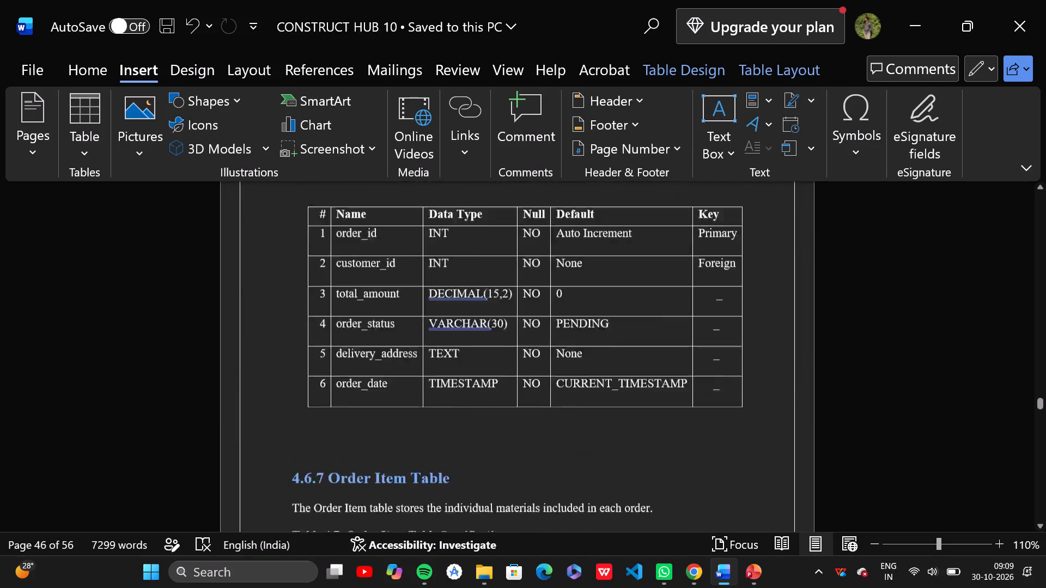
pyautogui.scroll(-18, 601, 383)
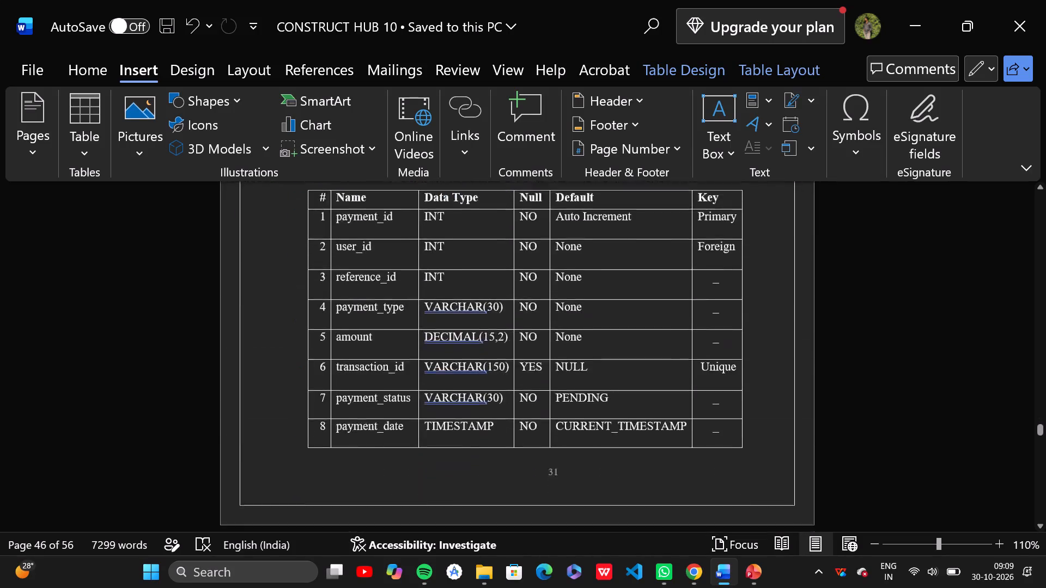
pyautogui.scroll(-7, 601, 383)
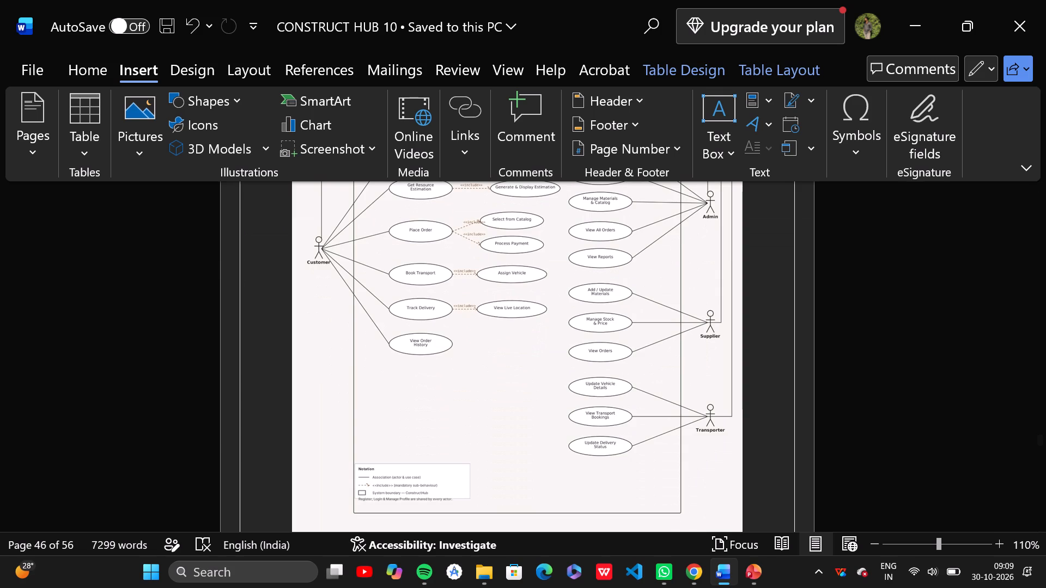
pyautogui.scroll(-20, 574, 321)
pyautogui.scroll(-12, 574, 321)
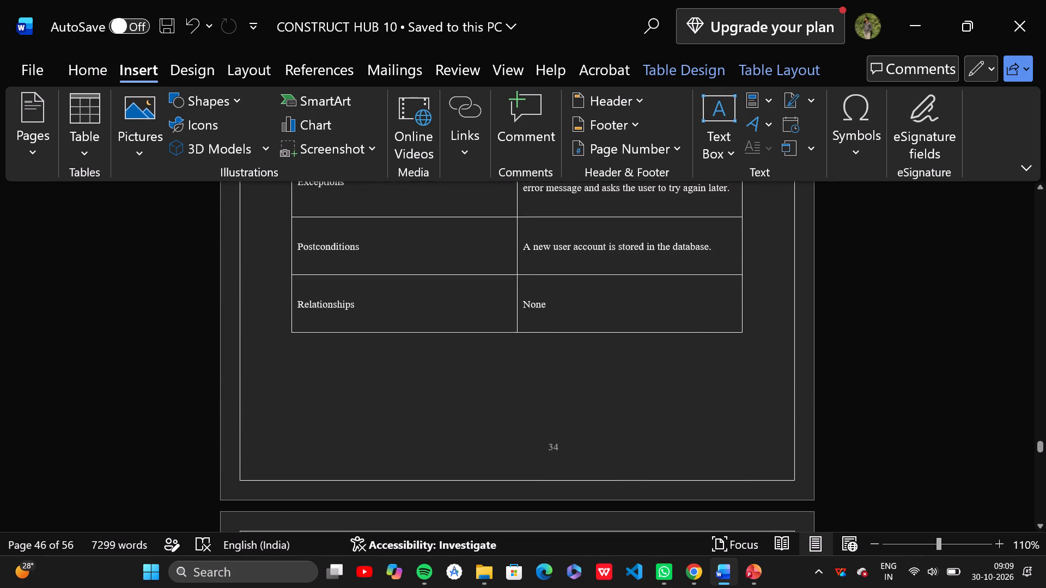
pyautogui.scroll(-20, 525, 332)
pyautogui.scroll(-12, 525, 332)
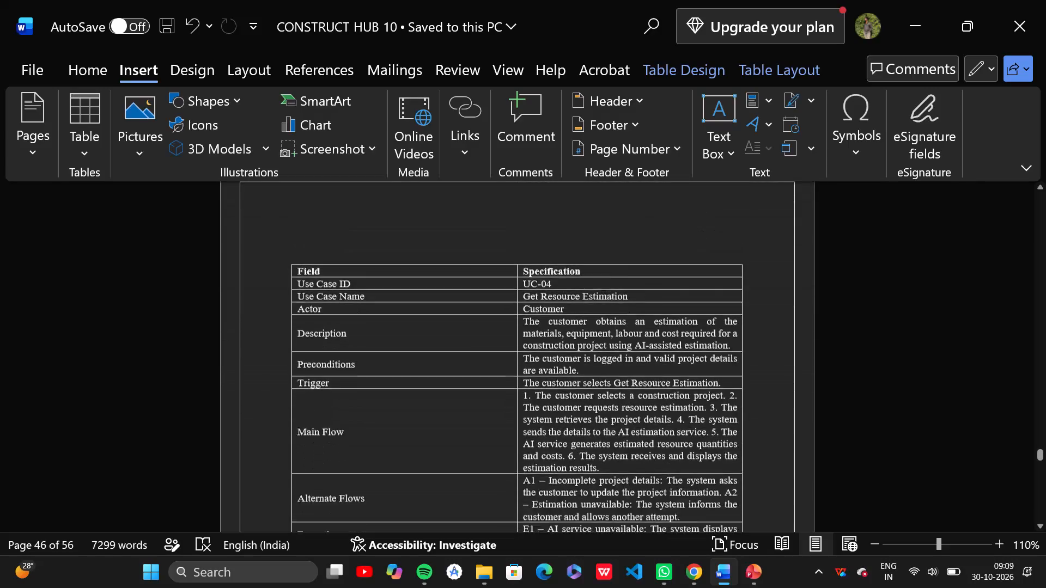
pyautogui.scroll(-4, 532, 329)
pyautogui.scroll(-20, 526, 576)
pyautogui.scroll(-4, 526, 576)
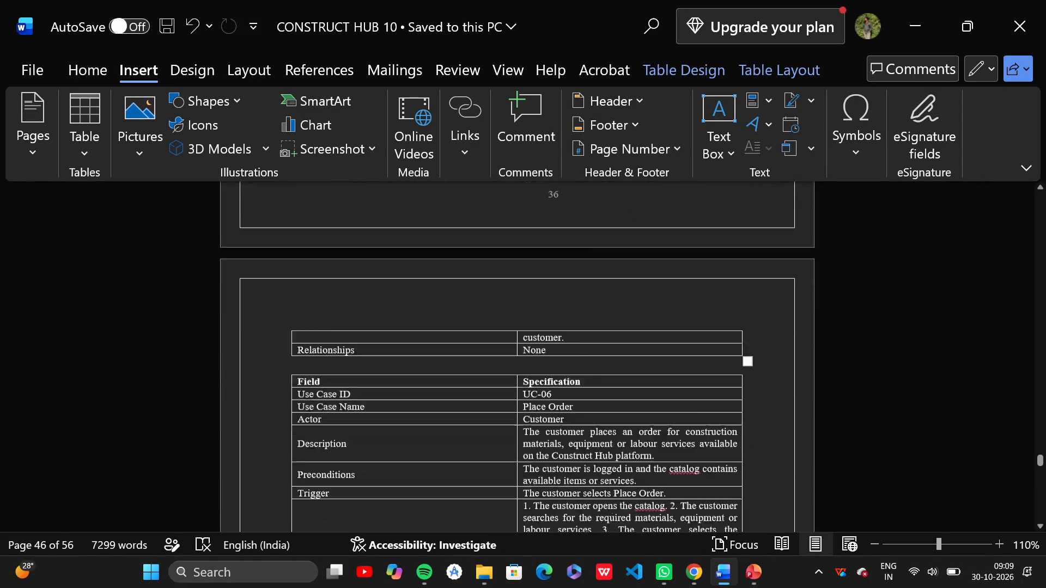
pyautogui.scroll(-20, 510, 453)
pyautogui.scroll(-18, 510, 453)
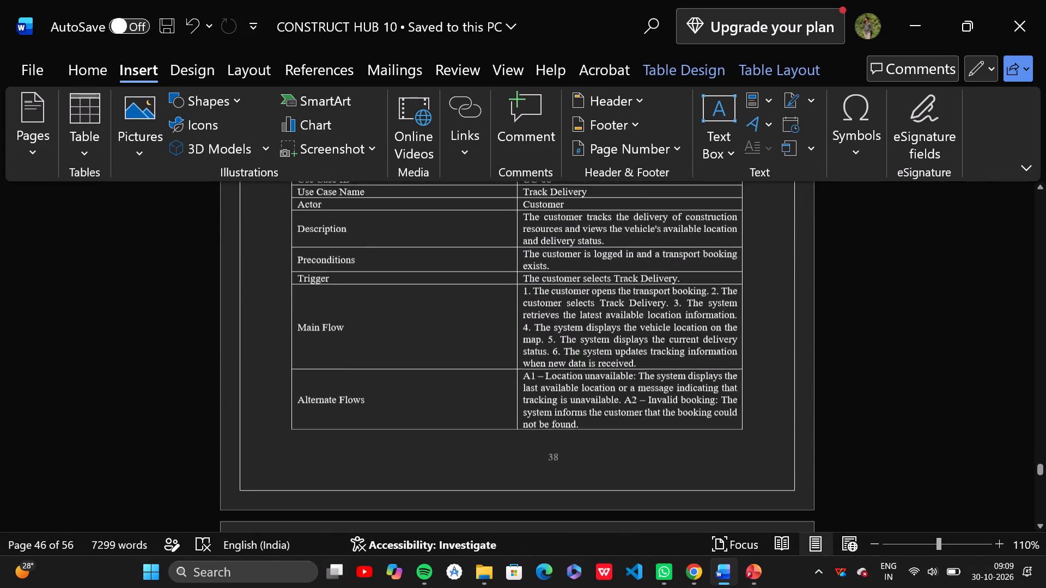
pyautogui.scroll(-20, 613, 470)
pyautogui.scroll(-6, 613, 470)
# Examine the report's 4.9 Activity Diagram section, from its introductory text through the workflow chart.
pyautogui.scroll(-9, 616, 468)
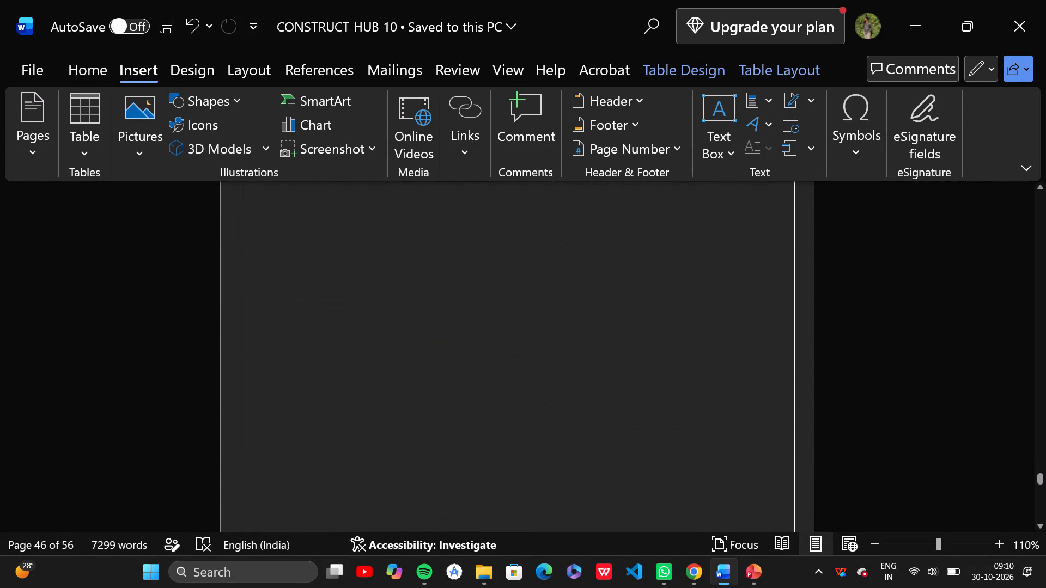
pyautogui.scroll(-16, 616, 469)
pyautogui.scroll(7, 616, 469)
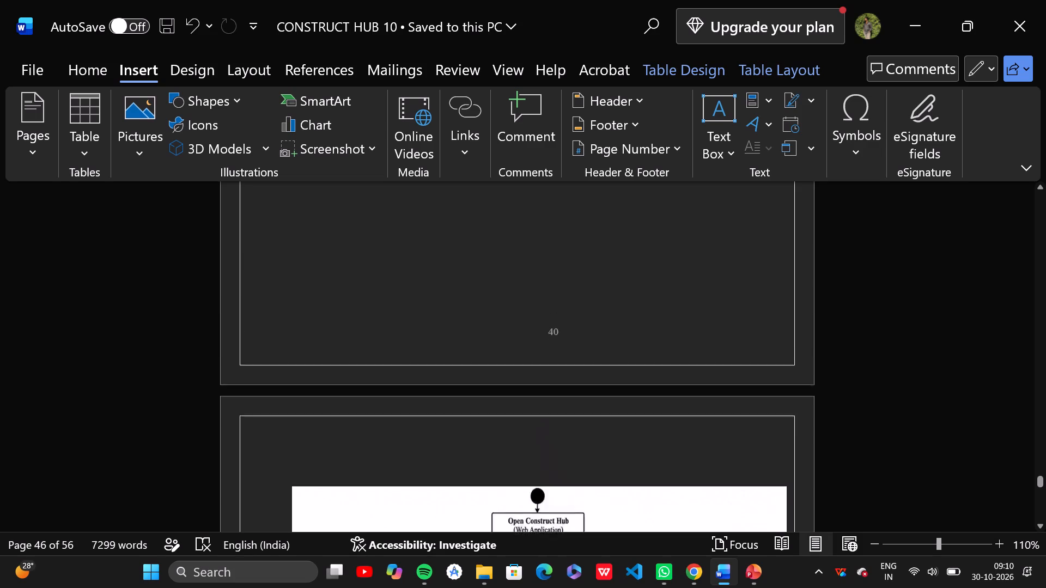
pyautogui.scroll(16, 616, 469)
pyautogui.scroll(-6, 616, 469)
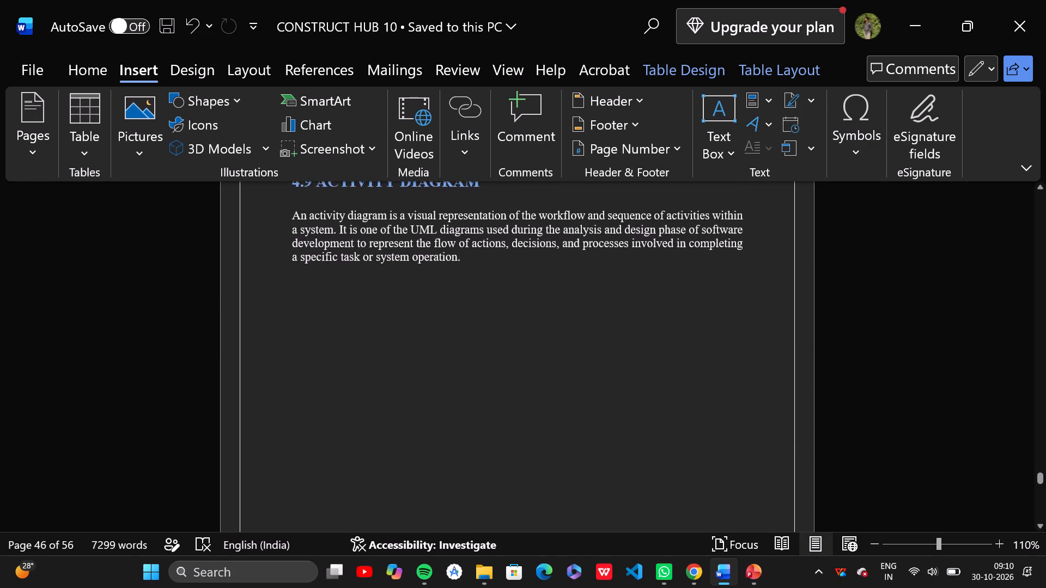
pyautogui.scroll(-14, 625, 445)
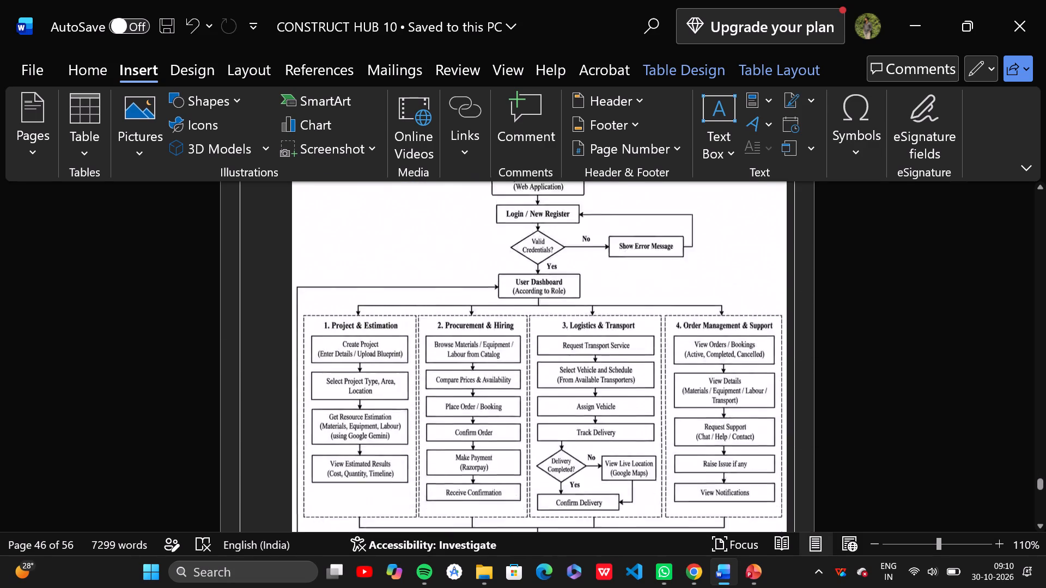
pyautogui.scroll(-1, 625, 445)
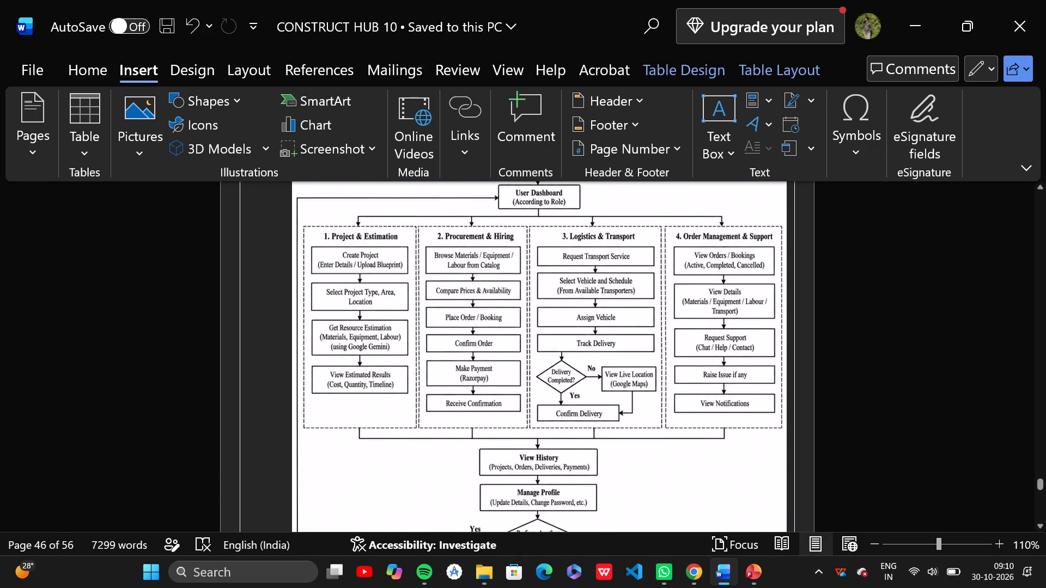
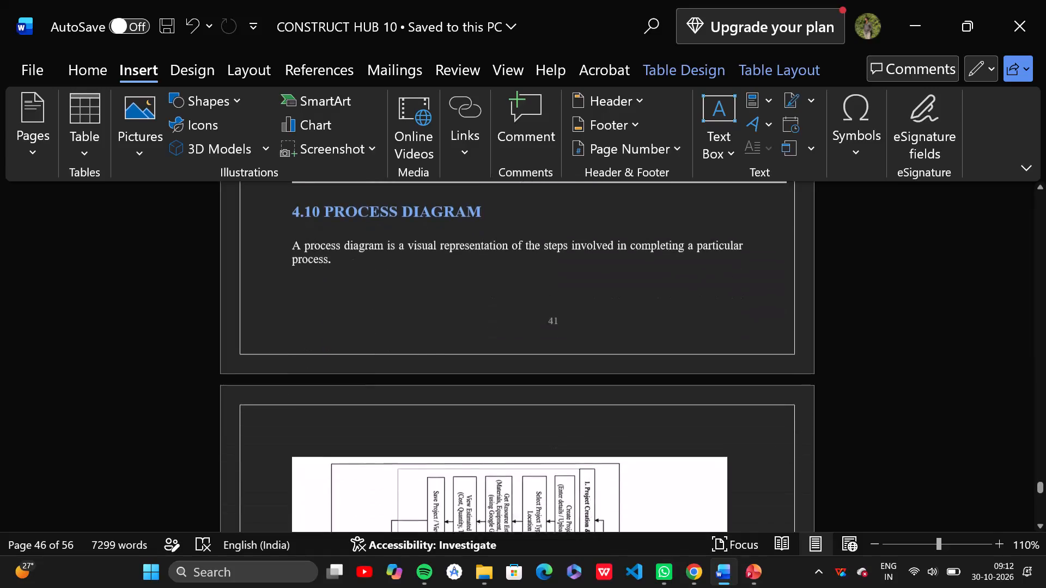
# Examine the report's activity, process, sequence and class diagrams, up to the chart in section 4.12.
pyautogui.scroll(3, 371, 395)
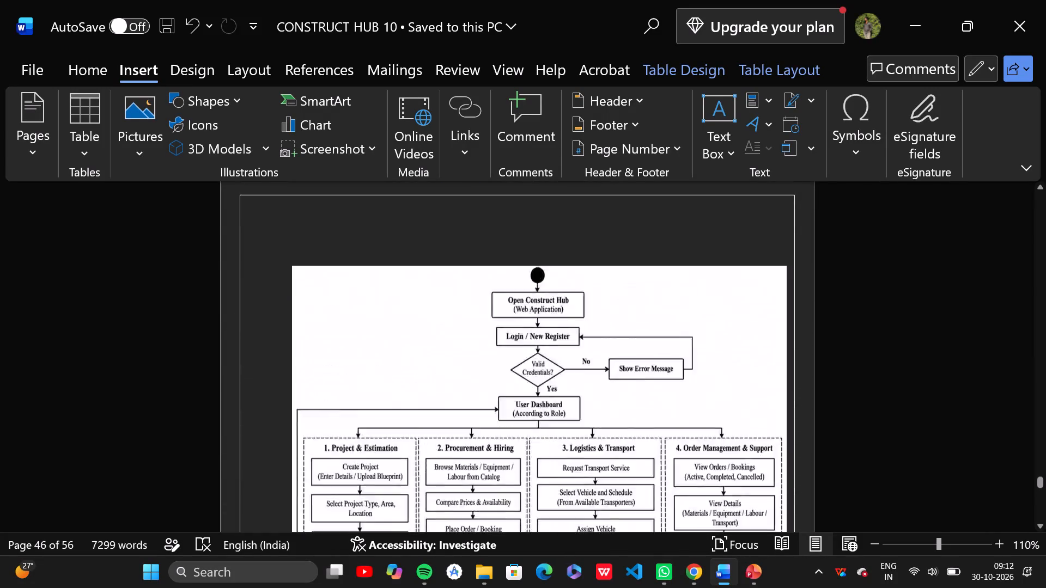
pyautogui.scroll(2, 371, 395)
pyautogui.scroll(-3, 371, 395)
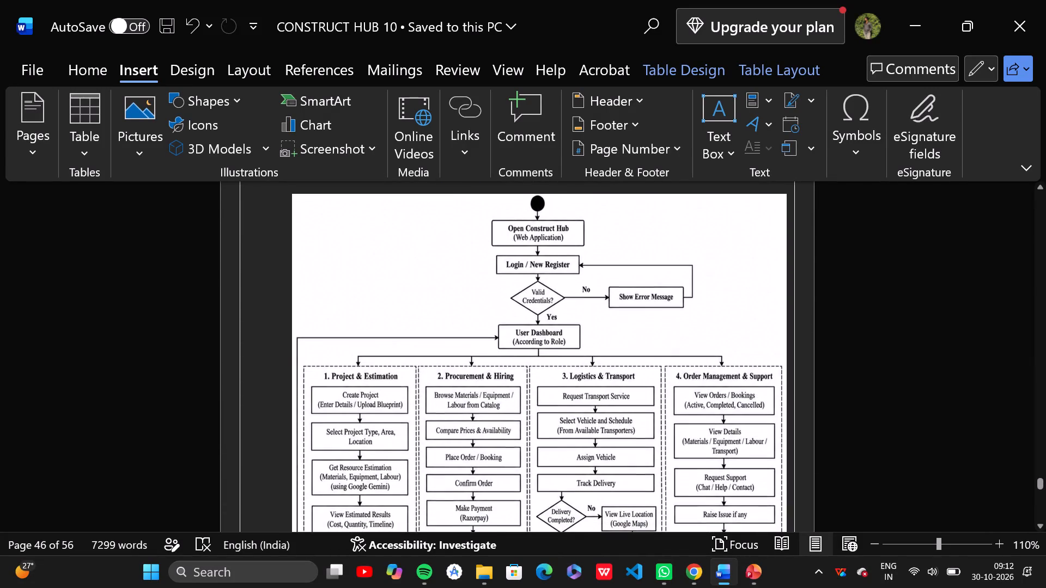
pyautogui.scroll(-4, 371, 395)
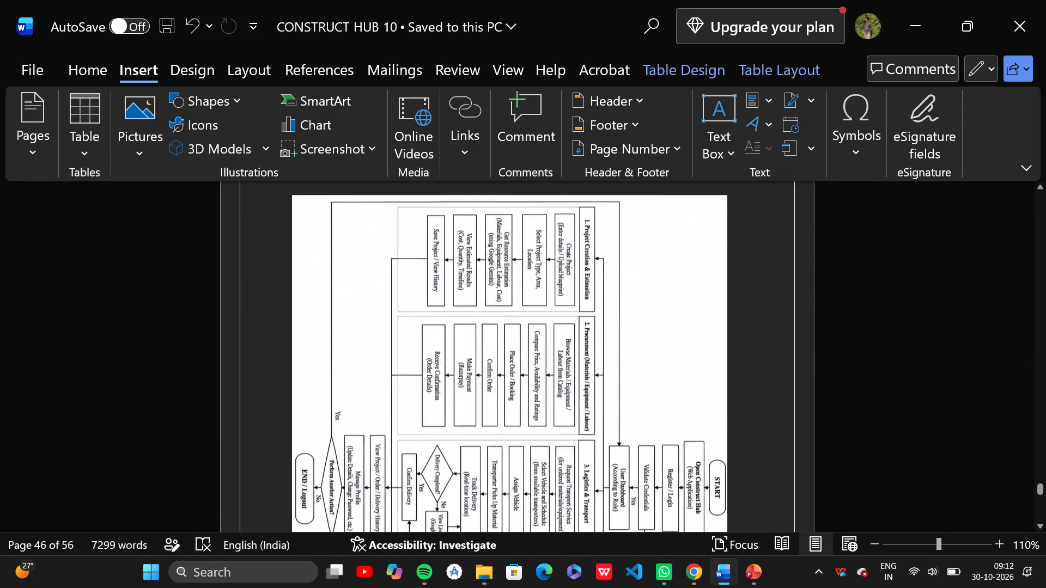
pyautogui.scroll(-7, 371, 395)
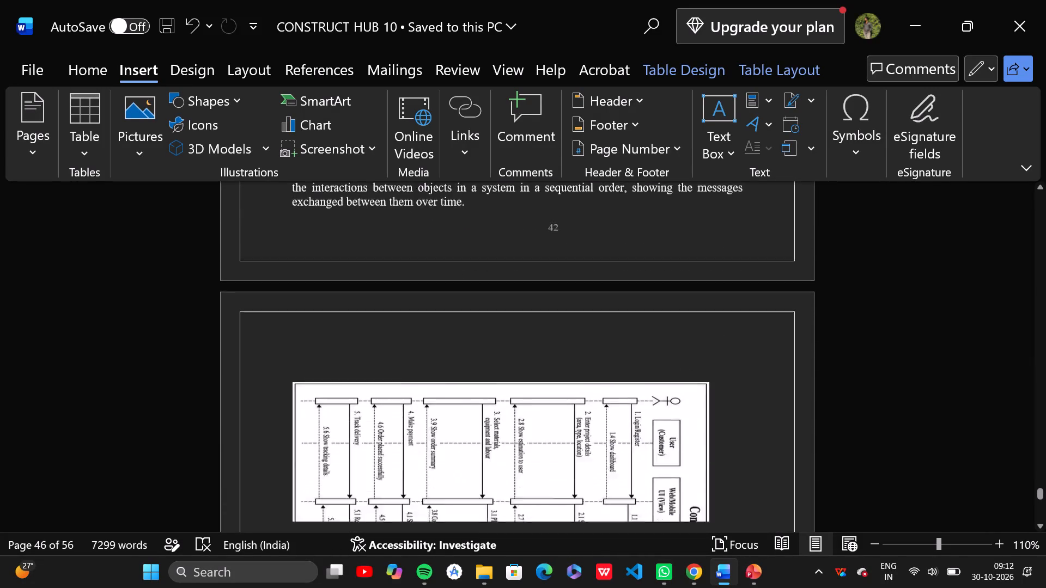
pyautogui.scroll(-3, 371, 395)
pyautogui.scroll(1, 371, 395)
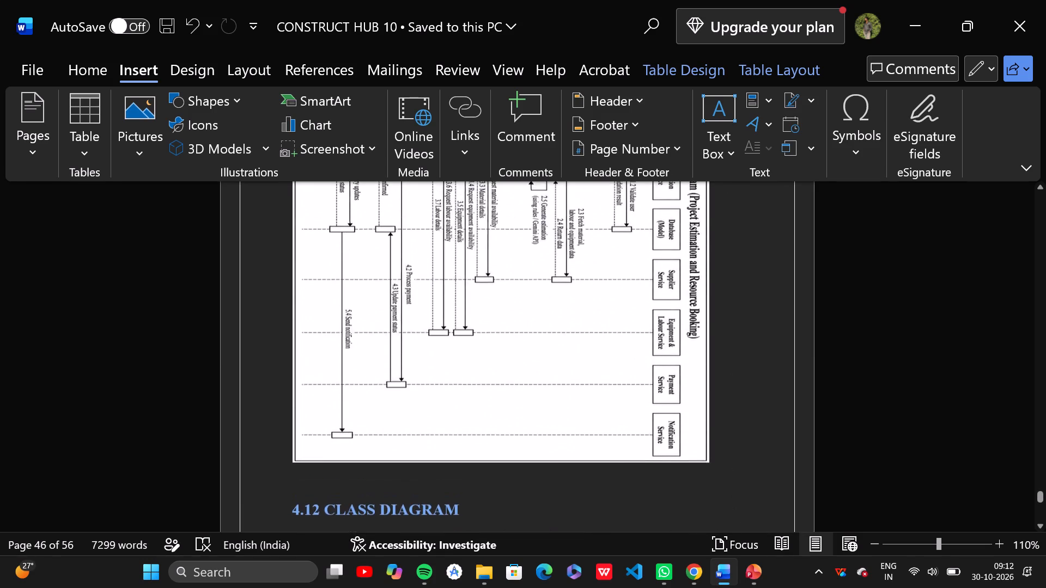
pyautogui.scroll(2, 371, 395)
pyautogui.scroll(-1, 371, 395)
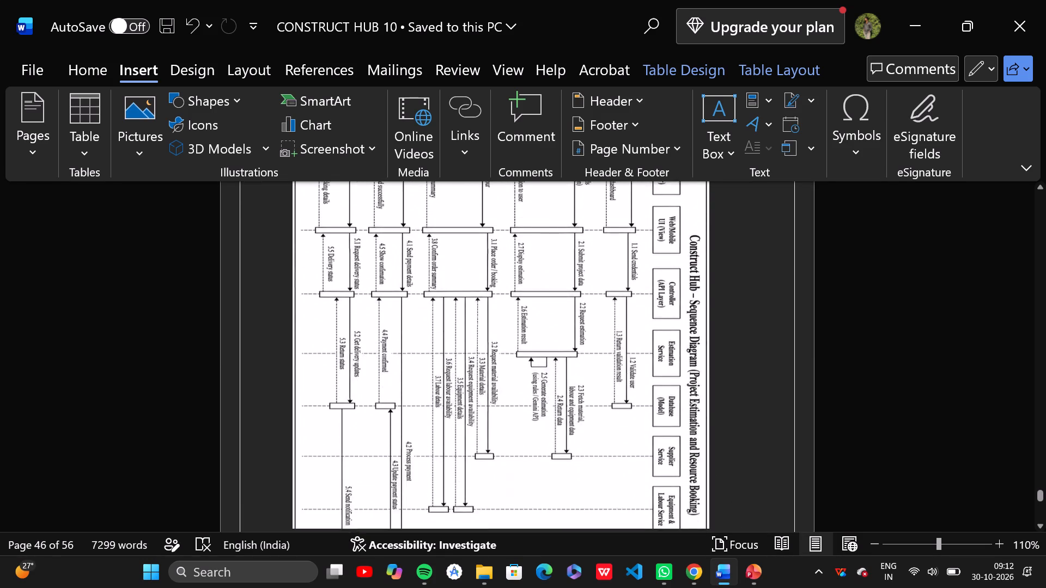
pyautogui.scroll(-3, 371, 395)
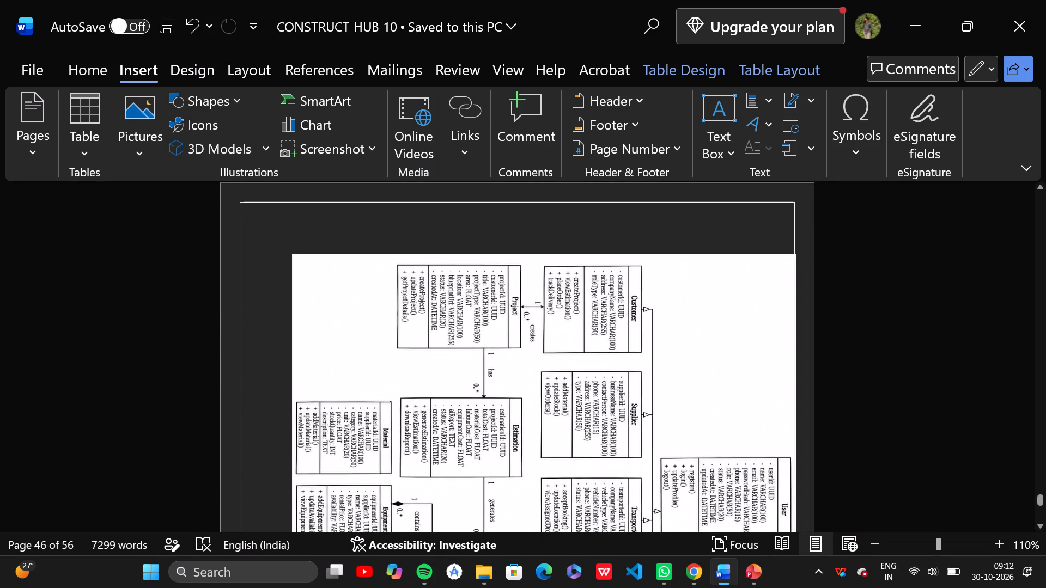
pyautogui.scroll(-1, 371, 395)
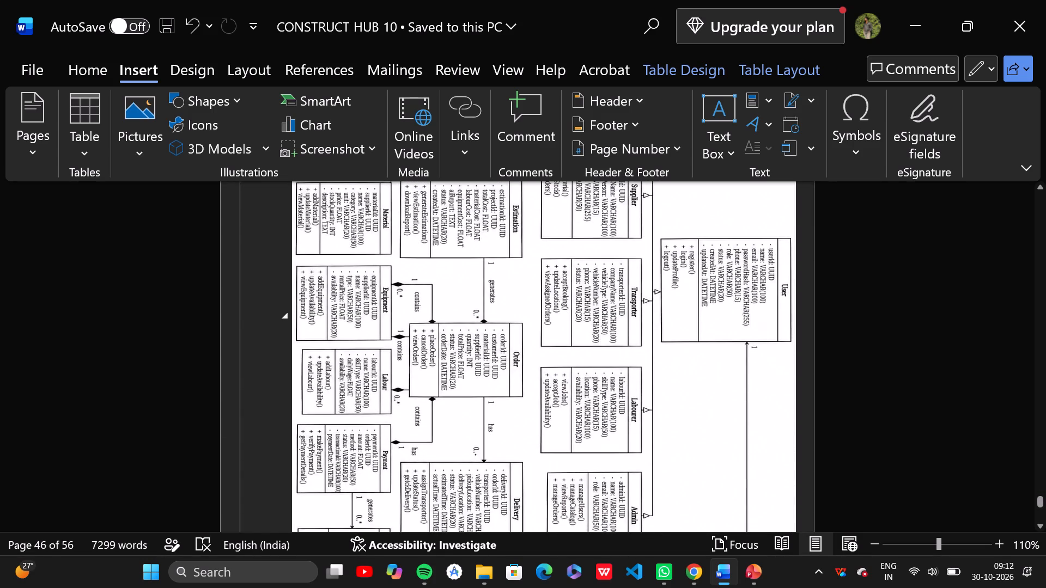
# Look back through the report from the class diagram to the UC-01 Register table in section 4.8 Use Case Specification.
pyautogui.scroll(6, 371, 395)
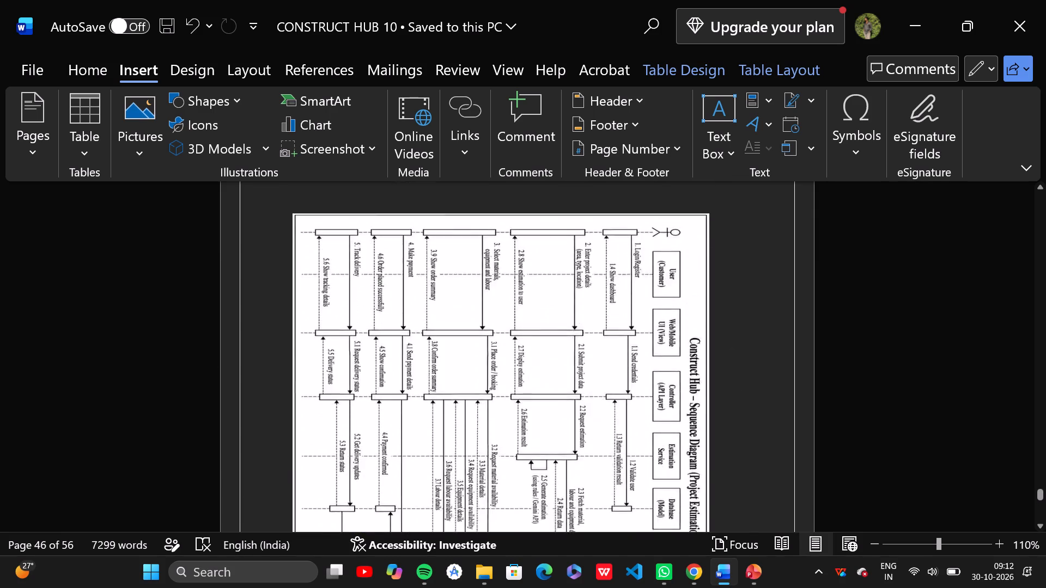
pyautogui.scroll(3, 371, 395)
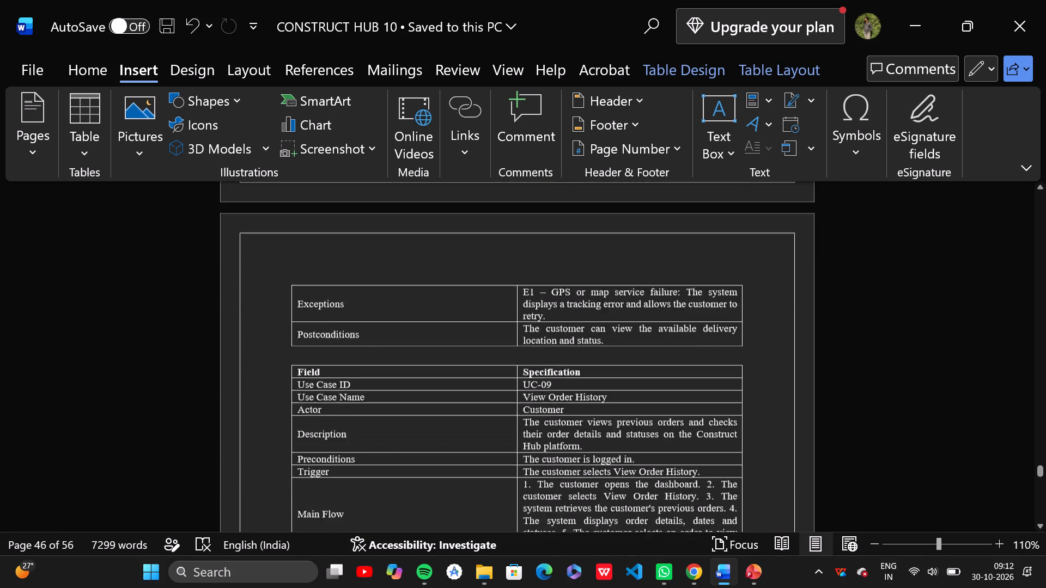
pyautogui.scroll(5, 371, 395)
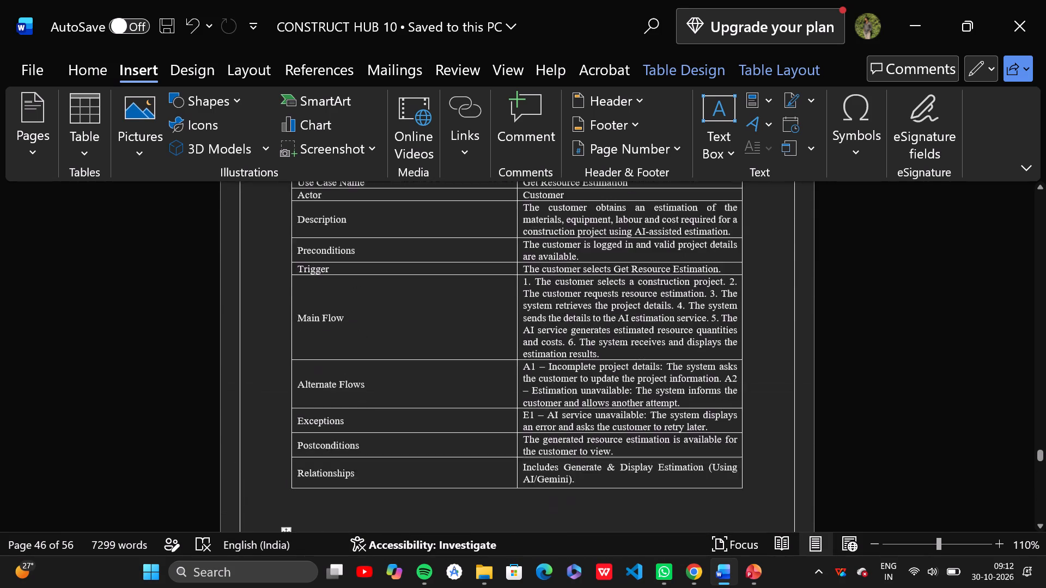
pyautogui.scroll(1, 371, 395)
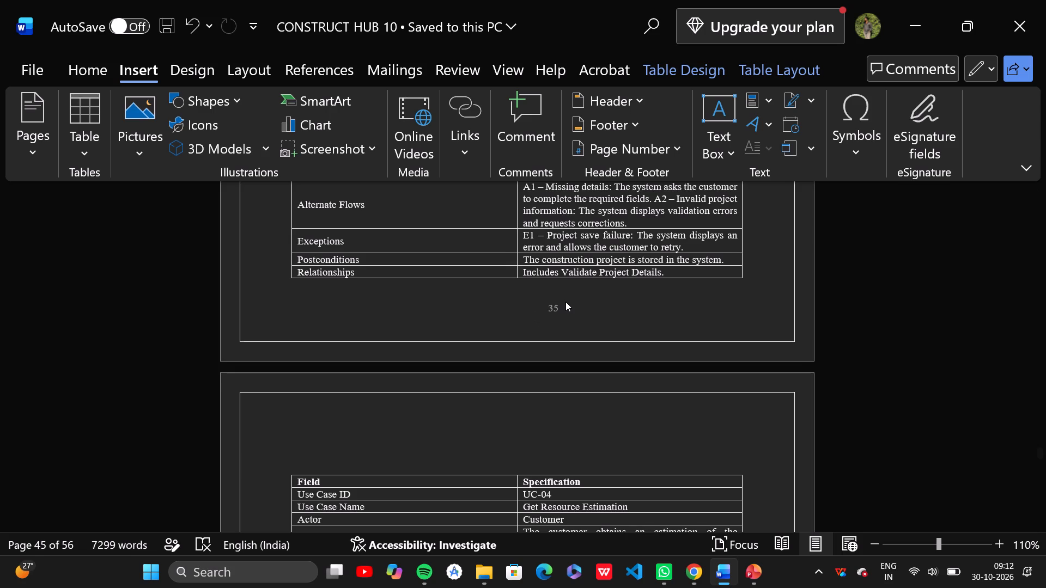
pyautogui.scroll(2, 565, 302)
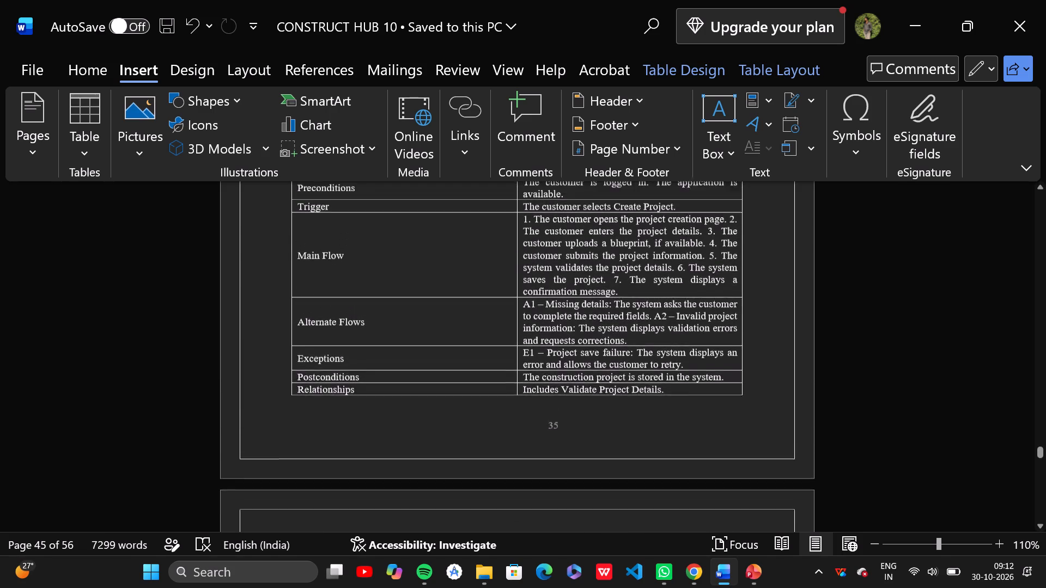
pyautogui.scroll(2, 565, 302)
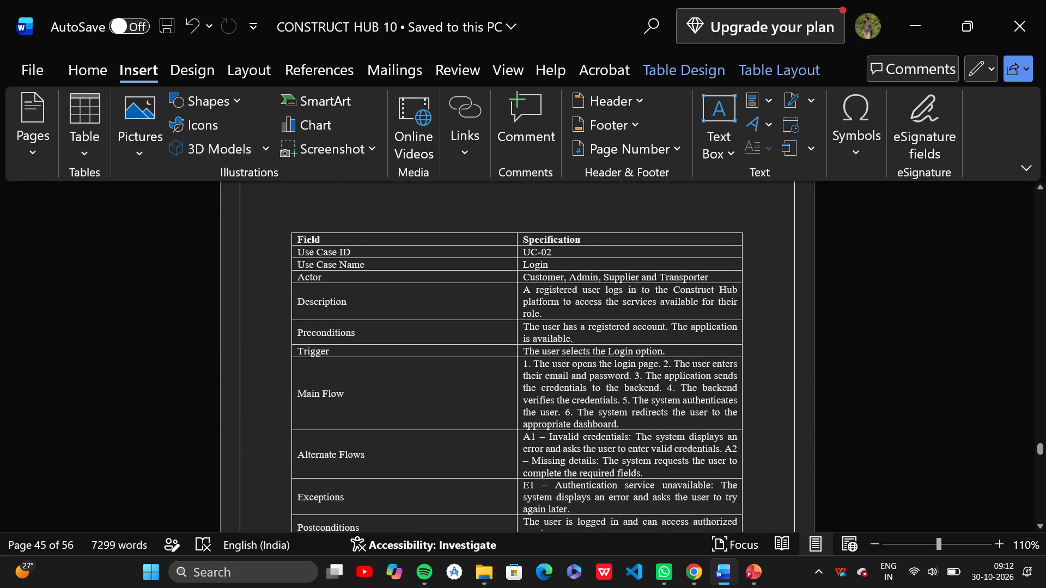
pyautogui.scroll(2, 594, 241)
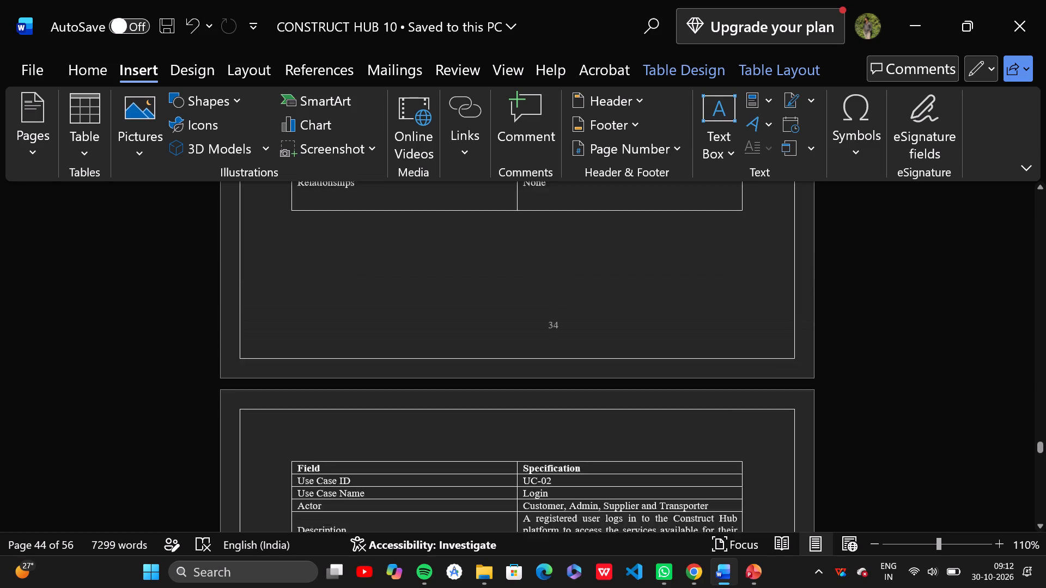
pyautogui.scroll(1, 594, 241)
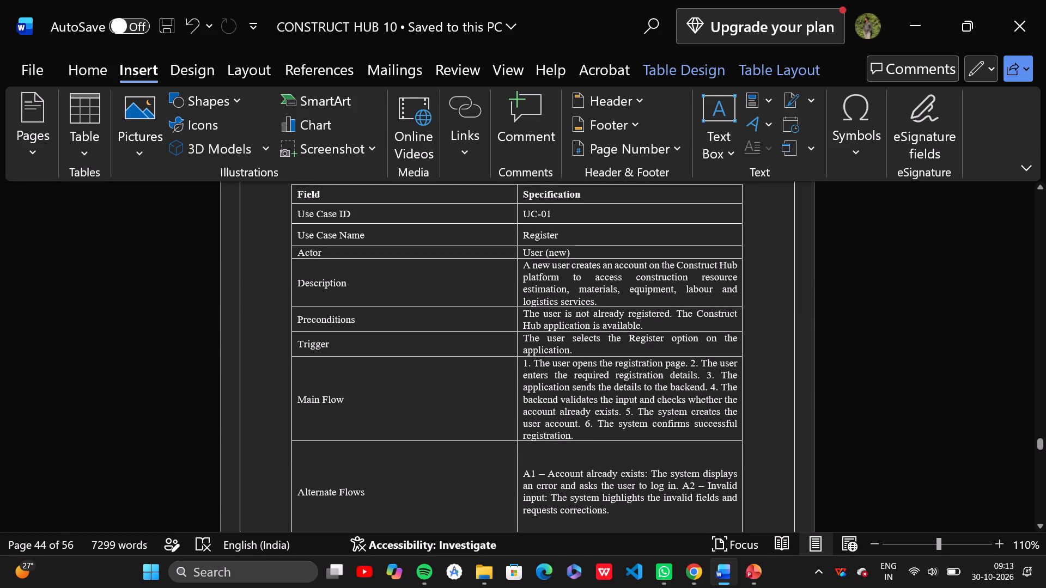
# Make the Actor row of the UC-01 Register table slightly taller.
pyautogui.click(596, 259)
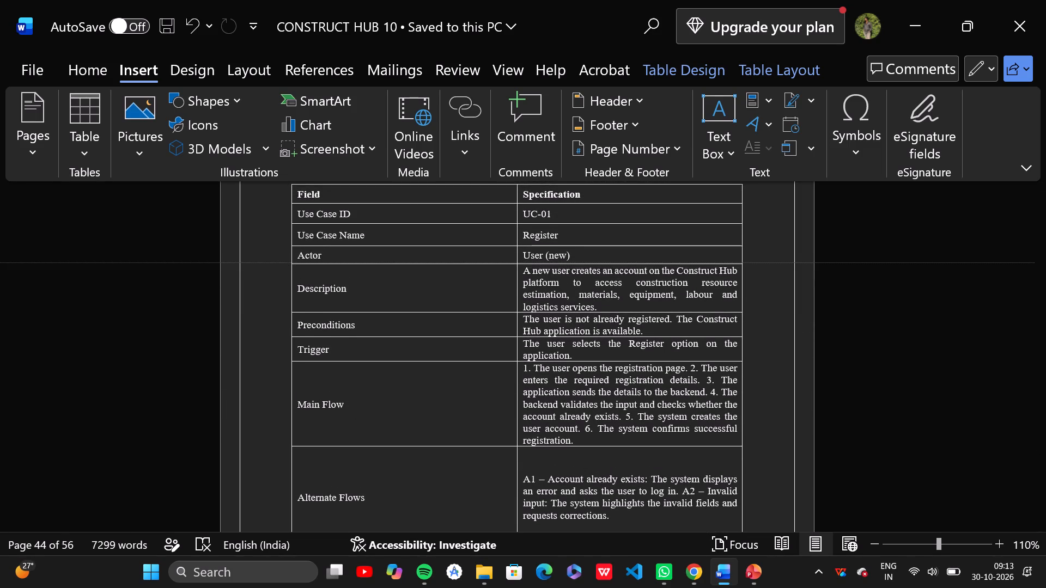
pyautogui.click(593, 252)
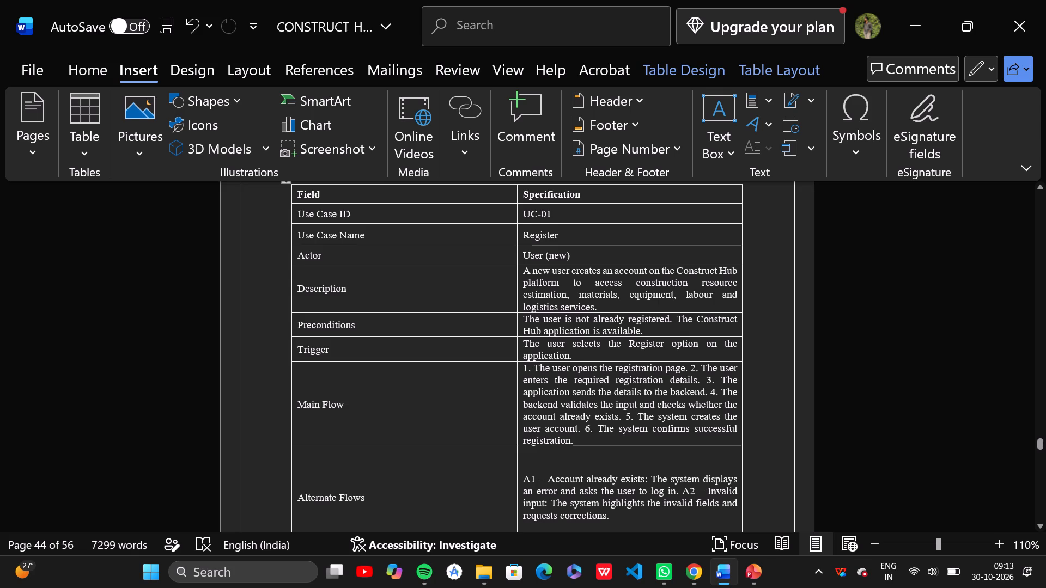
# Reduce the height of the Relationships row at the end of the UC-01 Register table slightly.
pyautogui.scroll(-1, 594, 279)
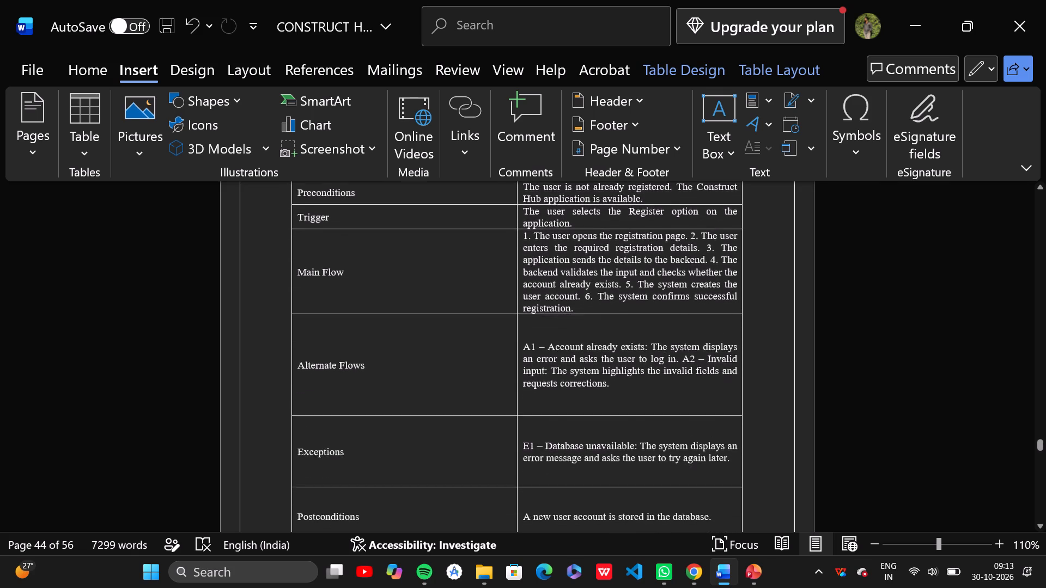
pyautogui.scroll(-2, 594, 279)
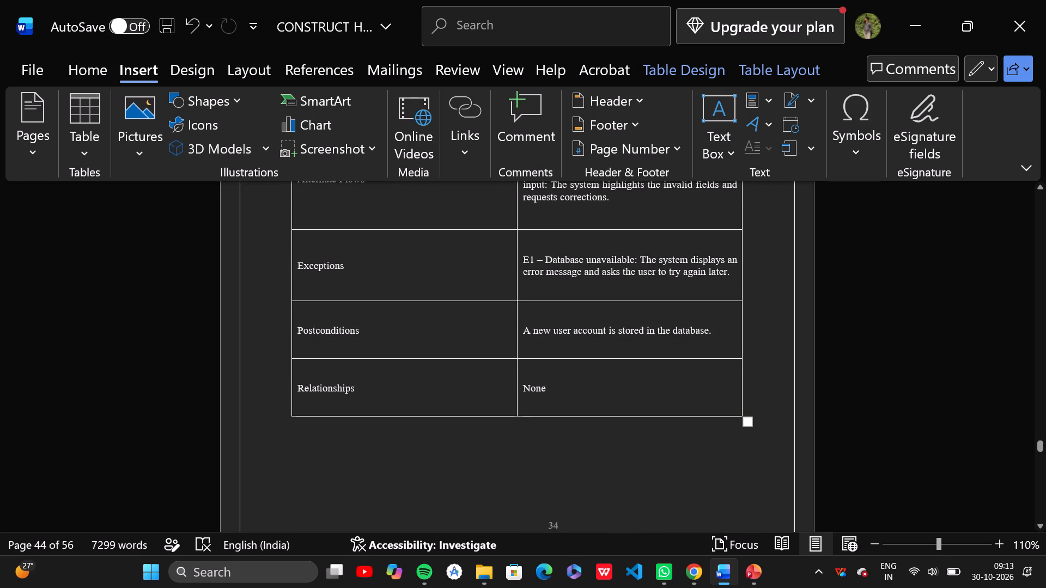
pyautogui.moveTo(566, 415); pyautogui.dragTo(567, 407)
pyautogui.scroll(-1, 563, 419)
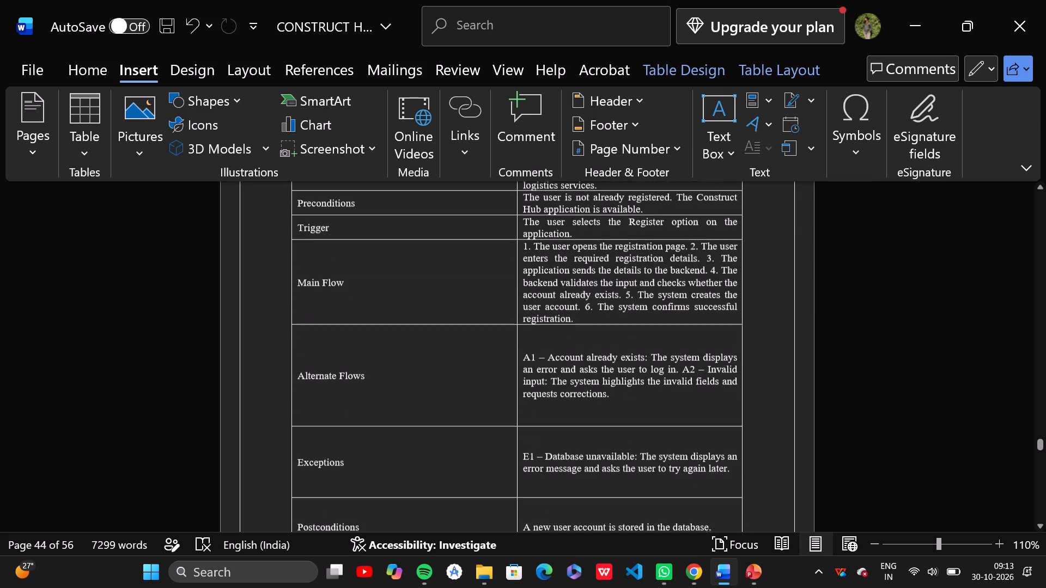
pyautogui.scroll(9, 563, 419)
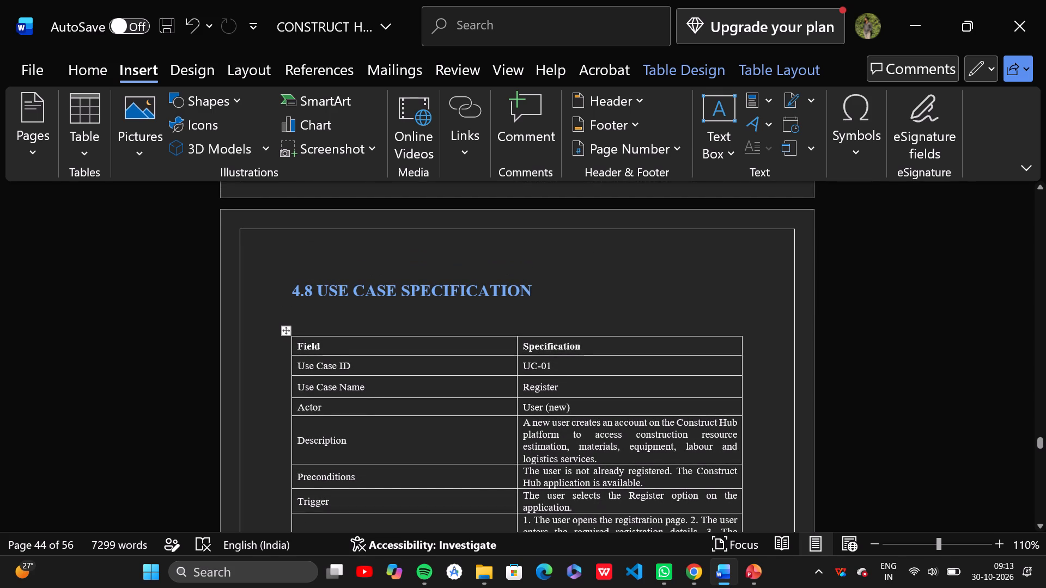
pyautogui.click(574, 382)
# Remove the extra space before the full stop in the UC-02 Login table's Relationships entry, making it "Includes Authenticate User.".
pyautogui.scroll(-1, 574, 382)
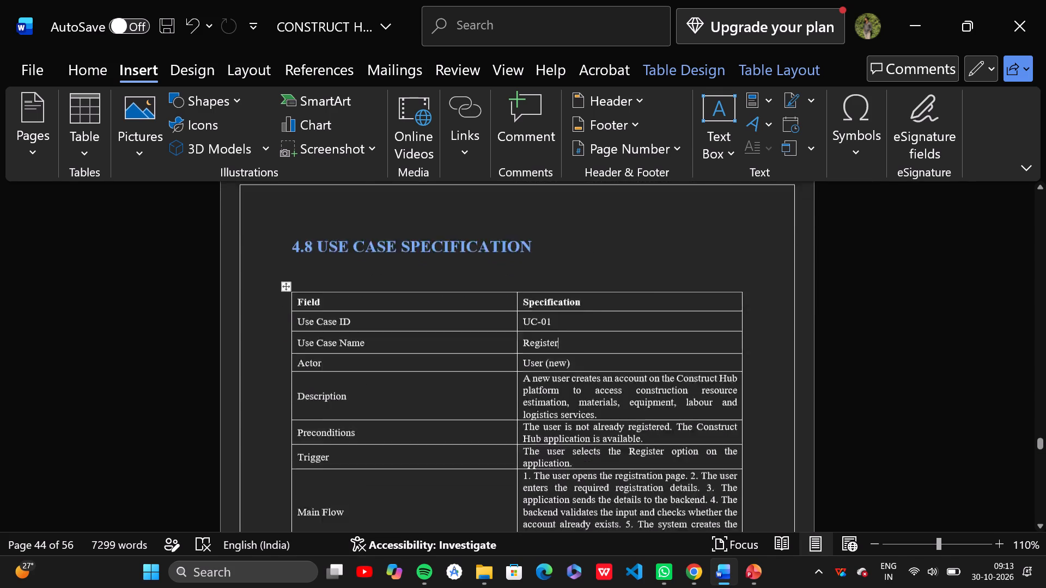
pyautogui.scroll(-2, 574, 382)
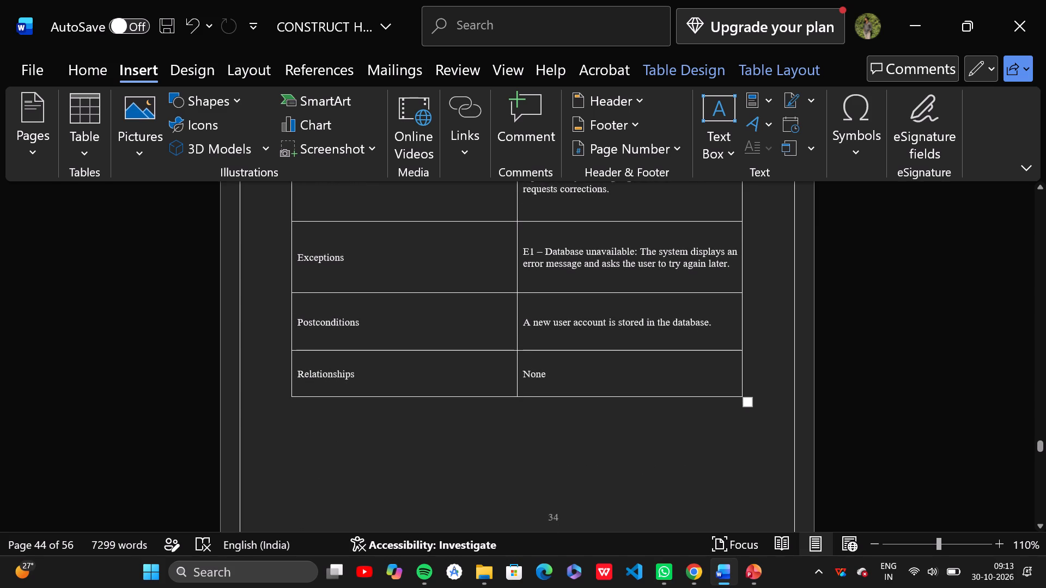
pyautogui.scroll(-2, 574, 382)
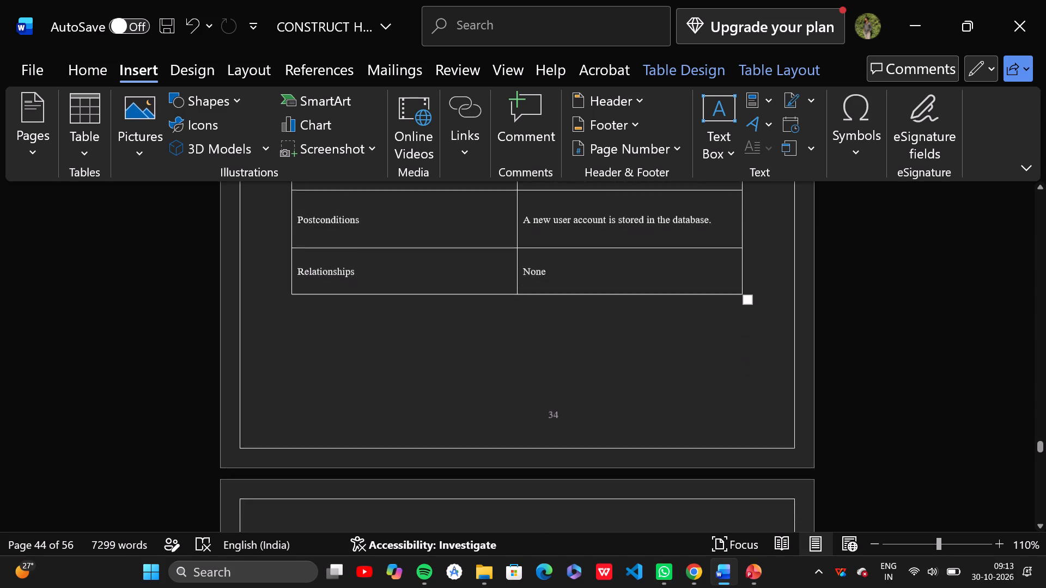
pyautogui.scroll(-1, 574, 382)
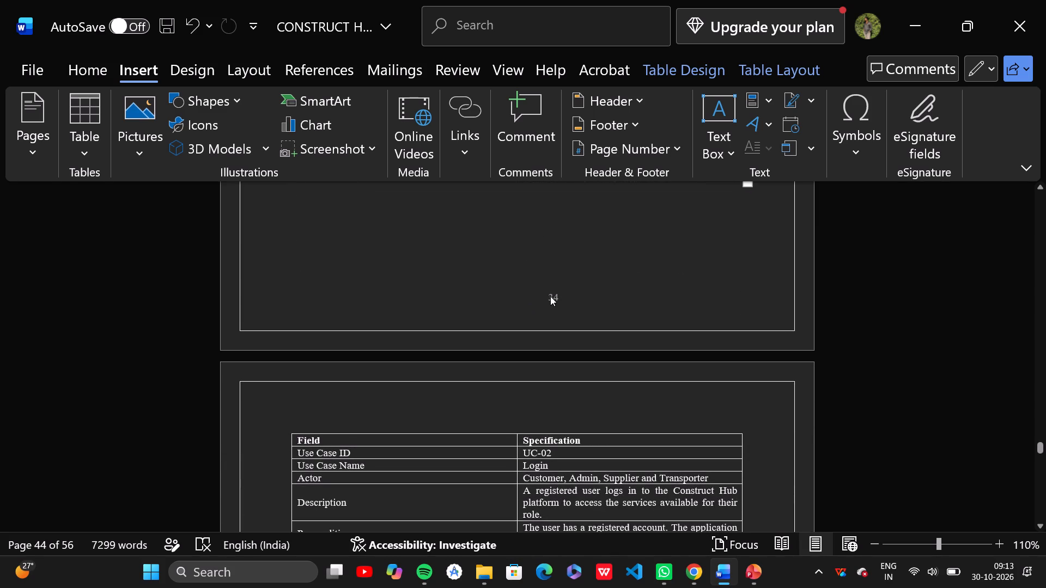
pyautogui.scroll(-2, 543, 404)
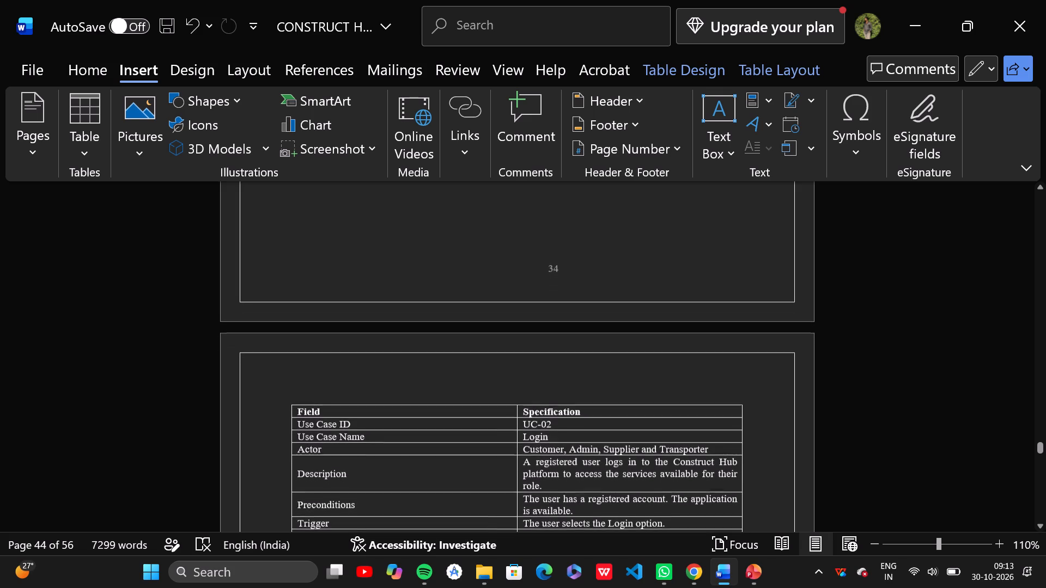
pyautogui.scroll(-1, 543, 422)
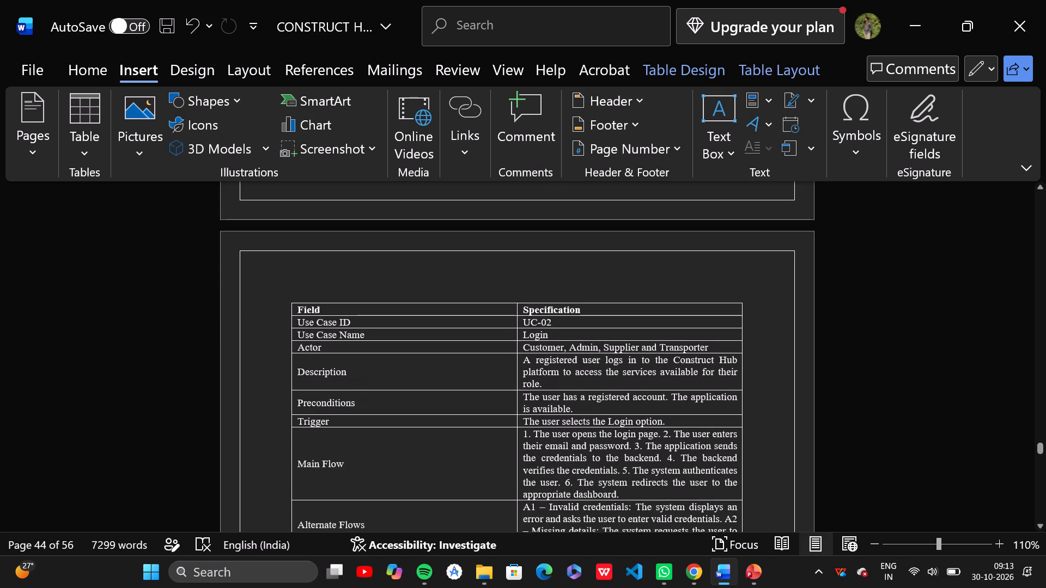
pyautogui.scroll(-1, 543, 422)
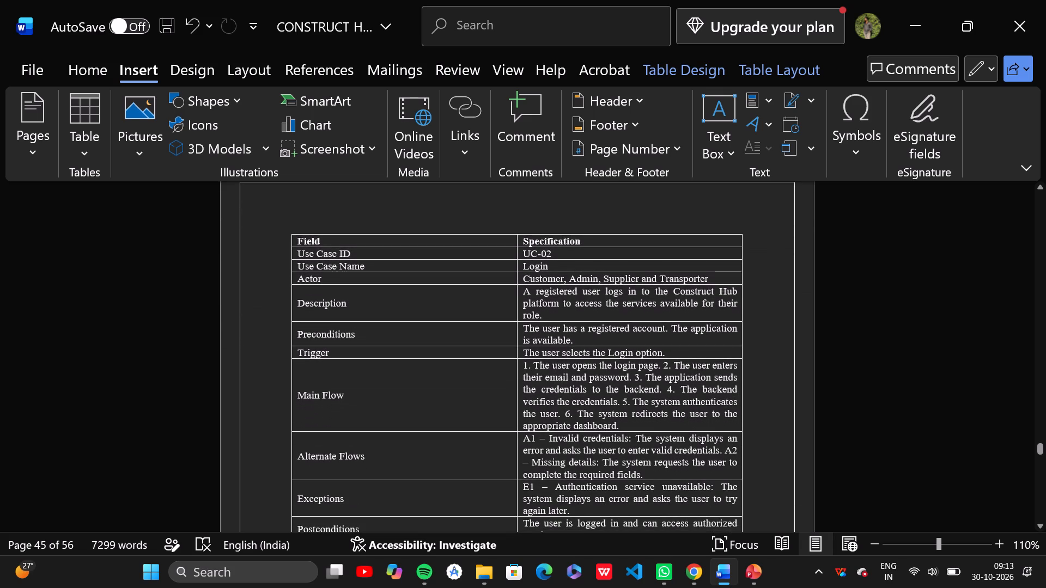
pyautogui.scroll(-1, 543, 422)
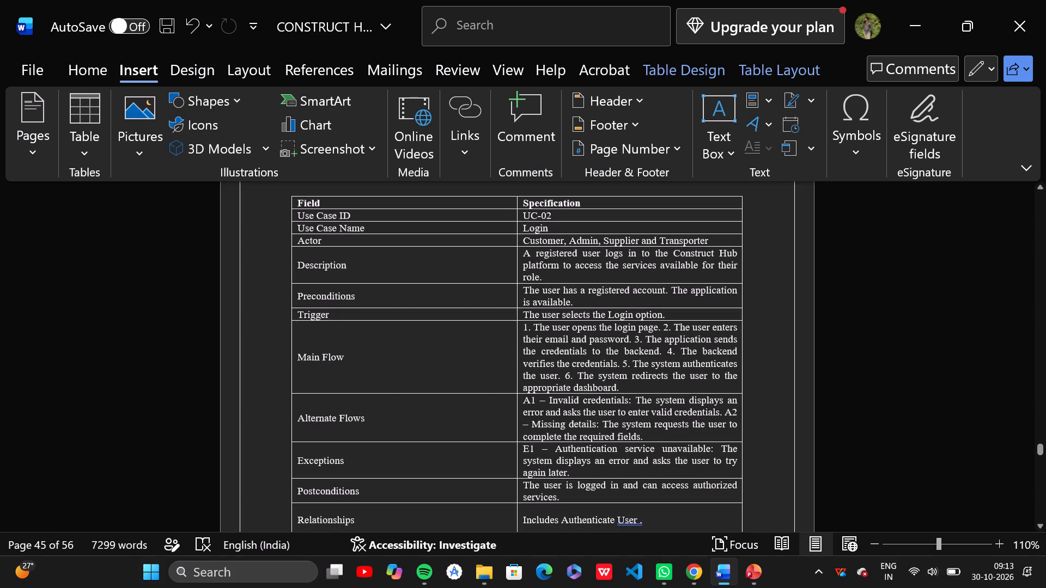
pyautogui.click(596, 493)
pyautogui.click(640, 524)
pyautogui.press('BackSpace')
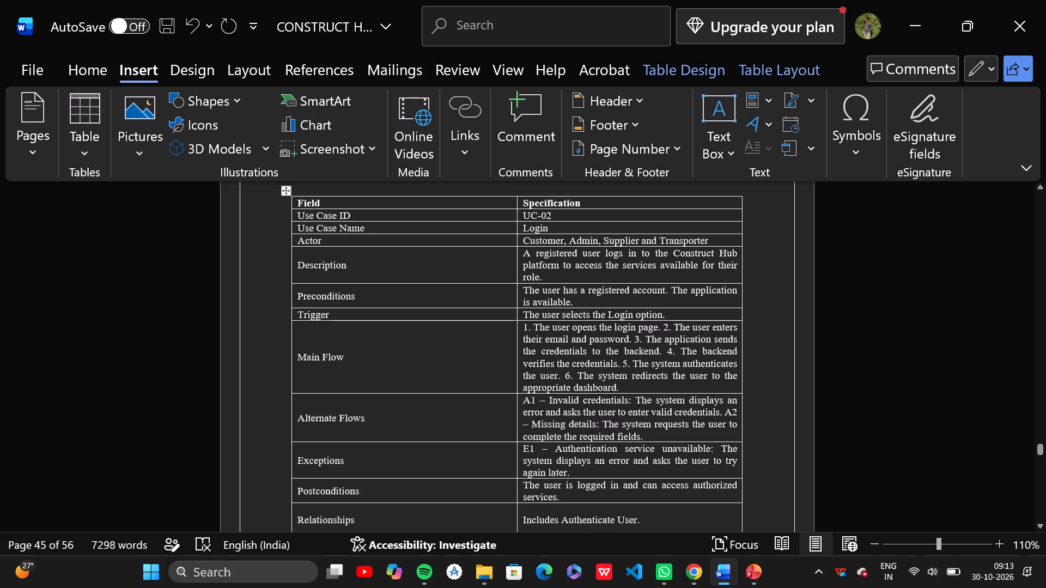
# Review the use case specification tables from UC-02 Login through the start of UC-06 Place Order, checking how they break across pages.
pyautogui.scroll(-2, 632, 492)
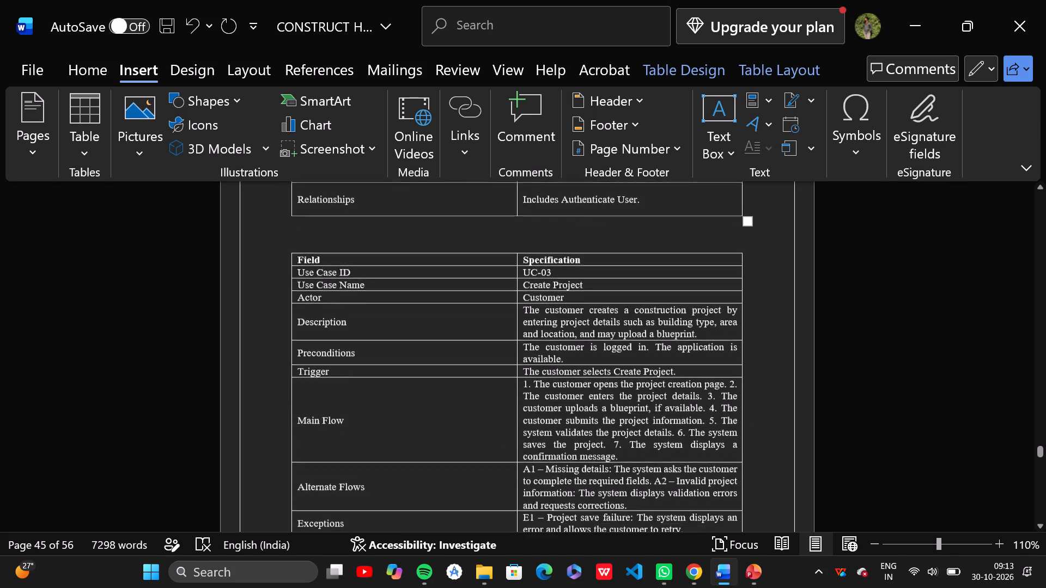
pyautogui.scroll(-1, 632, 492)
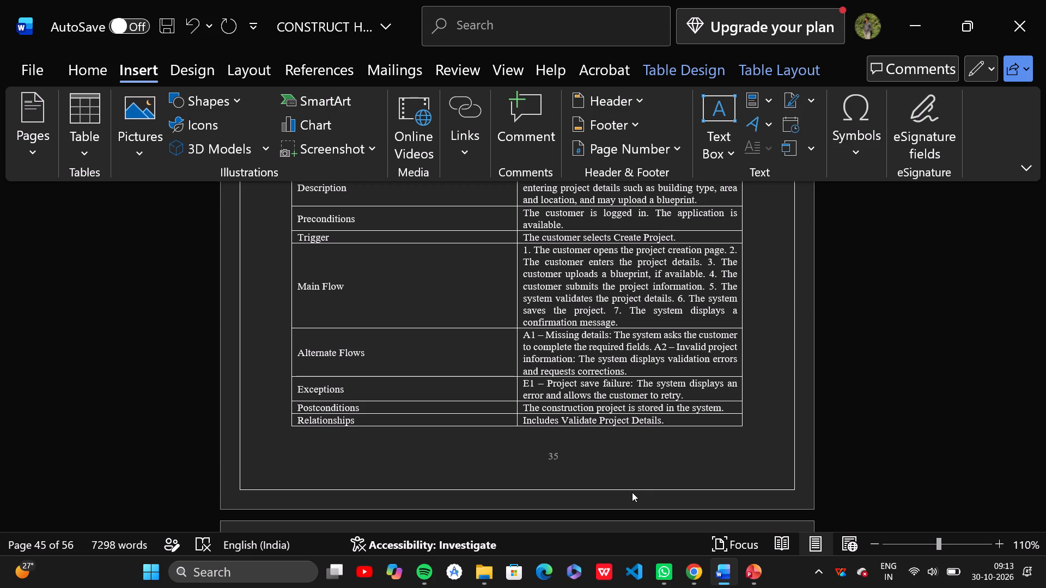
pyautogui.scroll(-3, 632, 492)
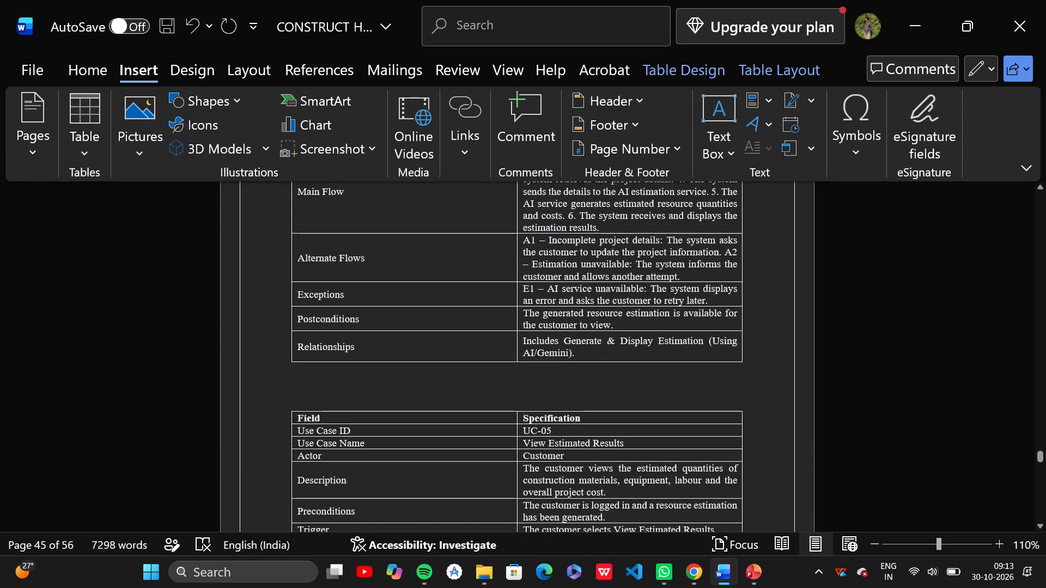
pyautogui.scroll(-1, 632, 492)
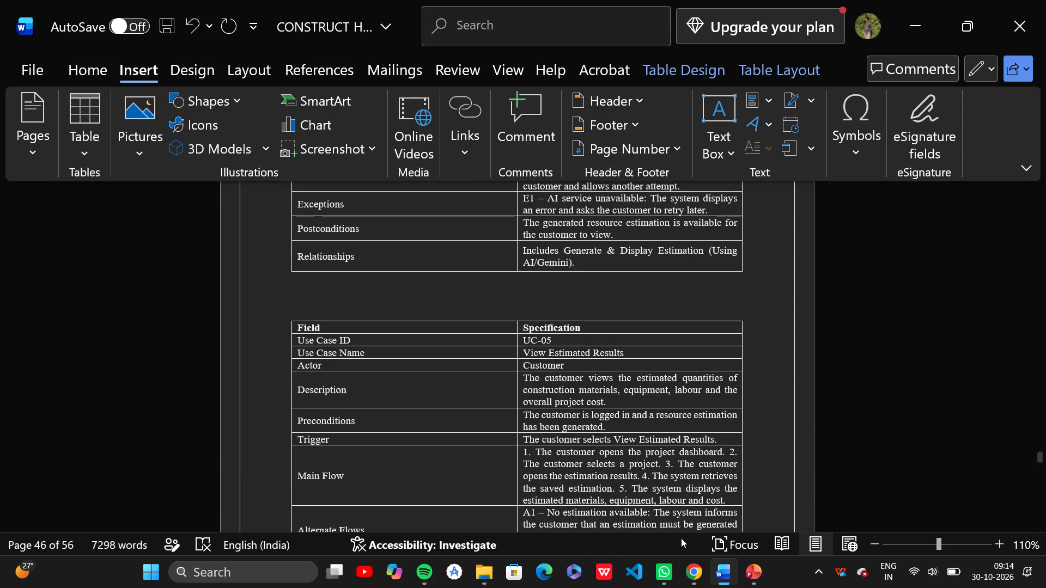
pyautogui.scroll(-2, 649, 451)
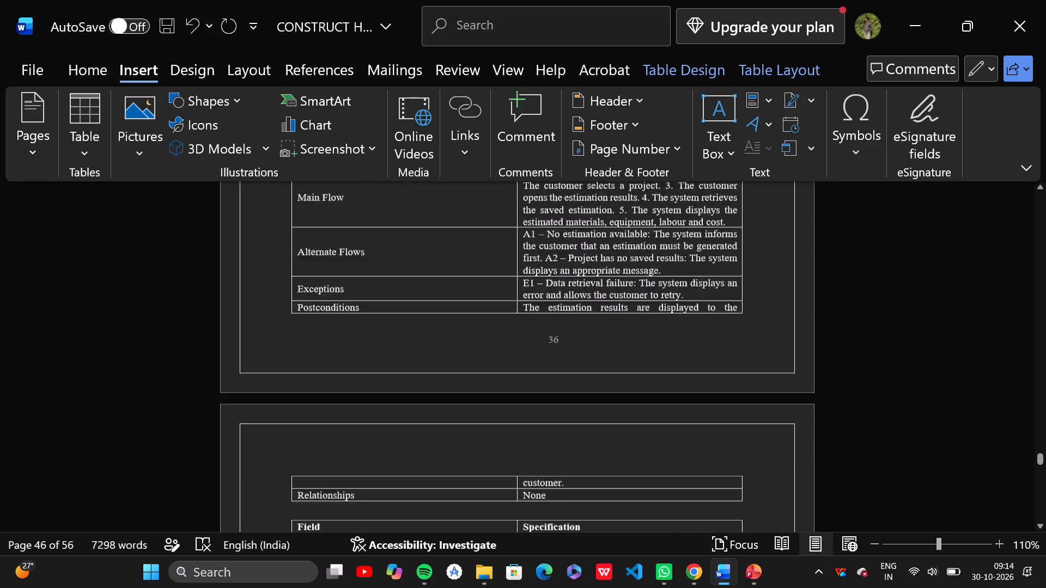
pyautogui.click(698, 587)
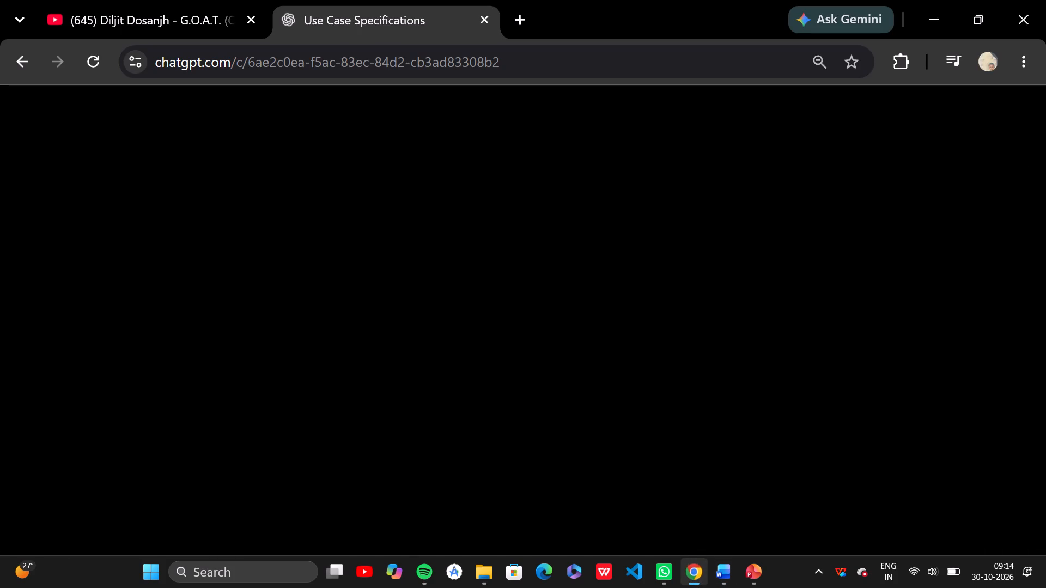
pyautogui.click(698, 587)
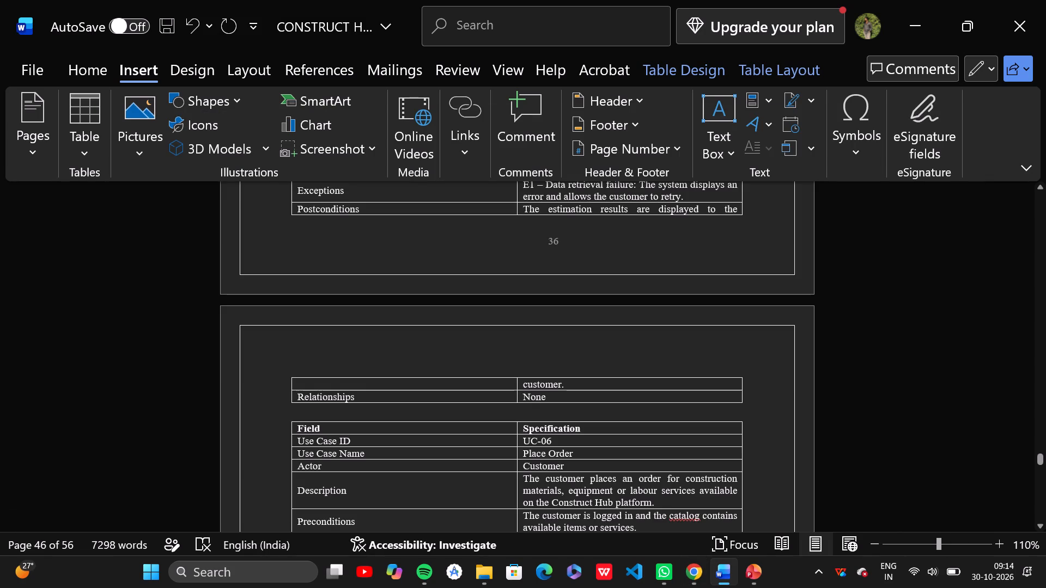
# Place the text cursor in the Postconditions entry of the UC-05 View Estimated Results table, where the row splits across pages.
pyautogui.scroll(1, 634, 301)
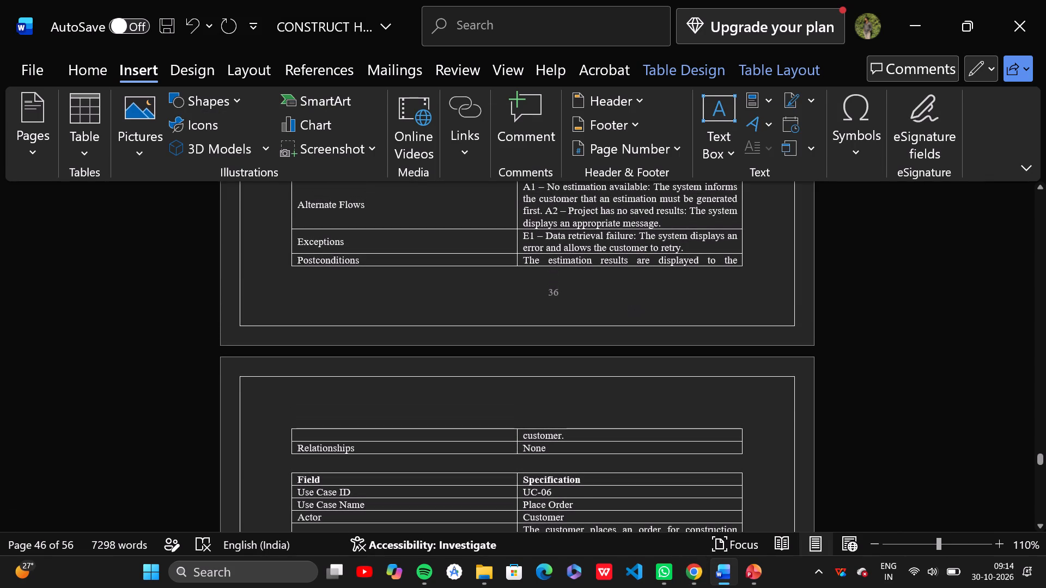
pyautogui.tripleClick(645, 266)
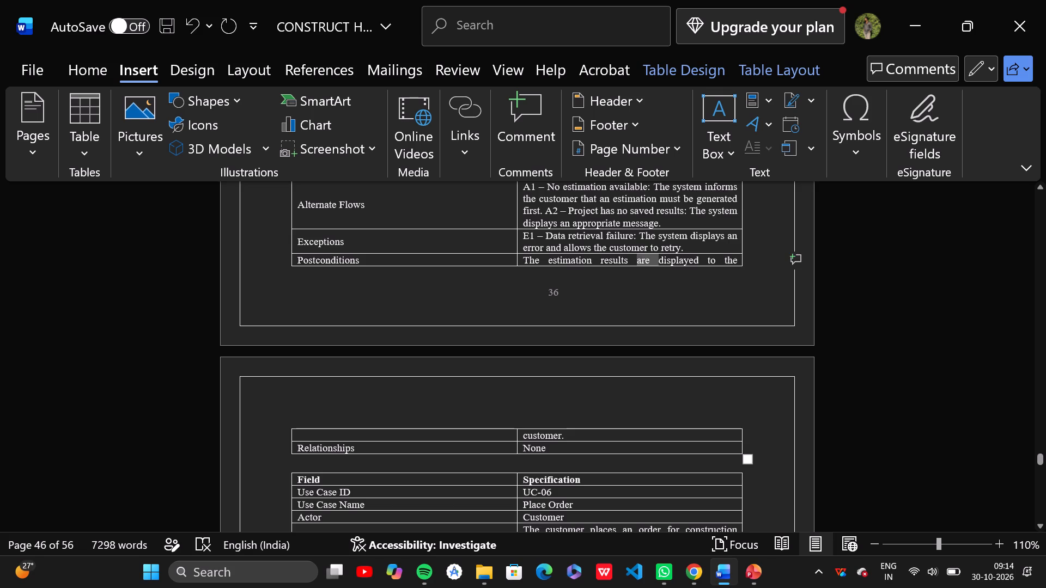
pyautogui.click(645, 266)
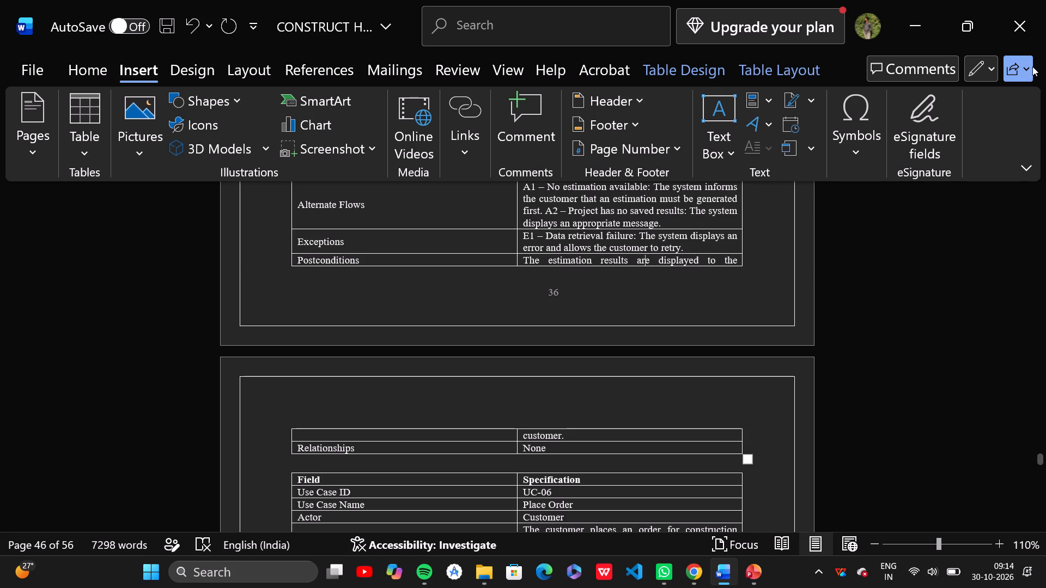